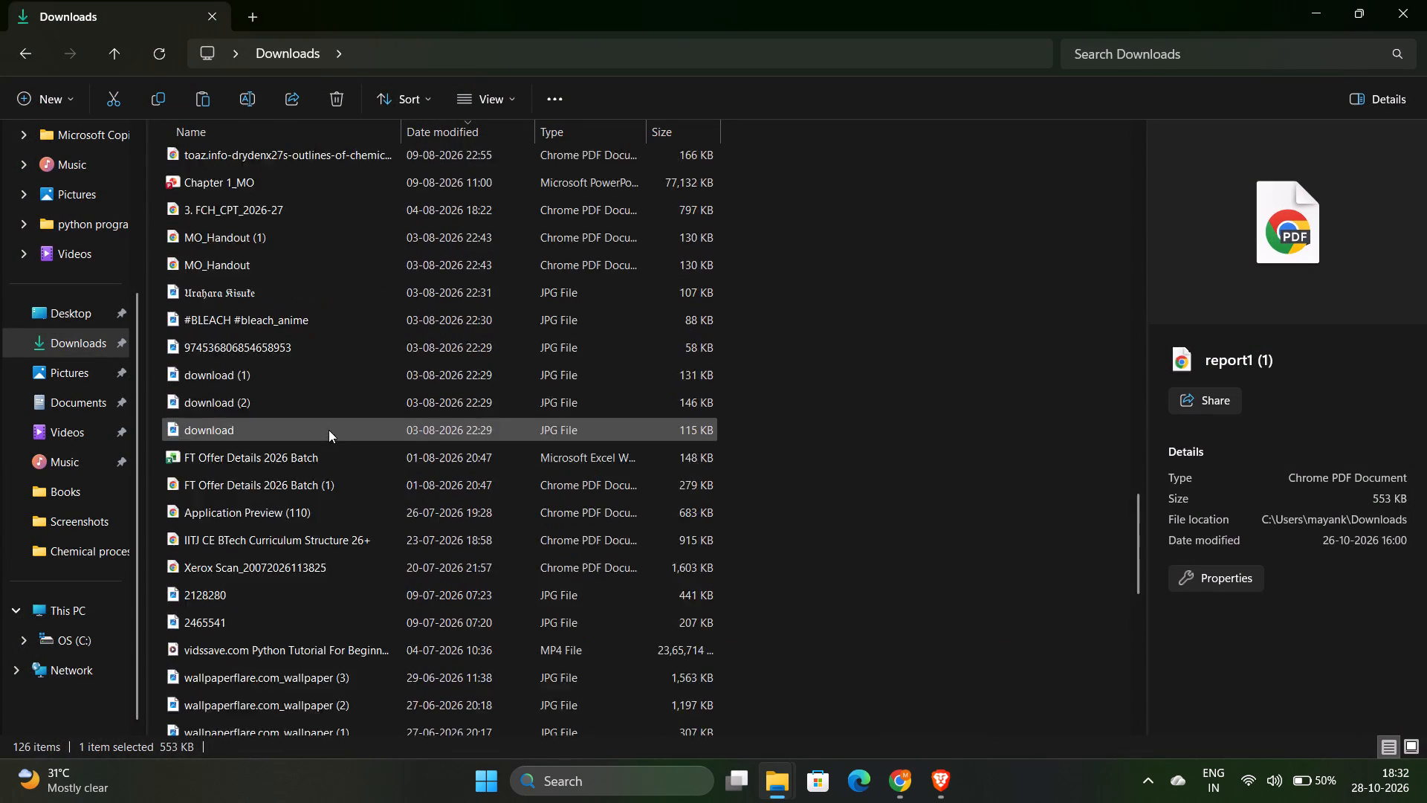
scroll(329, 430, up, 5)
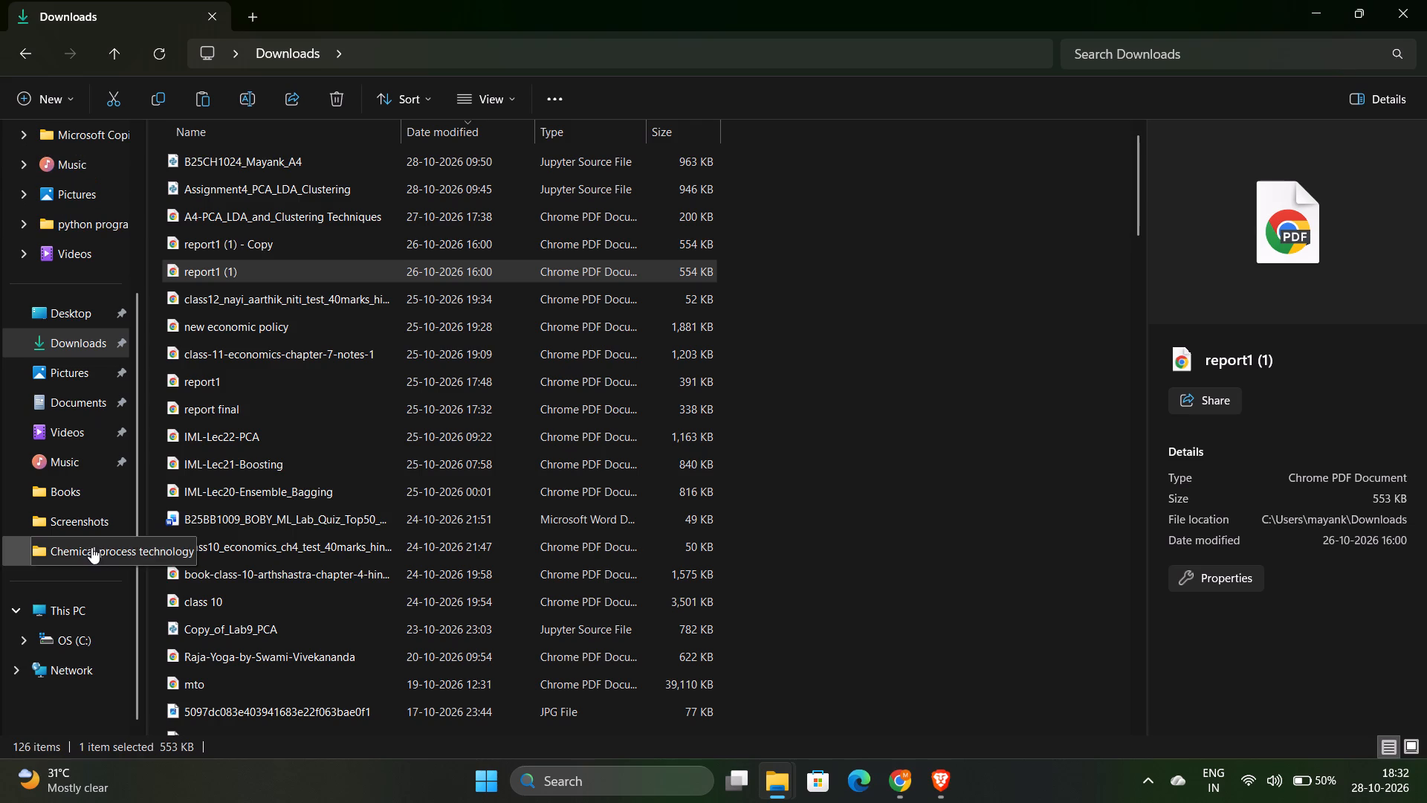
double_click(89, 554)
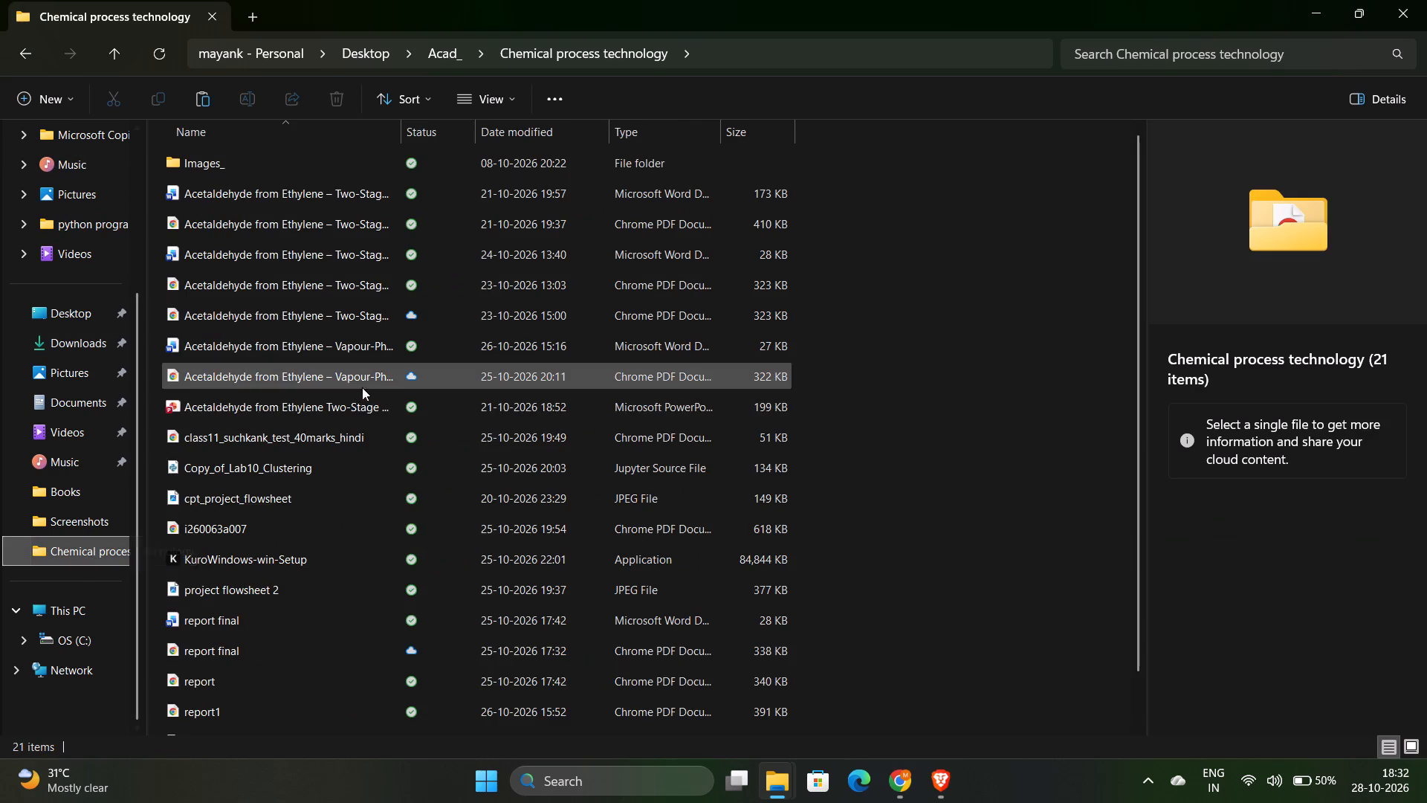
scroll(317, 636, down, 10)
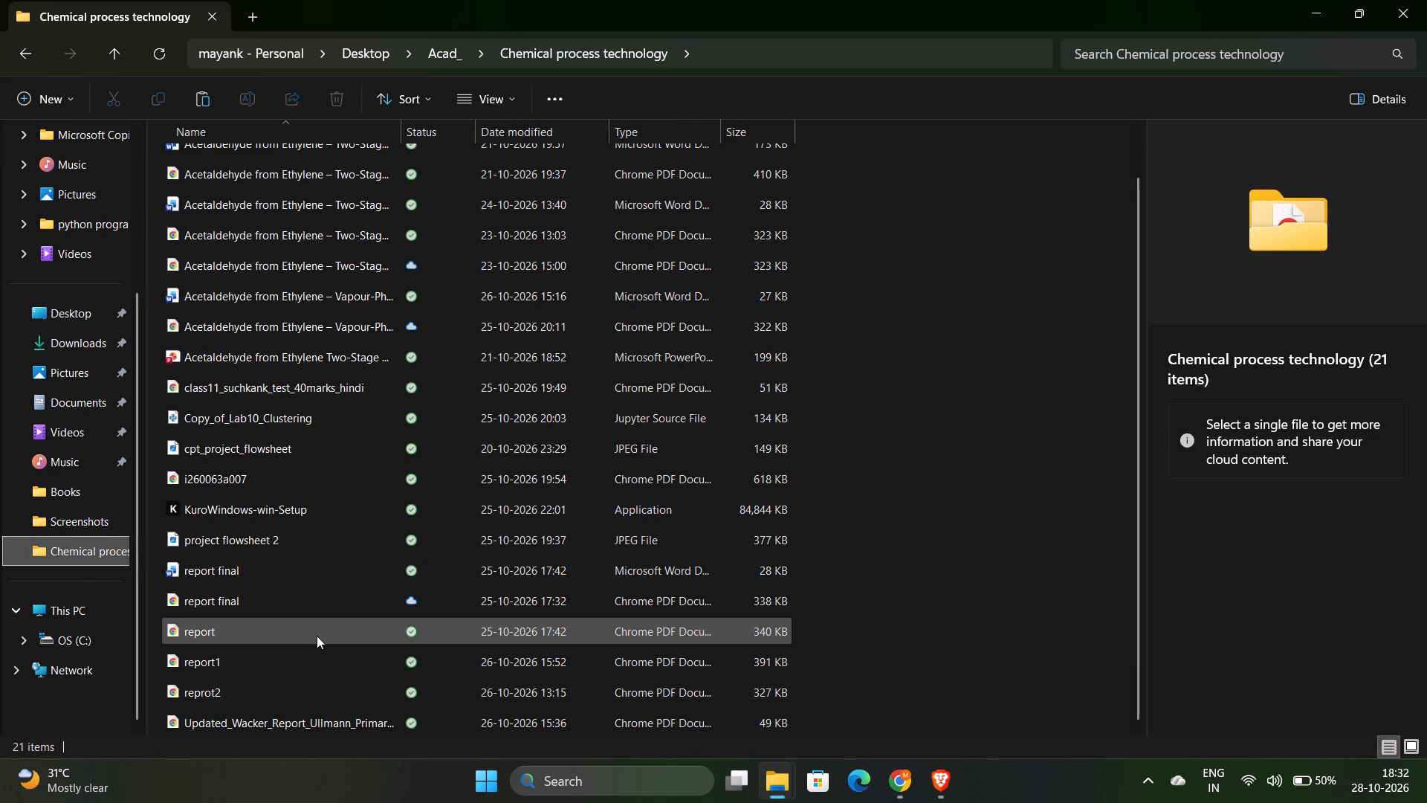
double_click(286, 574)
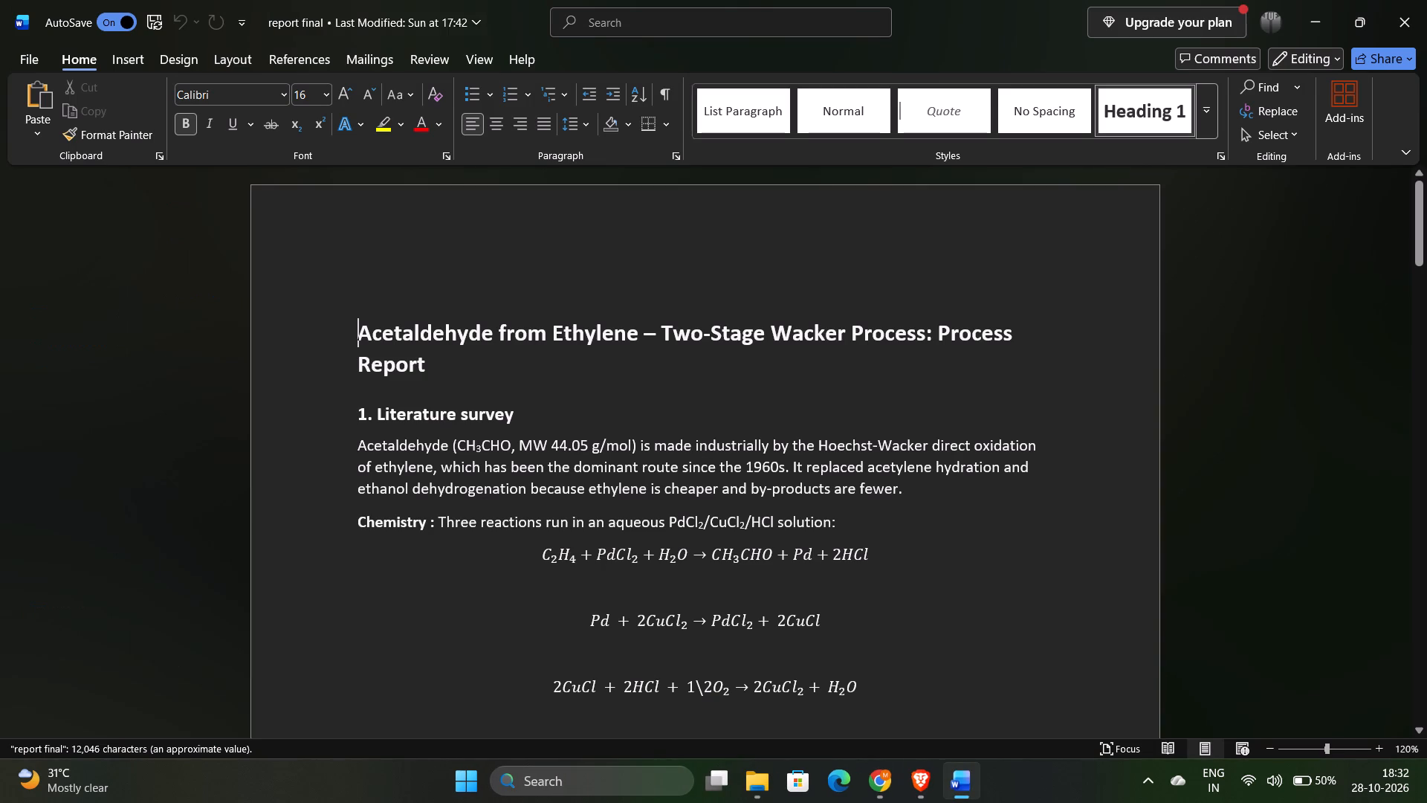
Review the report from the literature survey through the material balance, catalyst and equipment list tables.
scroll(648, 539, down, 5)
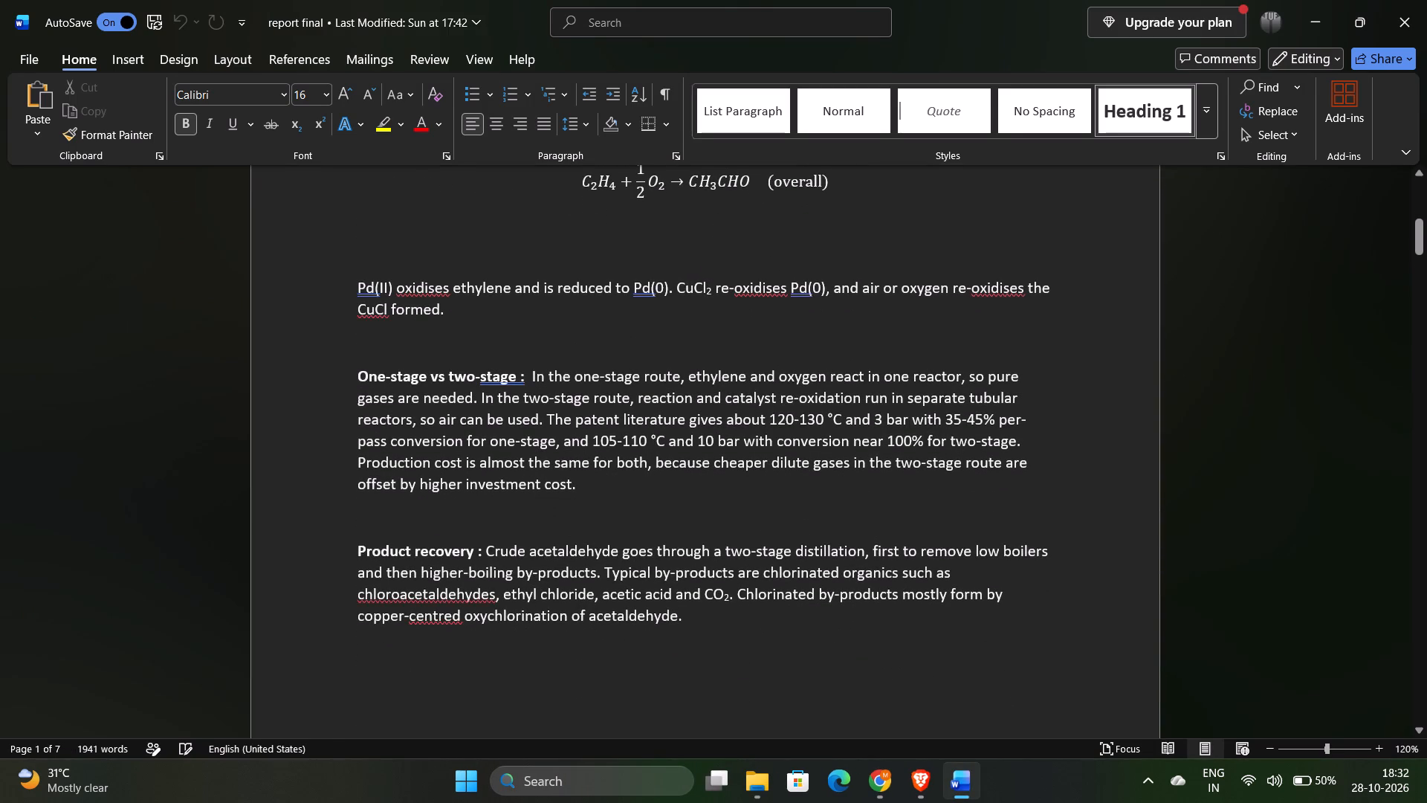
scroll(624, 535, down, 4)
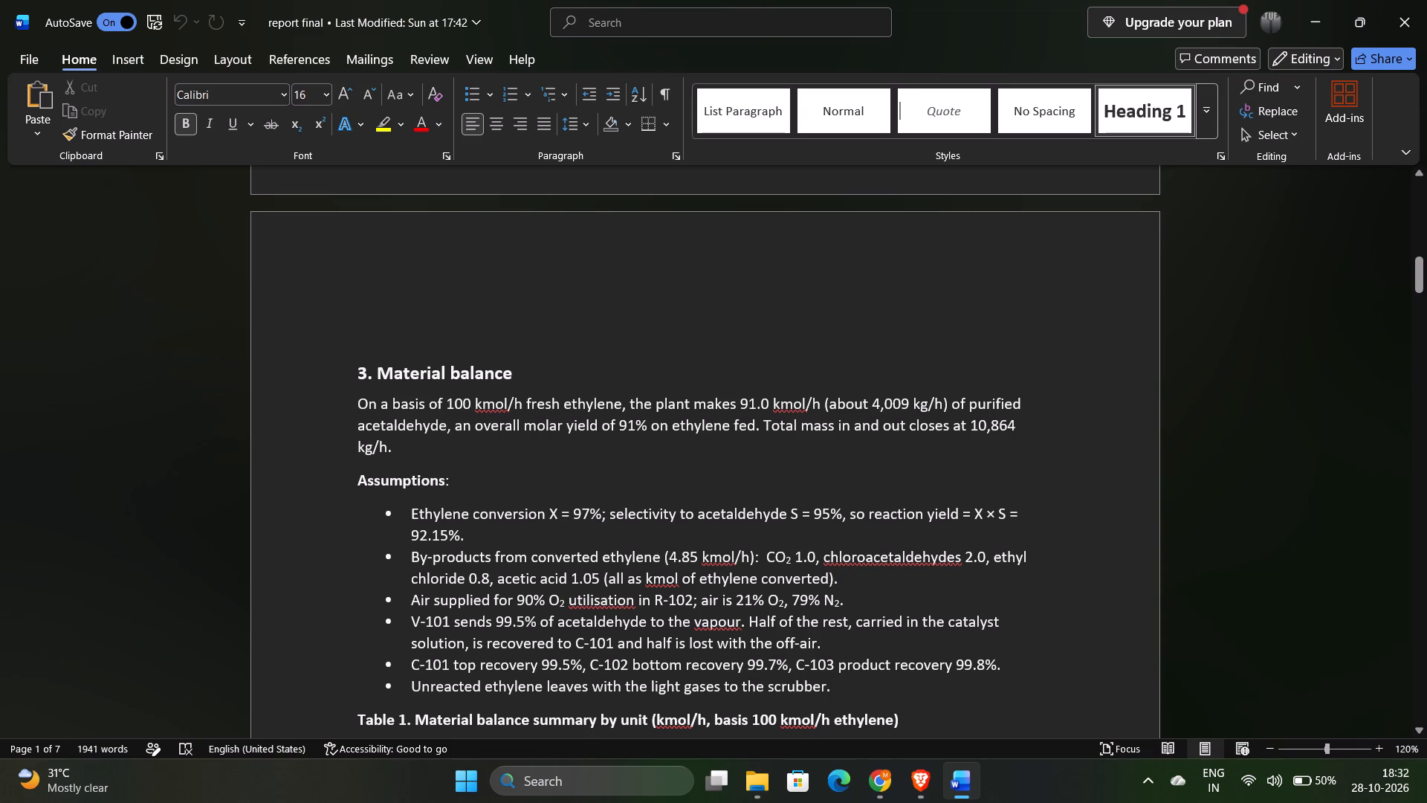
scroll(612, 665, down, 2)
scroll(612, 665, up, 2)
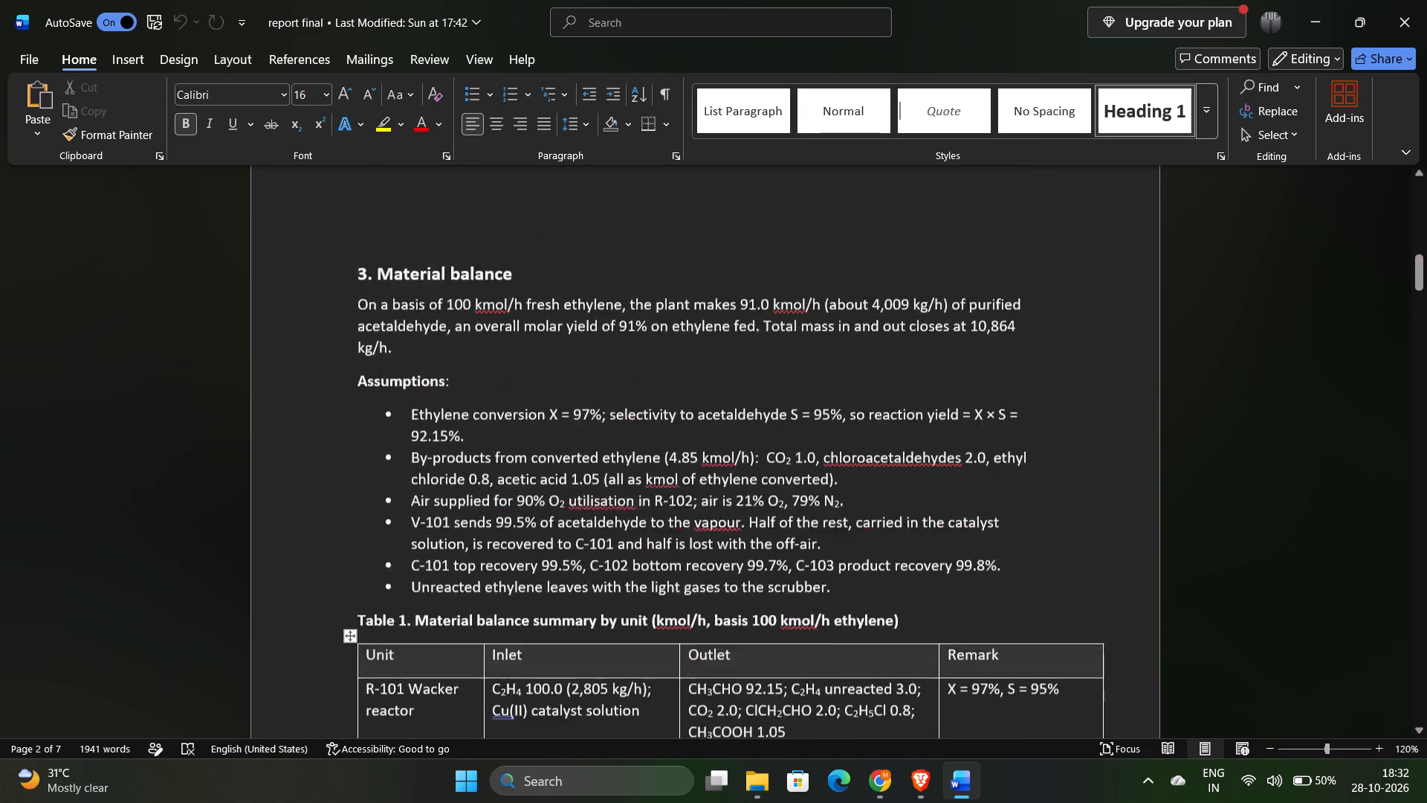
scroll(612, 665, down, 1)
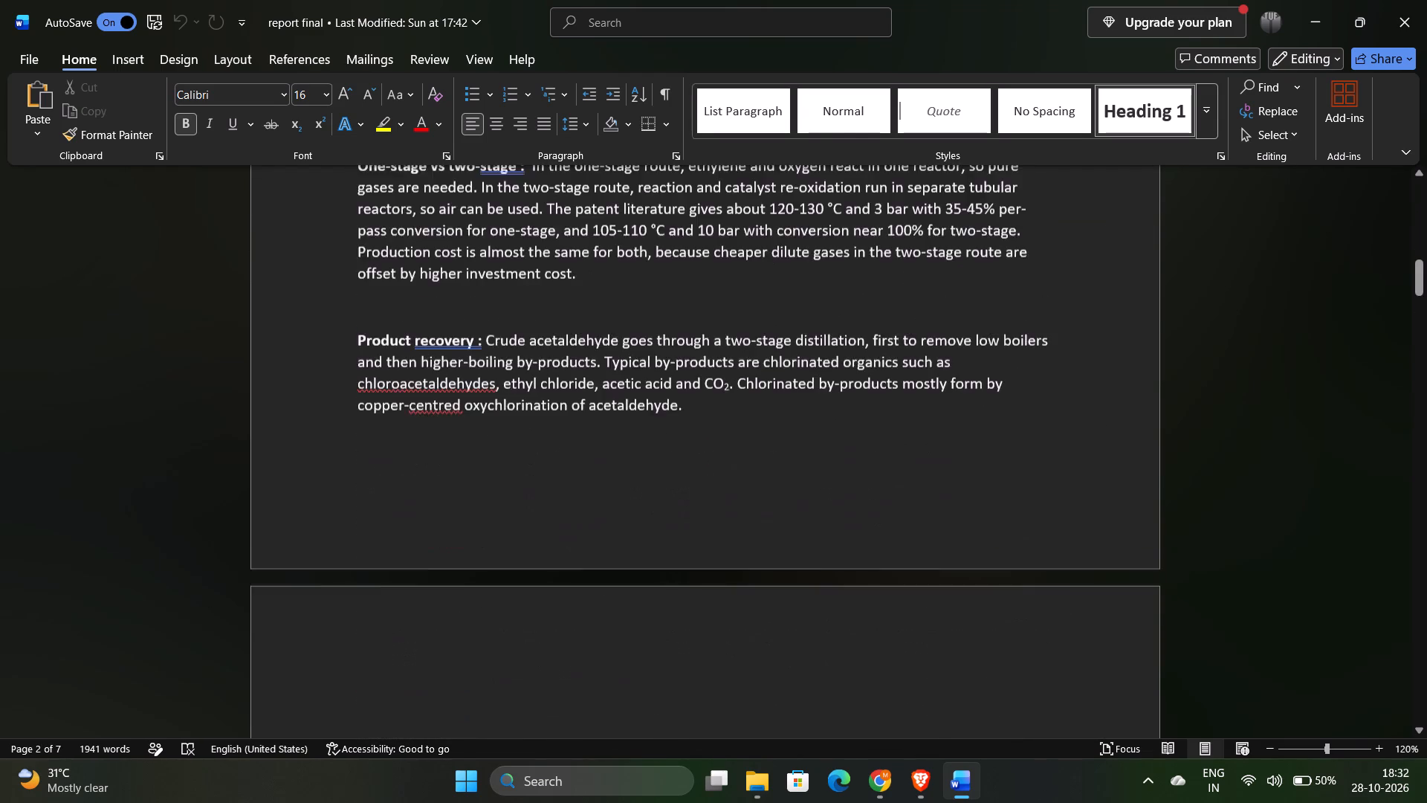
scroll(612, 665, down, 1)
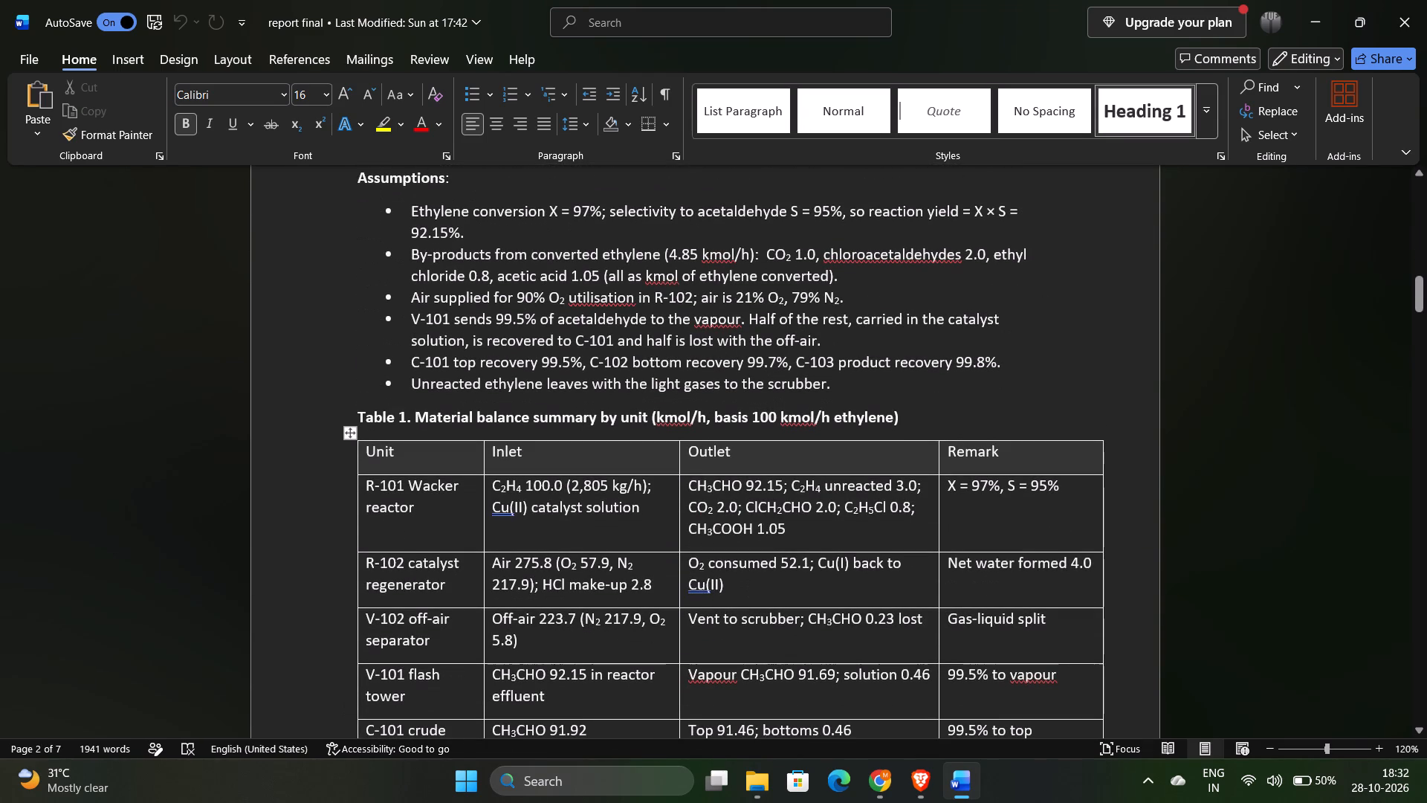
scroll(612, 665, down, 2)
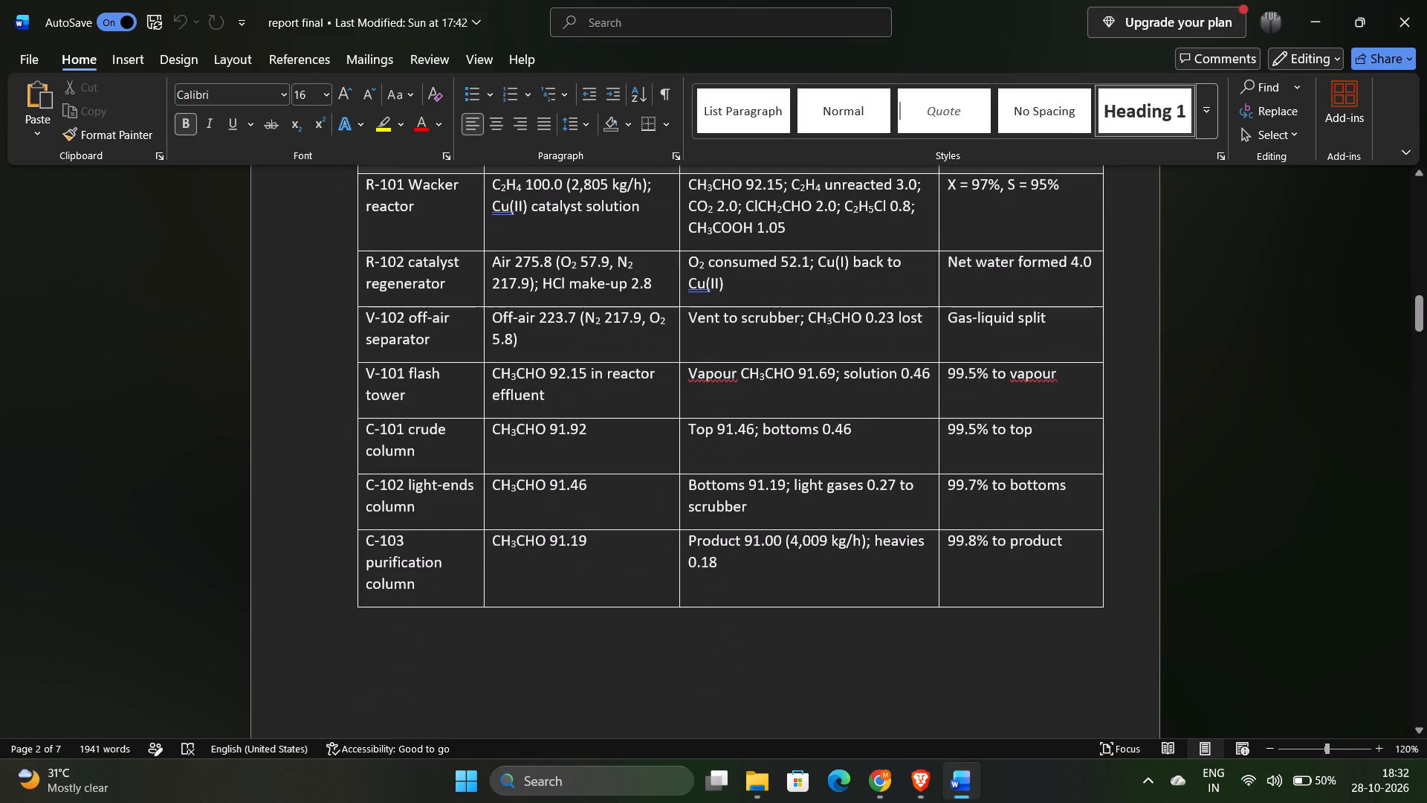
scroll(612, 665, down, 7)
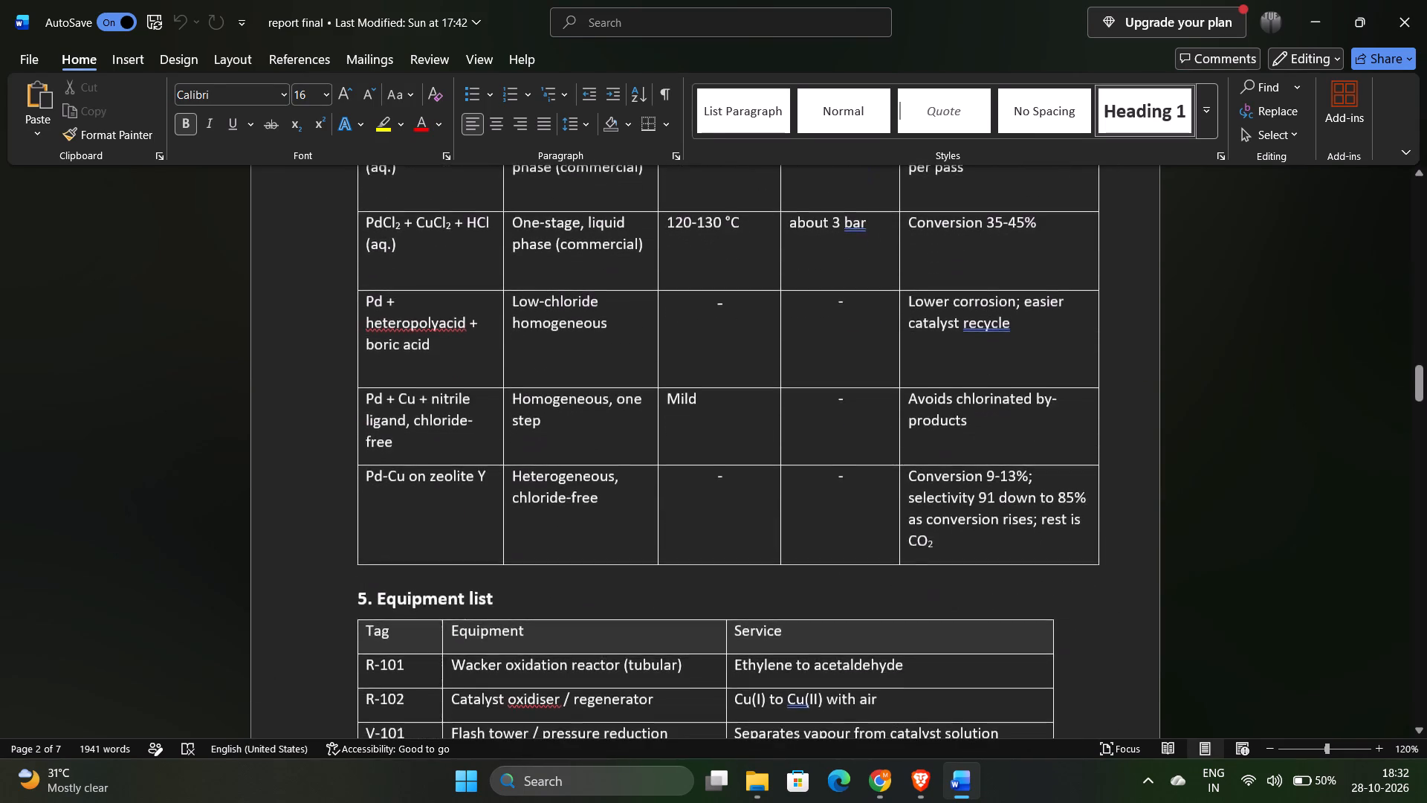
scroll(612, 665, down, 1)
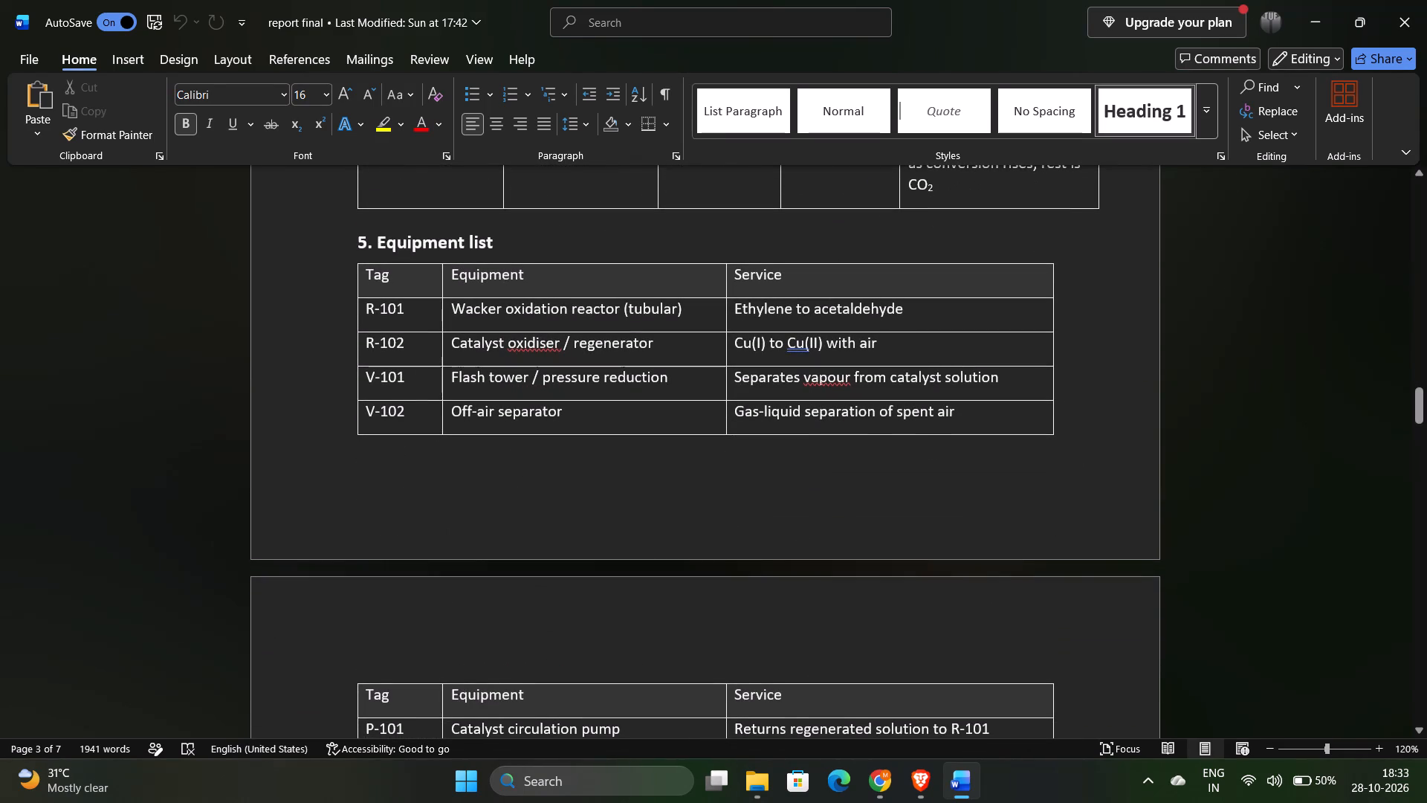
scroll(612, 665, down, 2)
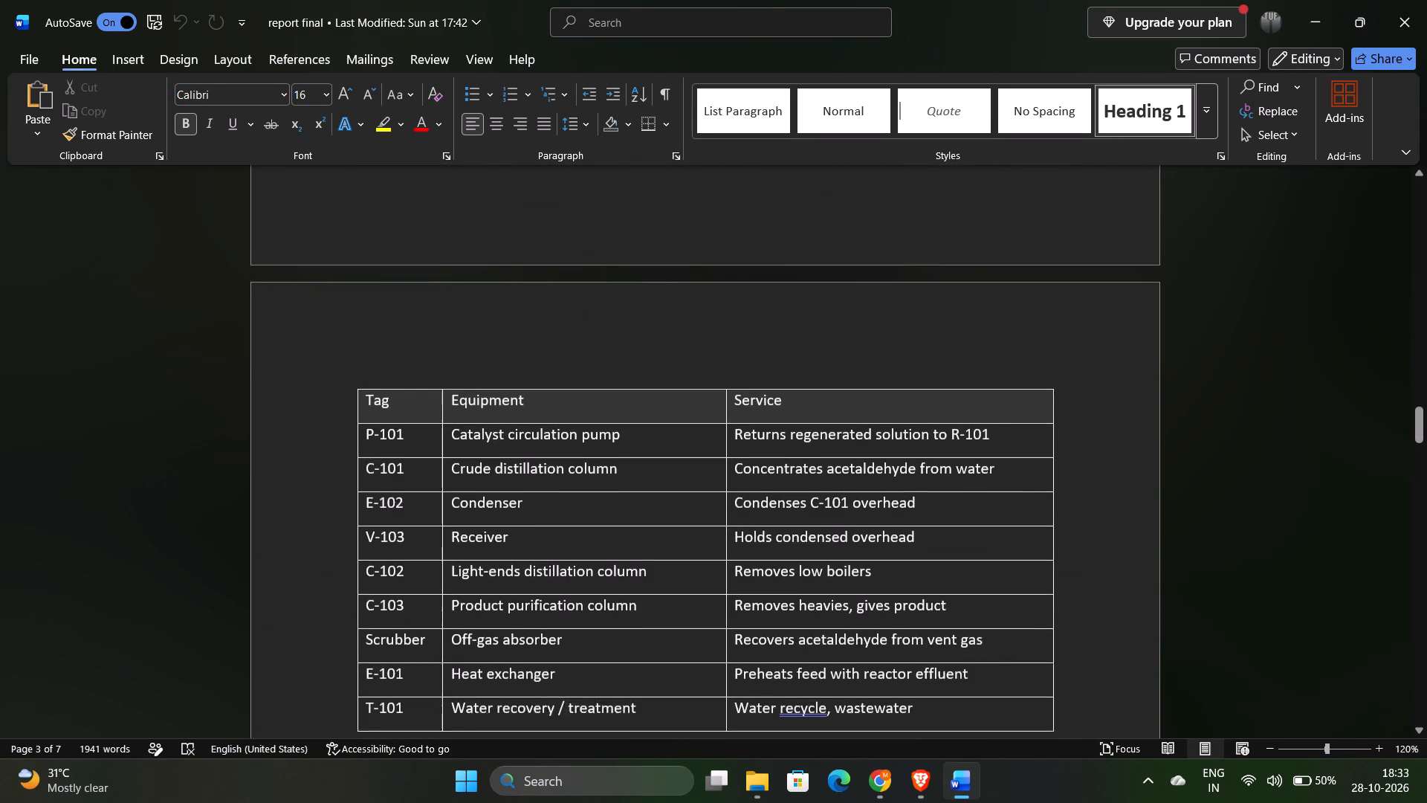
scroll(612, 665, down, 2)
scroll(612, 665, up, 1)
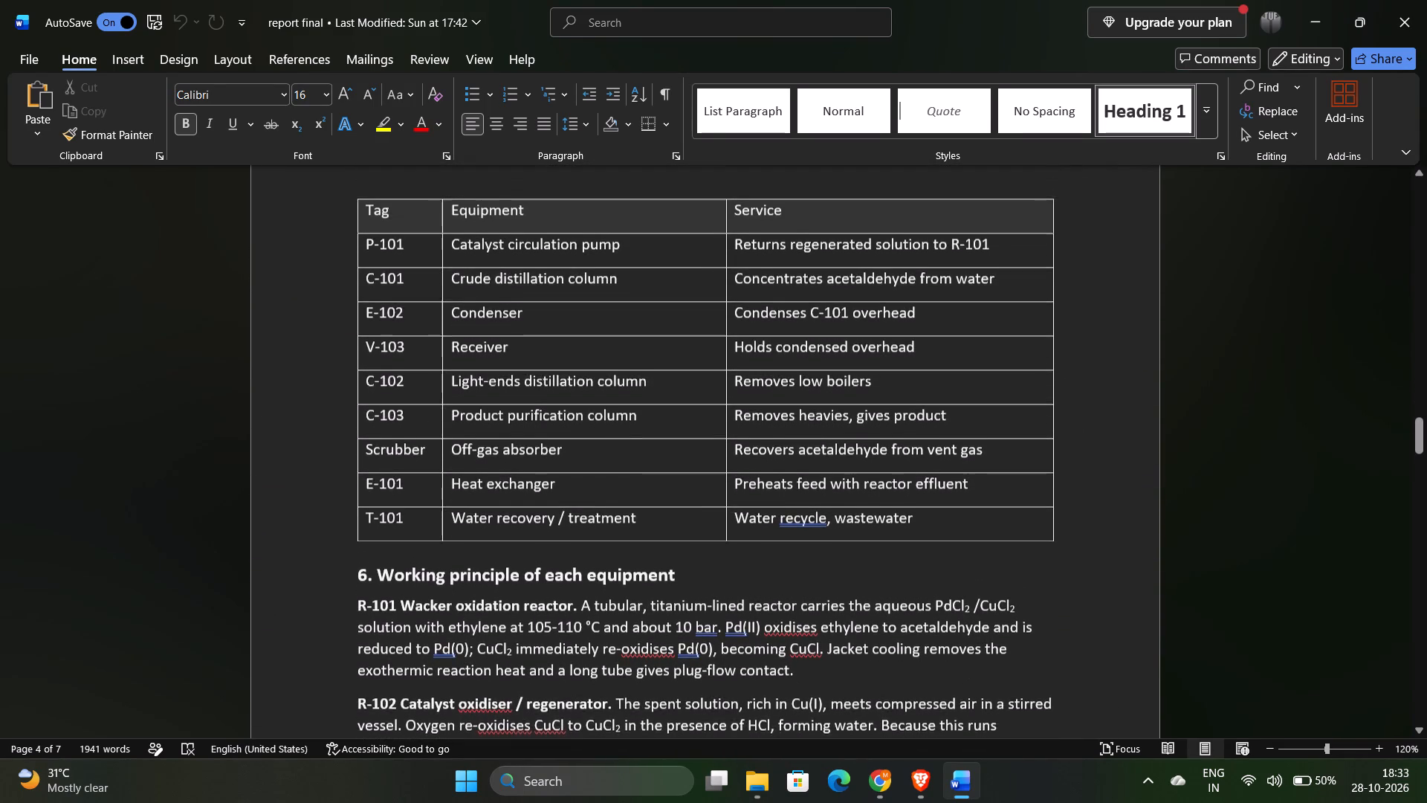
scroll(612, 665, up, 1)
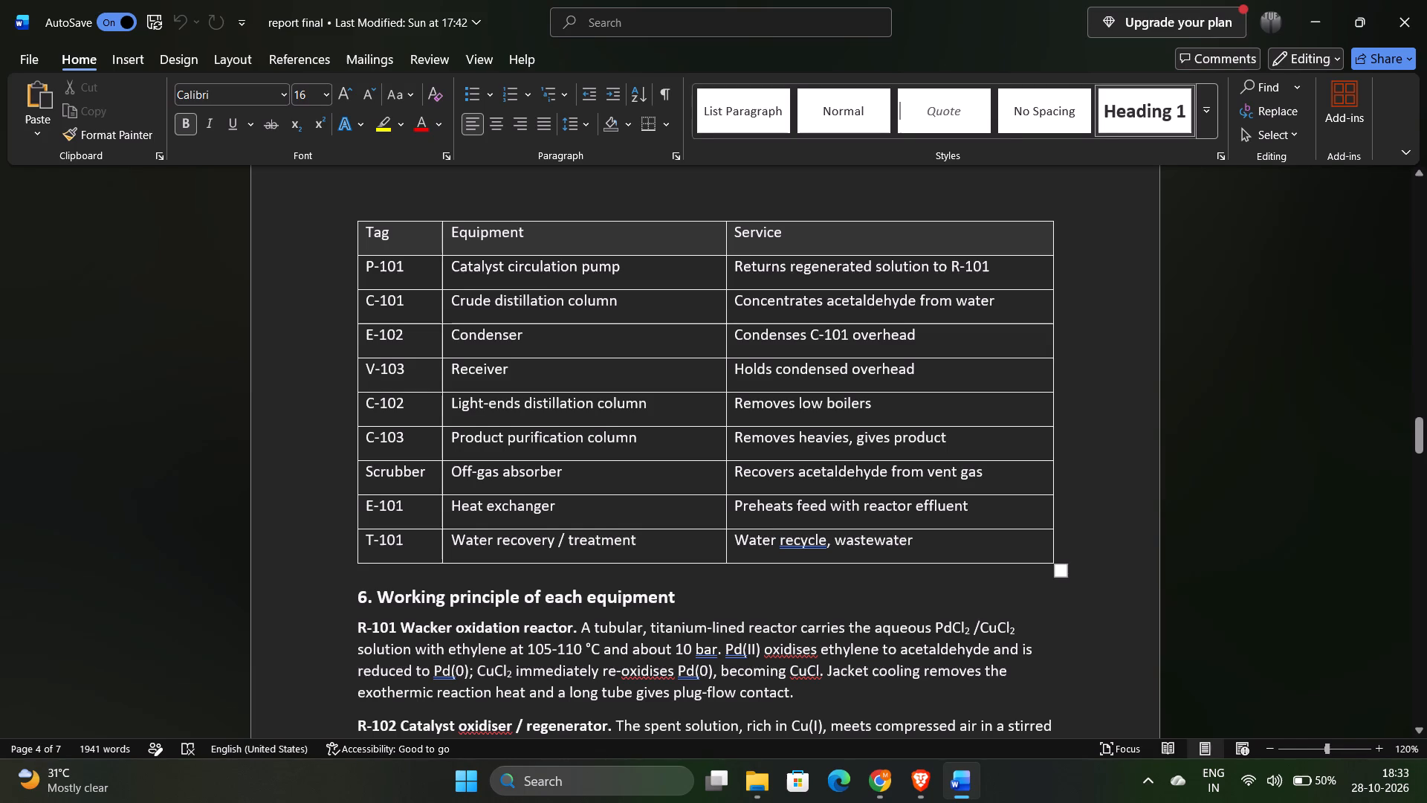
Review the working principles of the equipment and the section on scope of improvement.
scroll(623, 515, down, 2)
scroll(623, 515, right, 1)
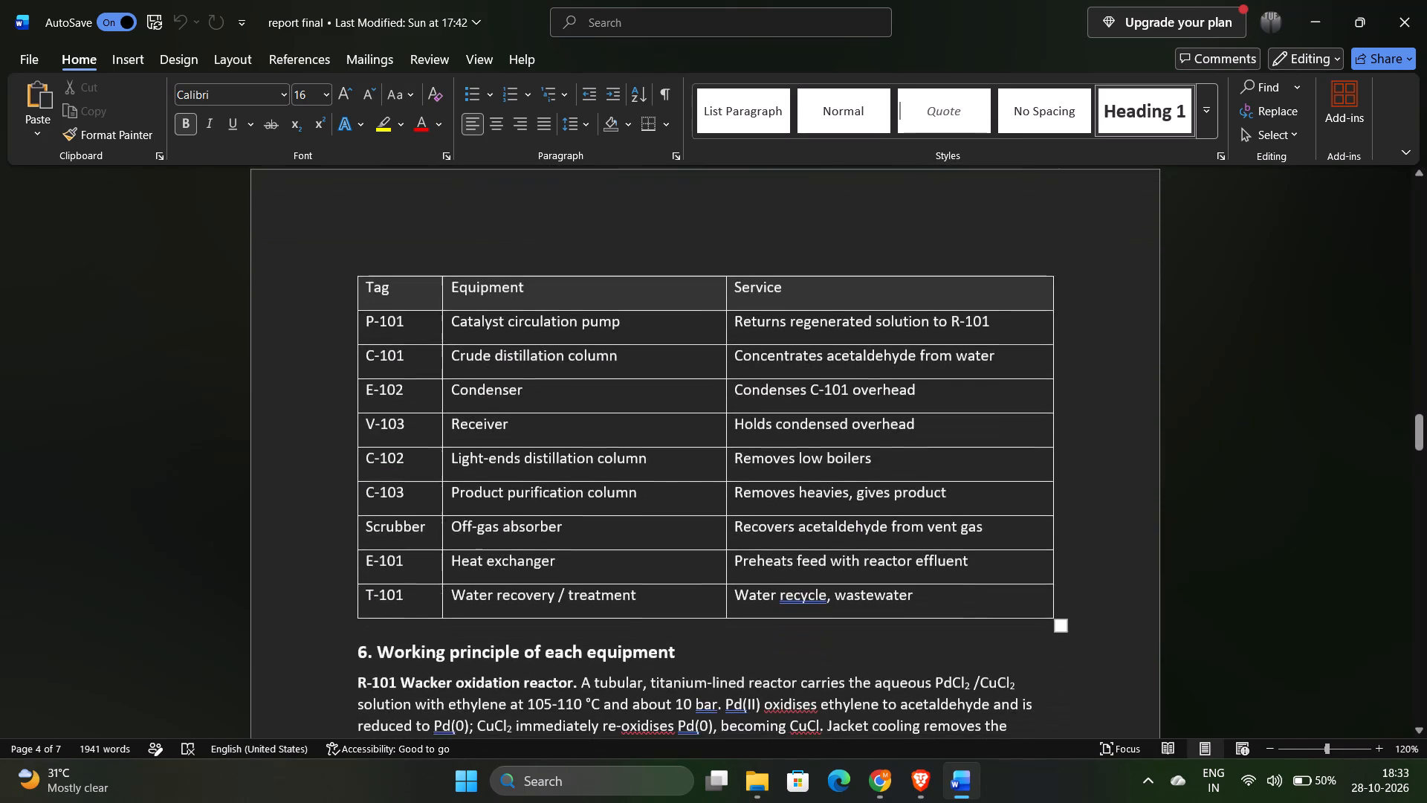
scroll(623, 515, right, 1)
scroll(623, 515, down, 1)
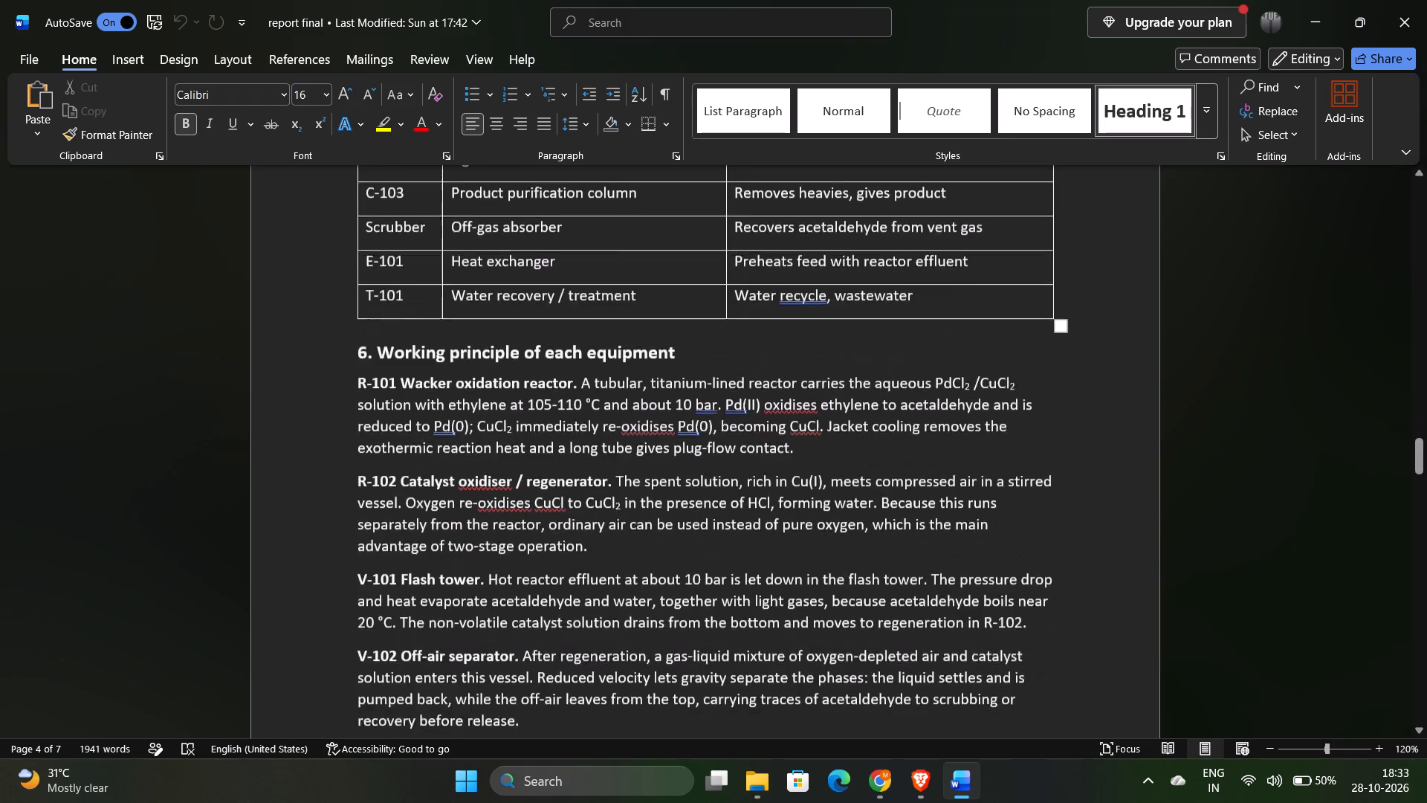
scroll(623, 515, down, 4)
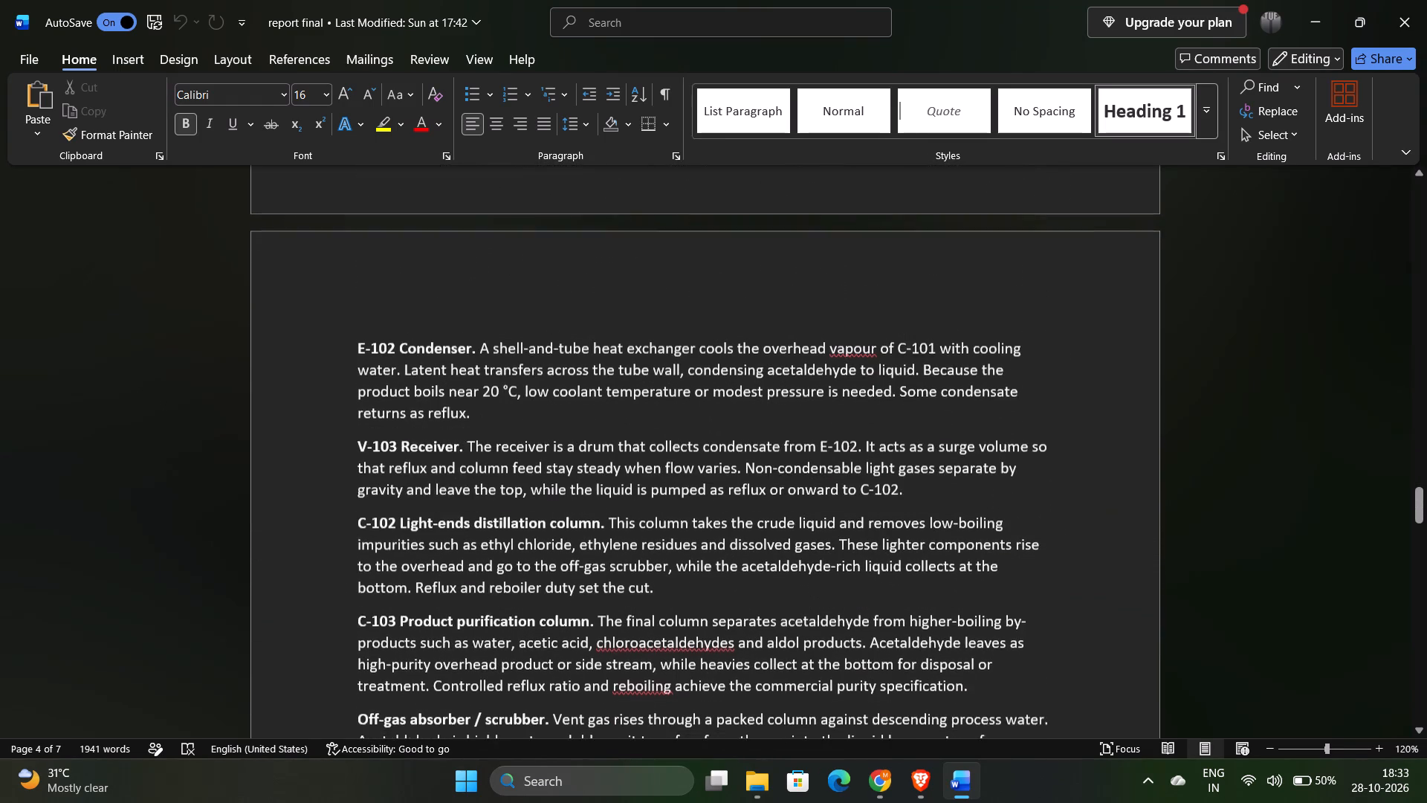
scroll(623, 515, down, 4)
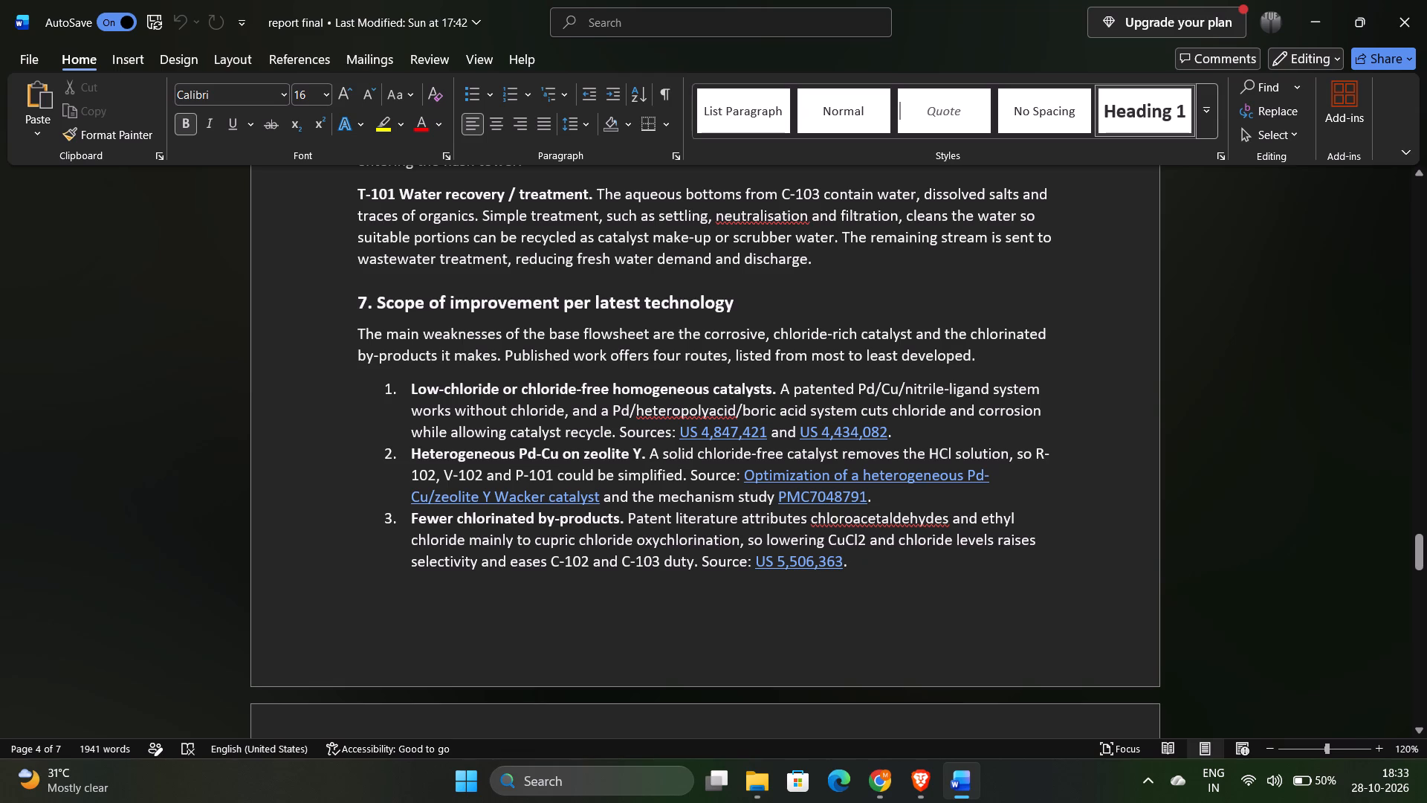
Delete "Published work offers four routes, listed from most to least developed." from section 7's introduction, ending the remaining sentence with a period.
drag(502, 354, 714, 352)
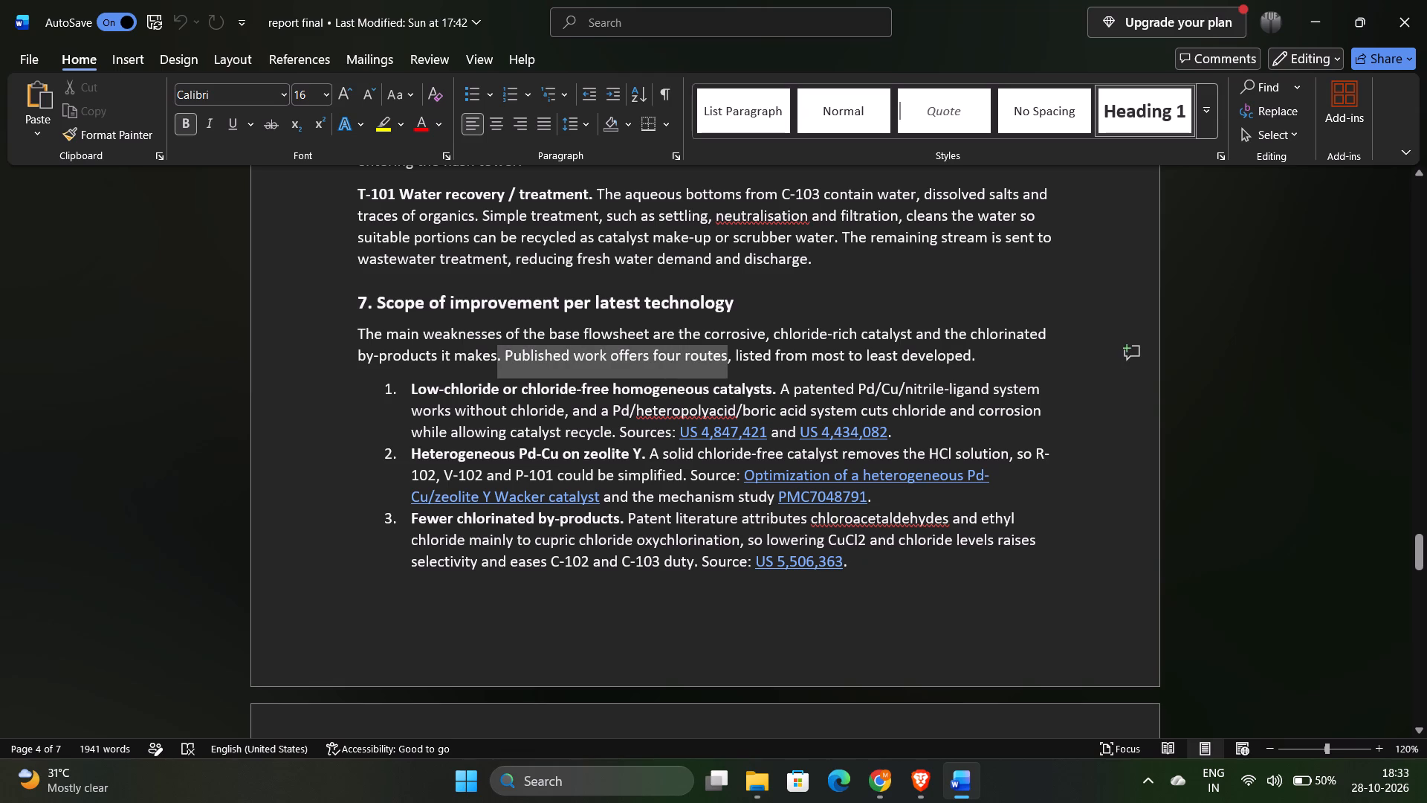
drag(714, 352, 977, 351)
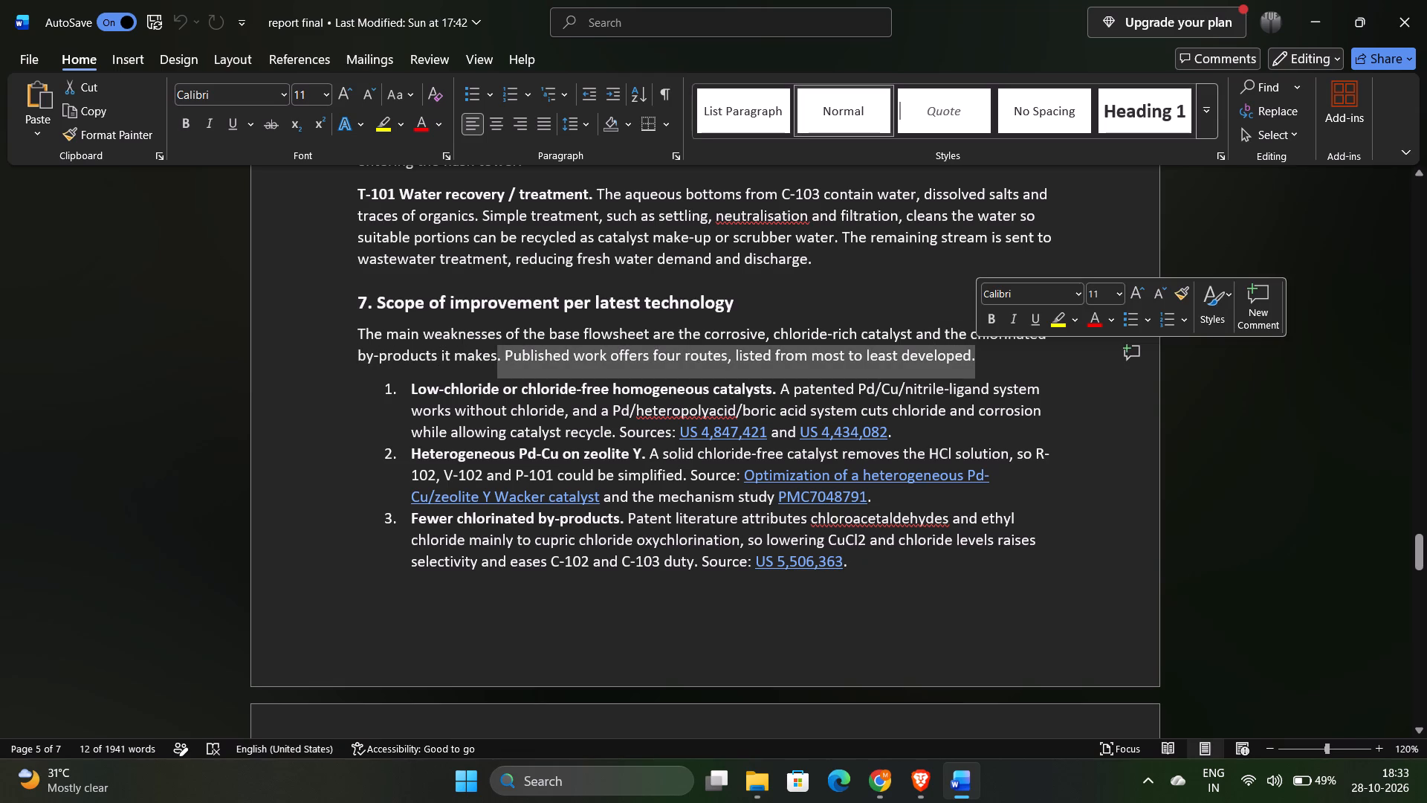
key(BackSpace)
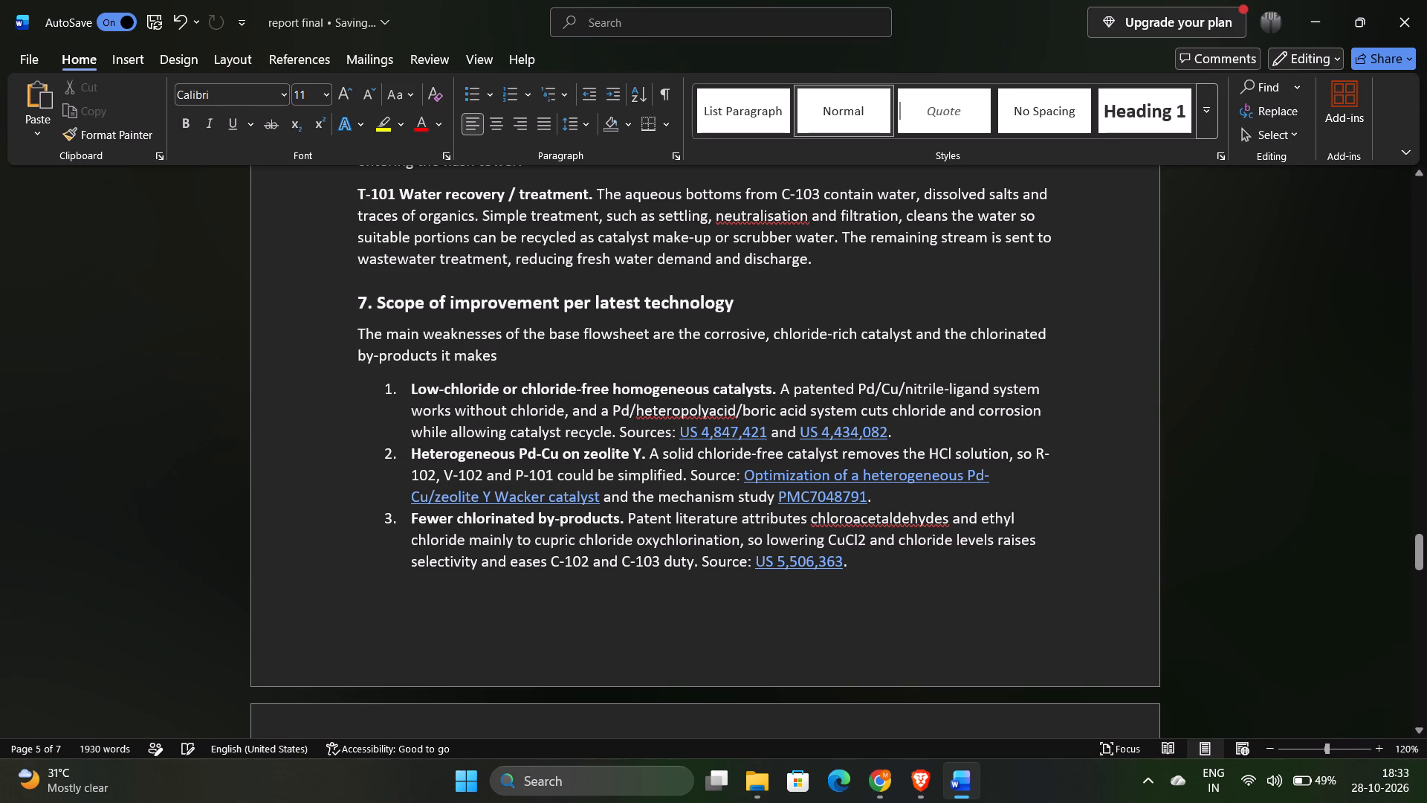
key(period)
Delete the paragraph beginning "On the flowsheet itself, E-101 heat integration" just before the section 8 heading.
scroll(670, 631, down, 4)
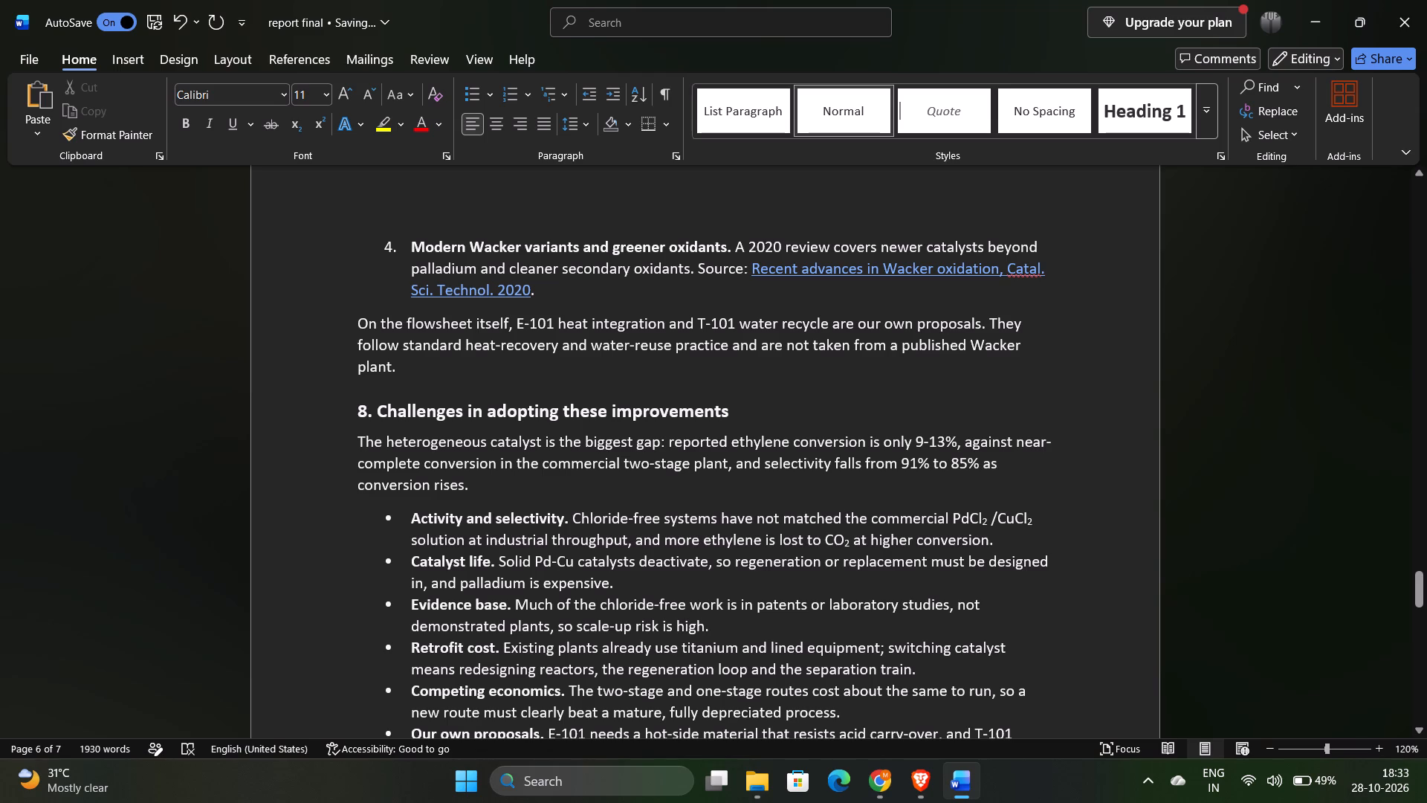
drag(404, 376, 341, 316)
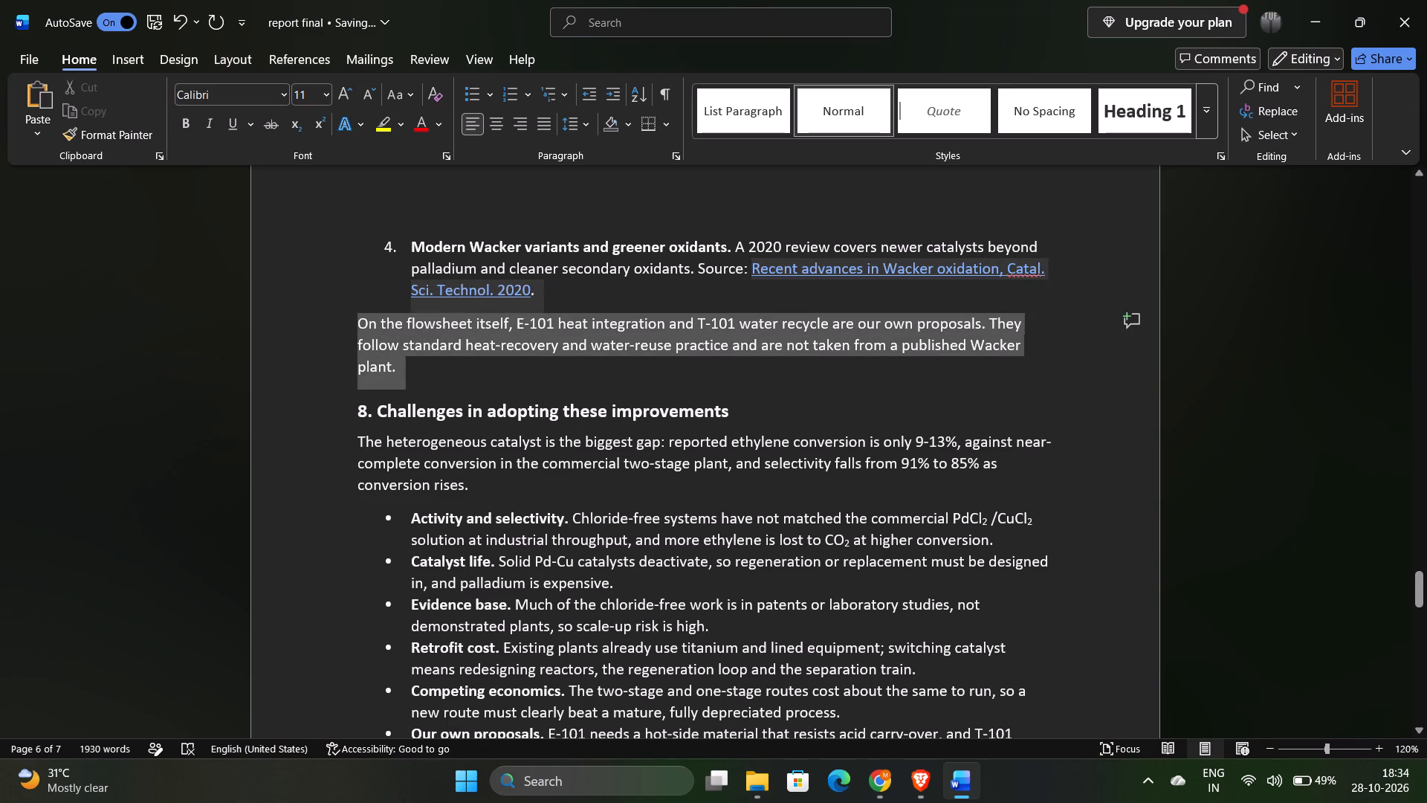
drag(341, 316, 341, 317)
key(BackSpace)
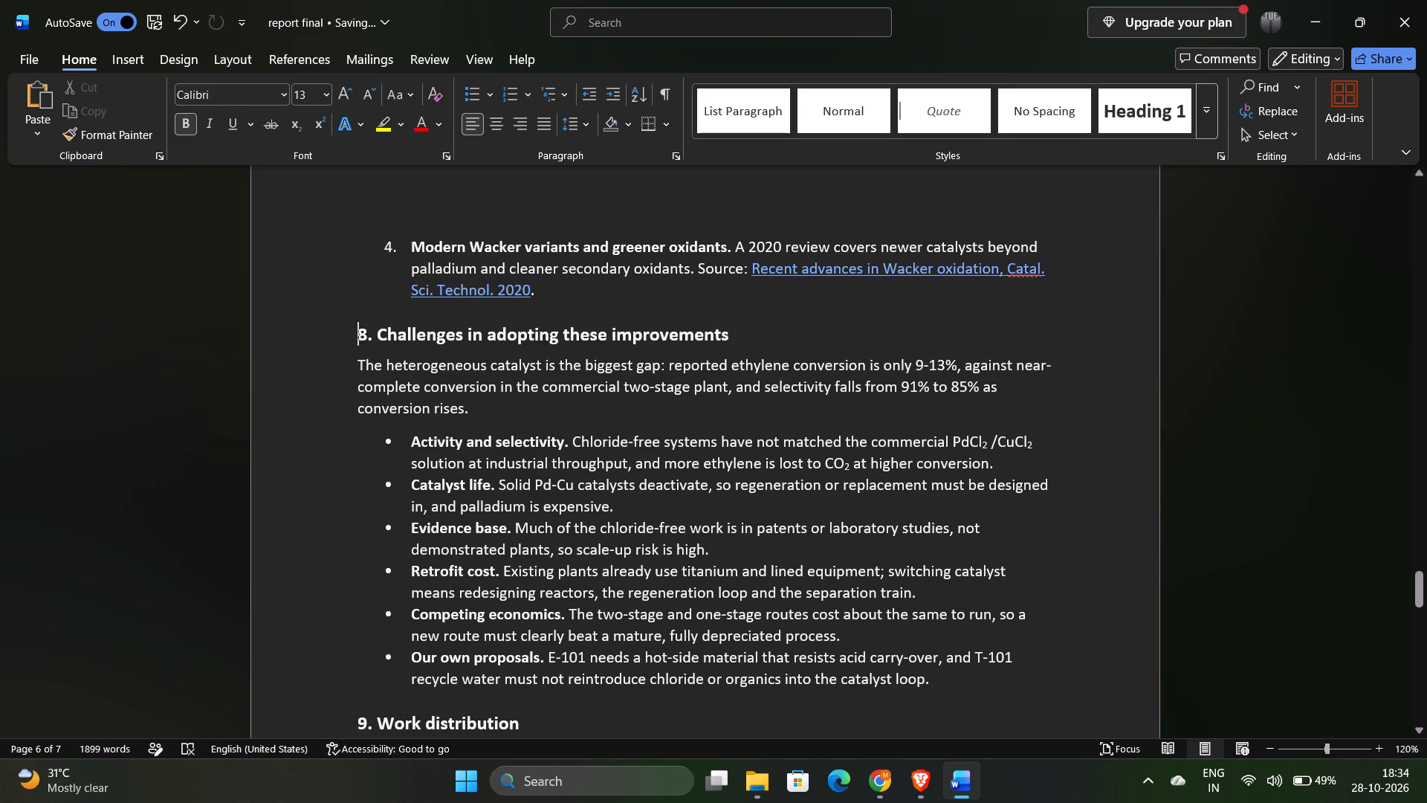
Add an empty paragraph after item 4, "Modern Wacker variants and greener oxidants", and remove its list numbering.
click(425, 317)
key(Up)
key(Right)
key(Right)
key(Right)
key(Right)
key(Right)
key(Right)
key(Right)
key(Right)
key(Right)
key(Right)
key(Right)
key(Right)
key(Right)
key(Right)
key(Right)
key(Right)
key(Right)
key(Right)
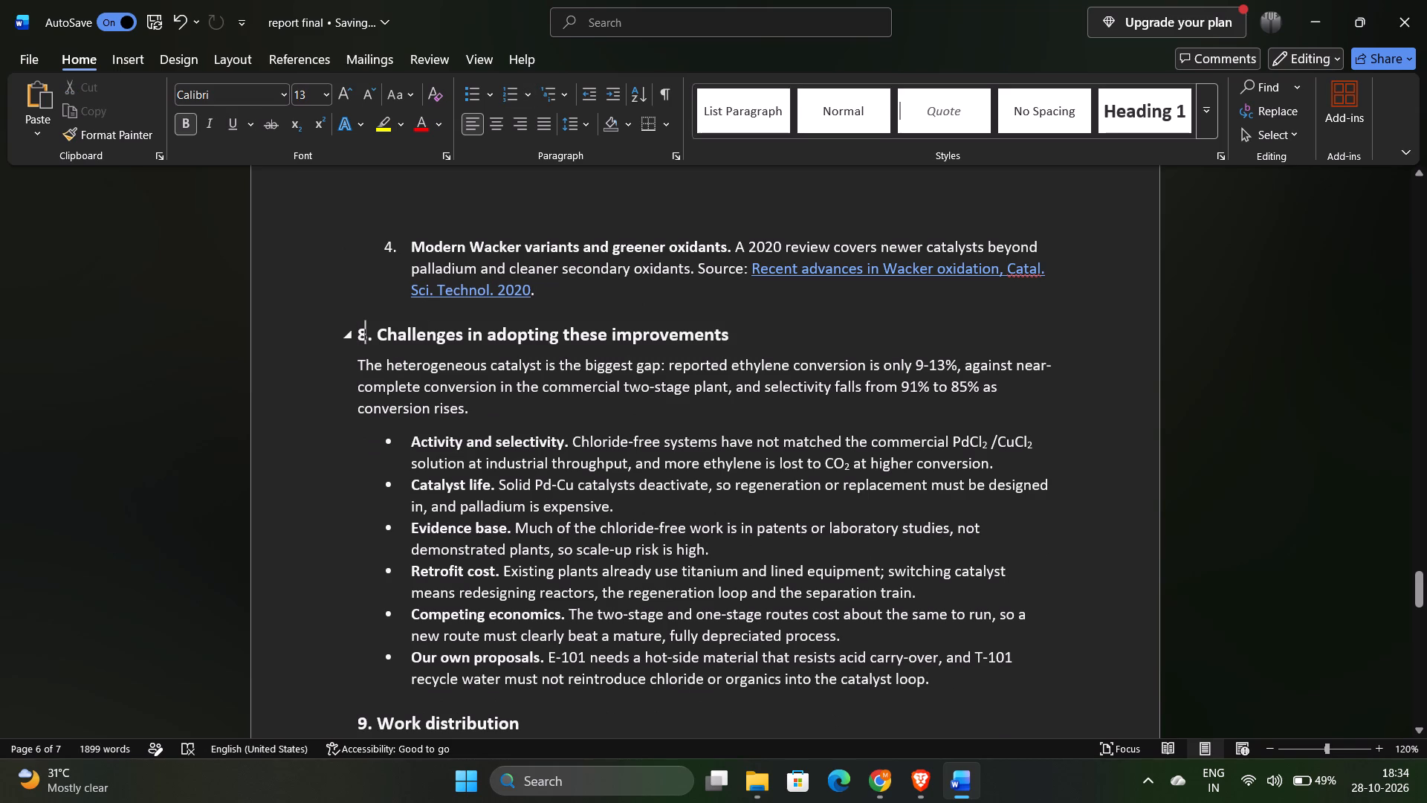
key(Left)
key(Left)
key(Right)
key(Return)
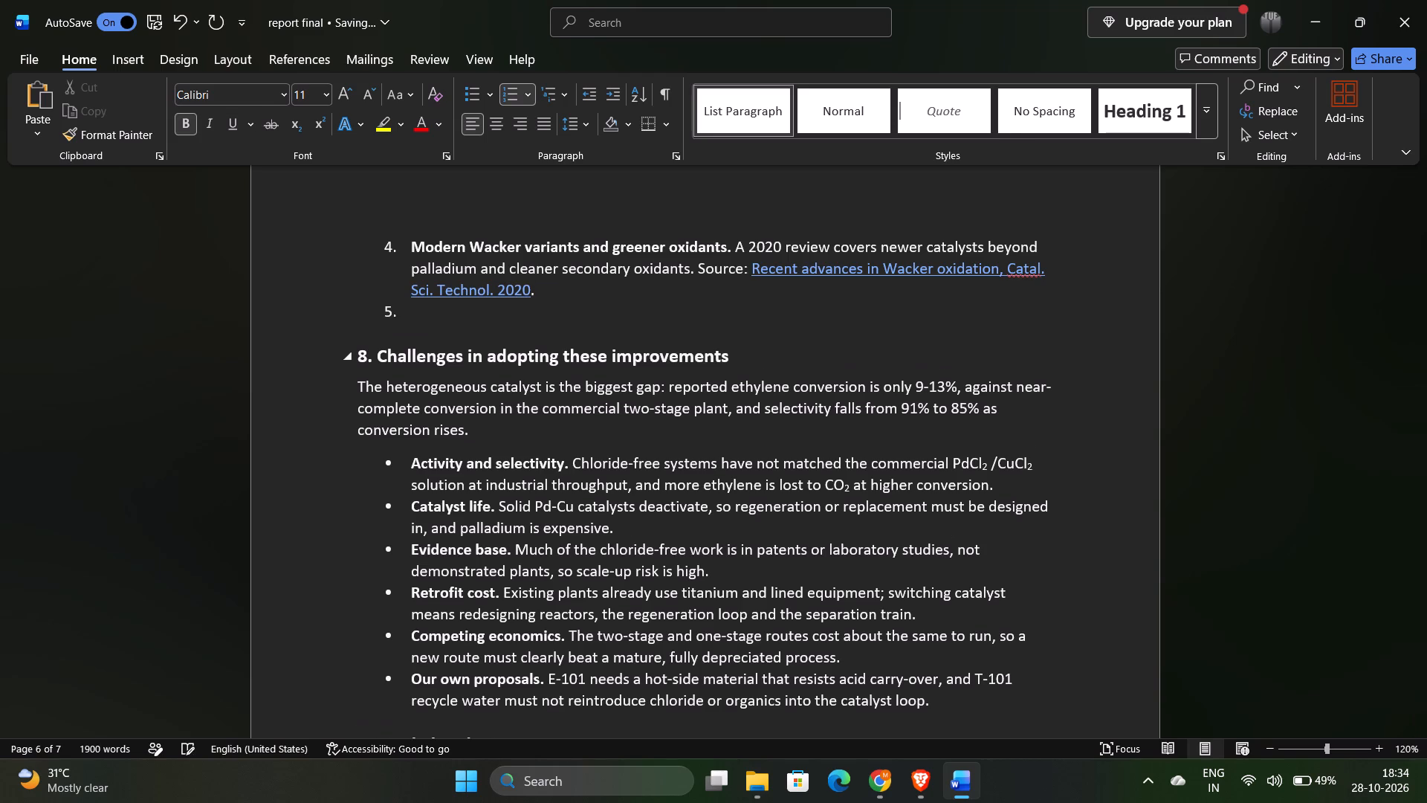
key(BackSpace)
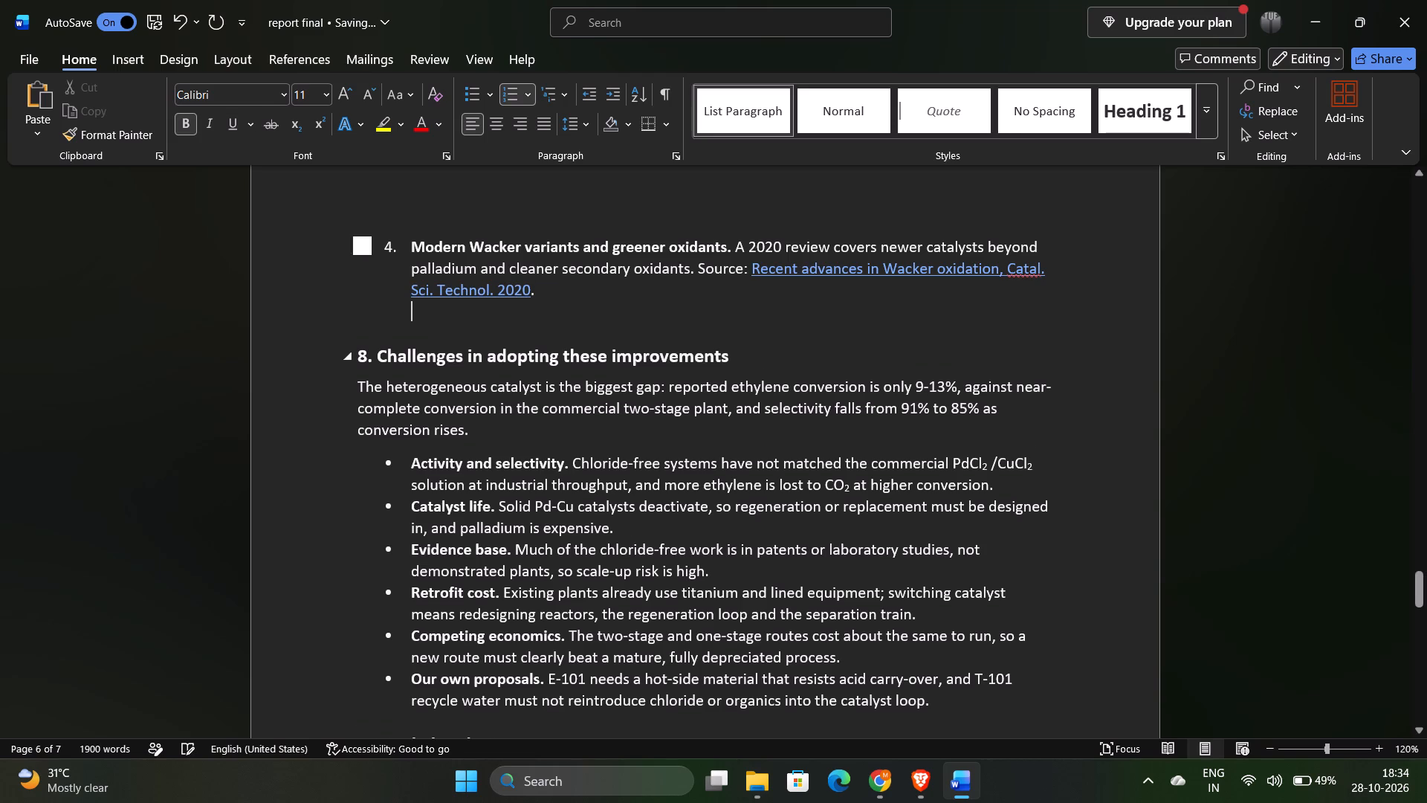
key(BackSpace)
Review section 8 on the challenges in adopting the improvements, continuing through to the work distribution section.
scroll(446, 421, down, 1)
click(446, 421)
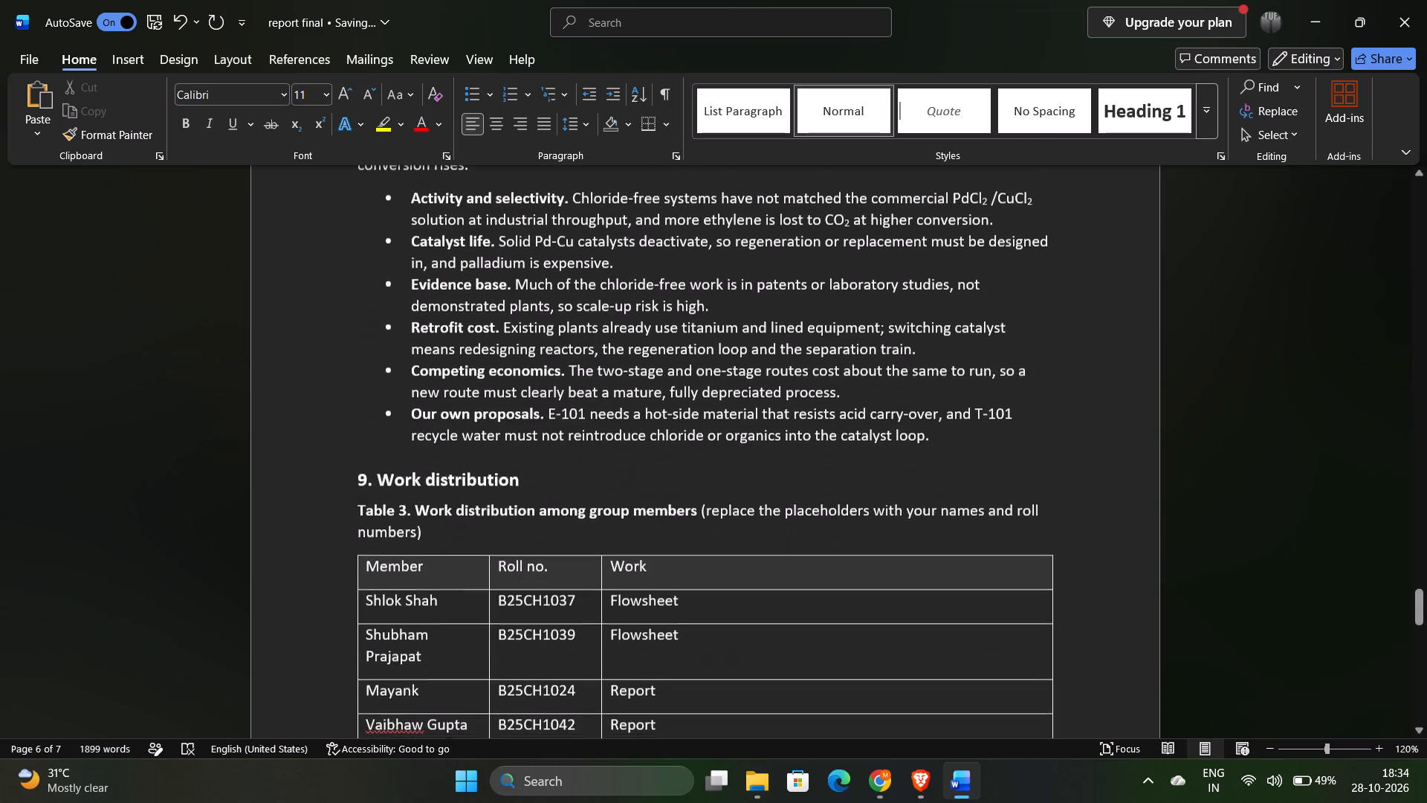
scroll(446, 421, right, 1)
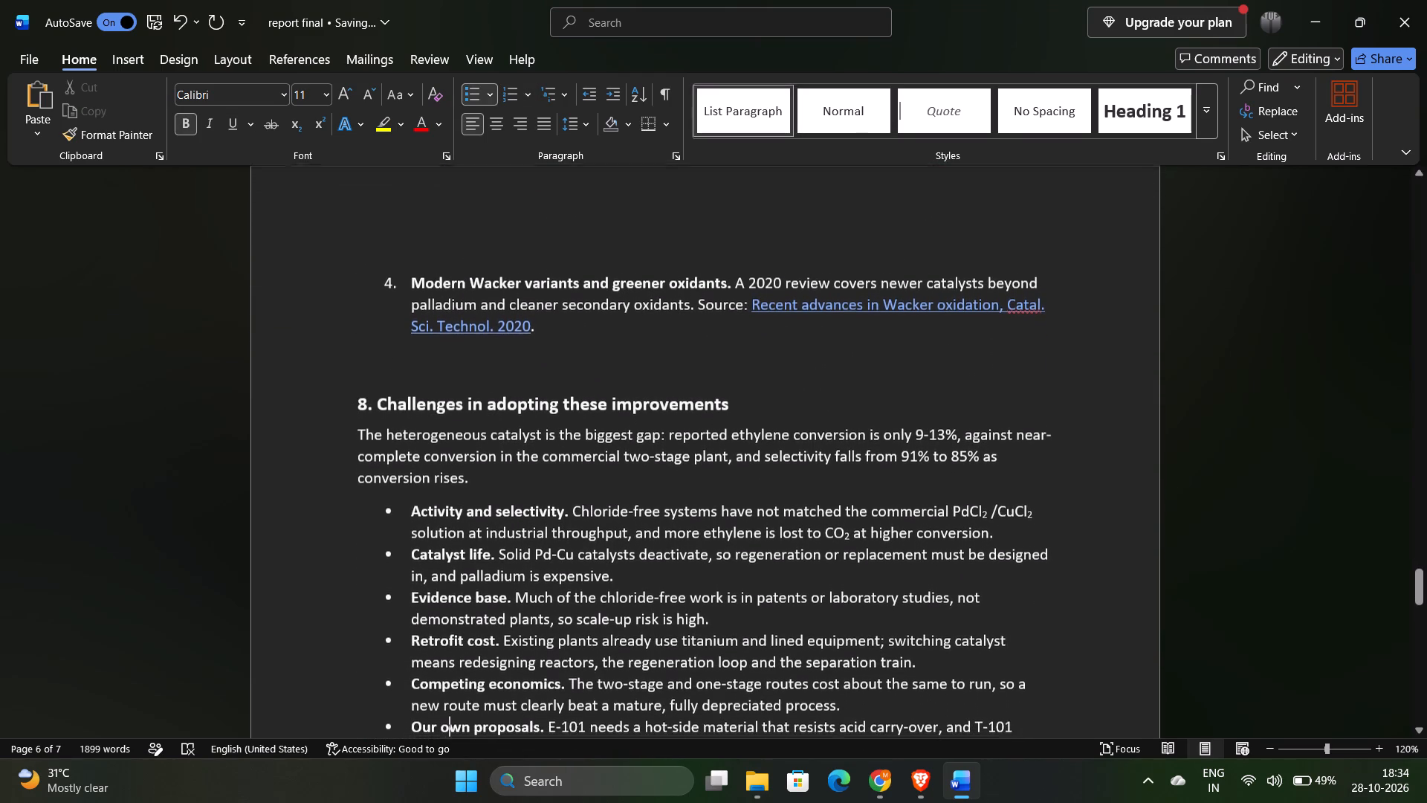
scroll(446, 421, right, 1)
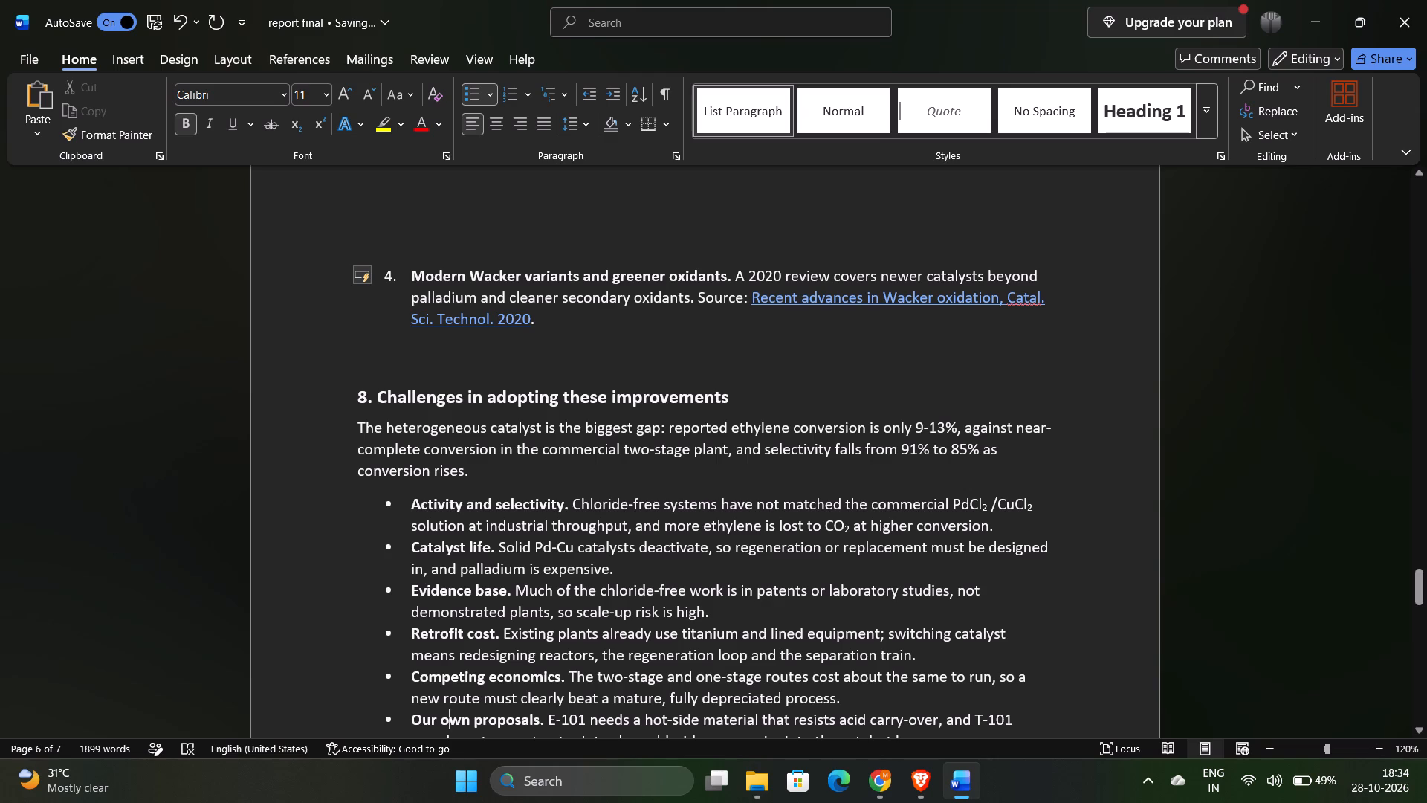
scroll(551, 509, down, 1)
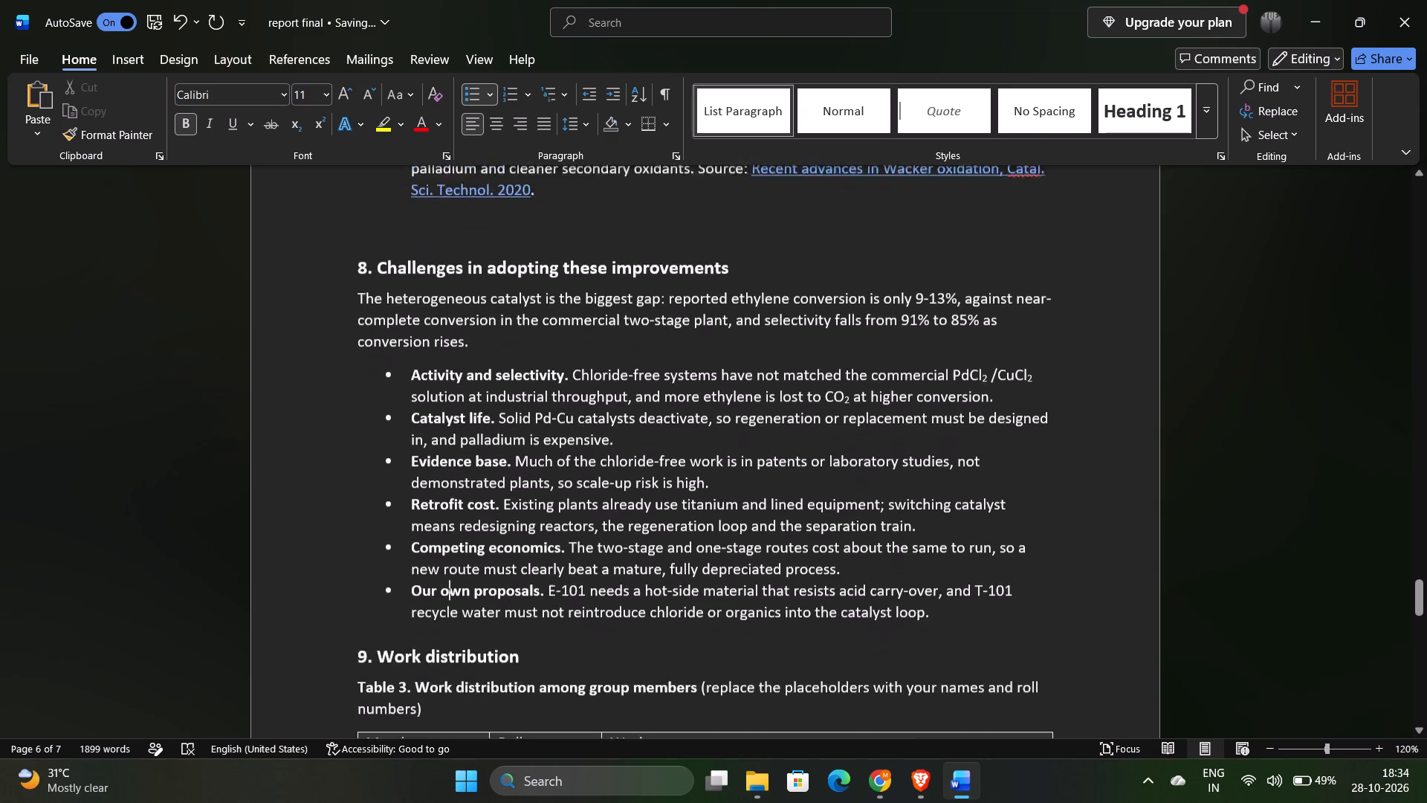
scroll(551, 509, down, 3)
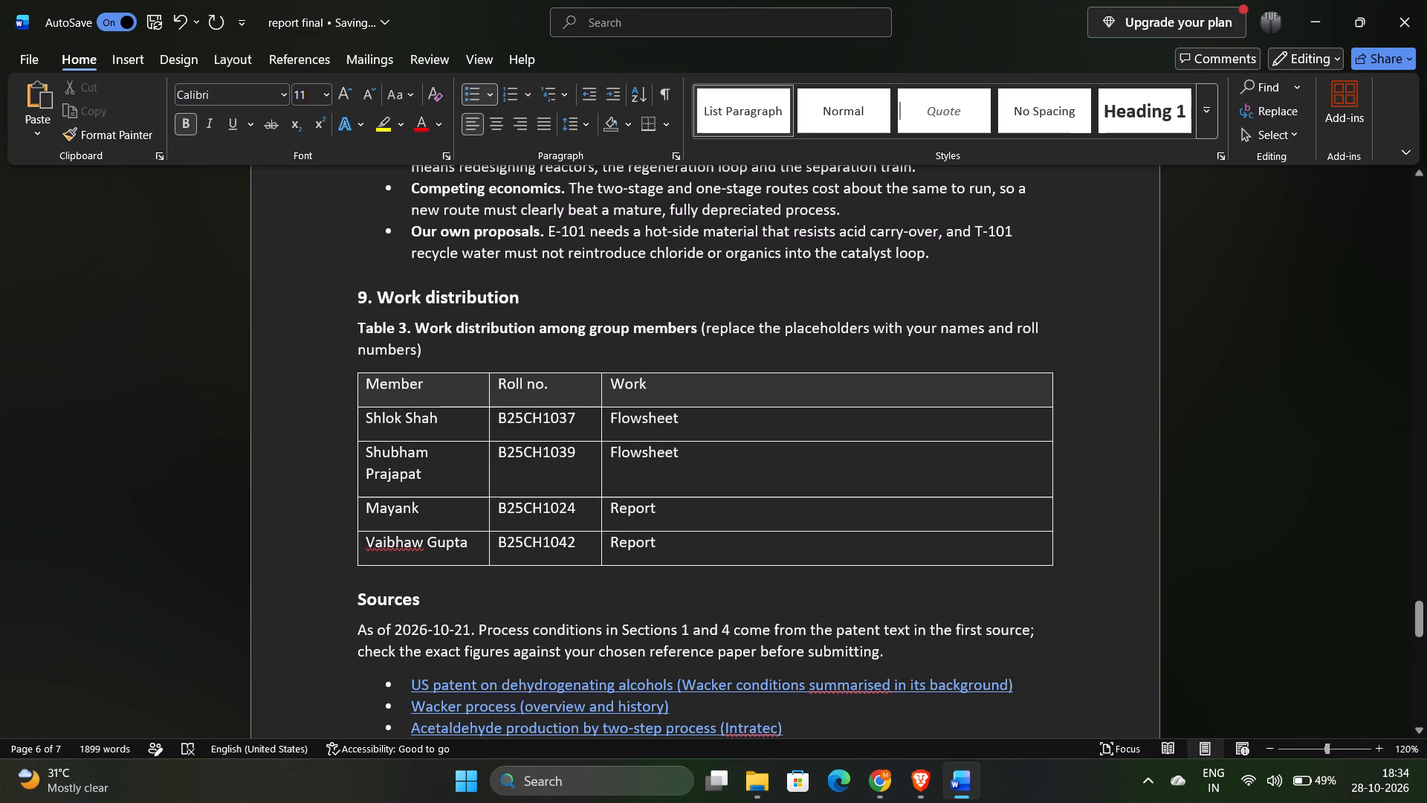
Delete "(replace the placeholders with your names and roll numbers)" from the Table 3 caption in section 9.
drag(498, 354, 699, 329)
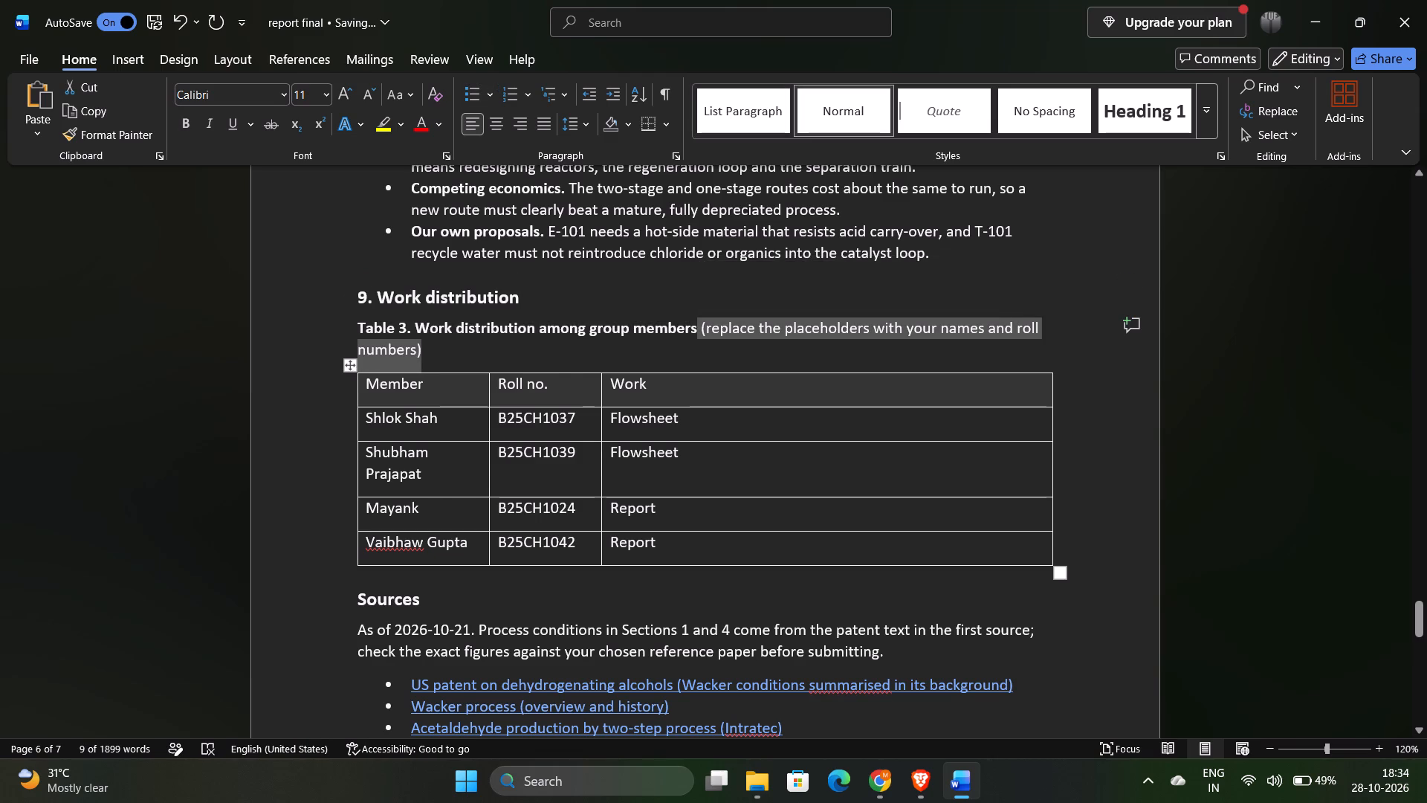
key(BackSpace)
drag(717, 330, 585, 344)
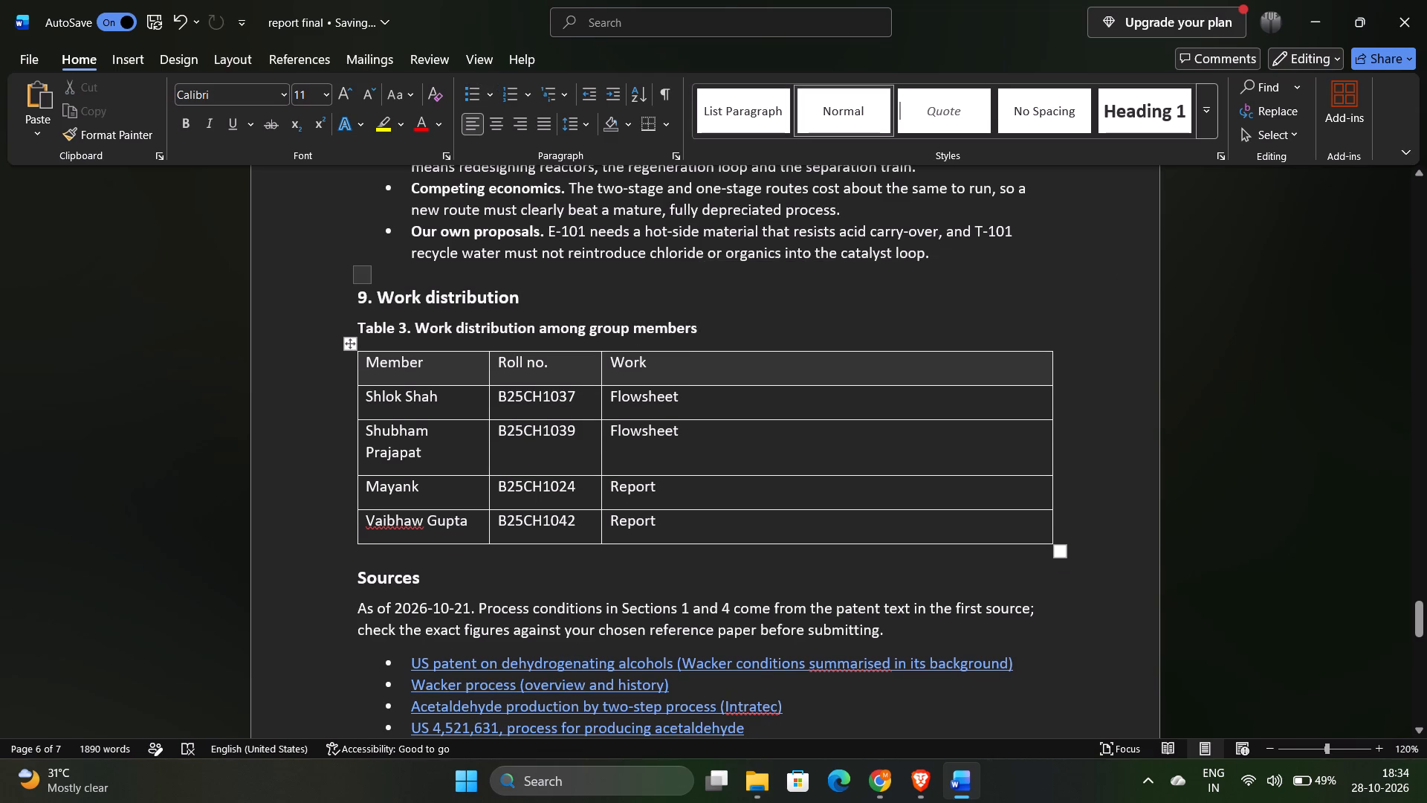
Delete "among group members" from the Table 3 caption in section 9.
drag(585, 344, 551, 338)
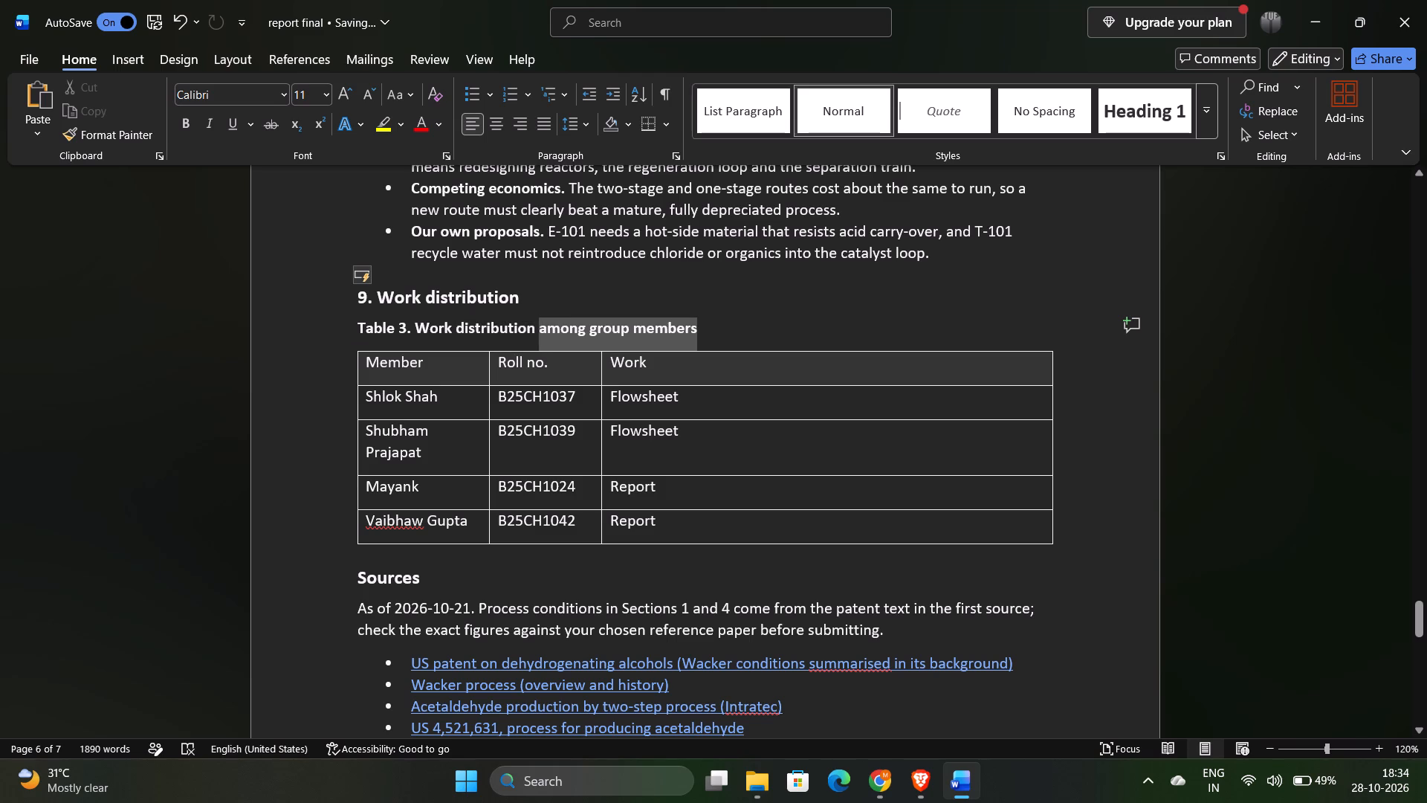
drag(551, 338, 551, 338)
key(BackSpace)
Delete the introductory paragraph beginning "As of 2026-10-21" under the Sources heading.
scroll(482, 469, down, 1)
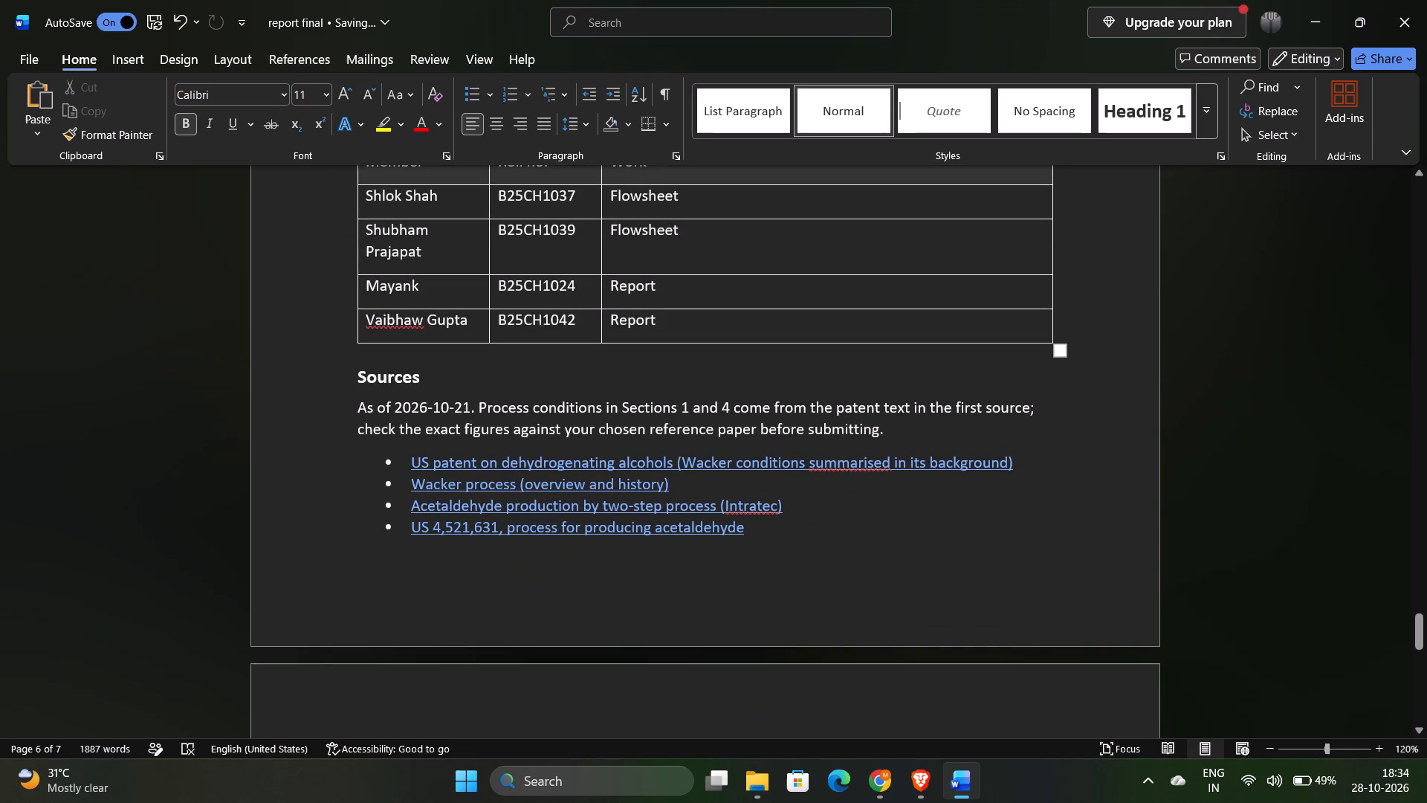
drag(890, 433, 343, 413)
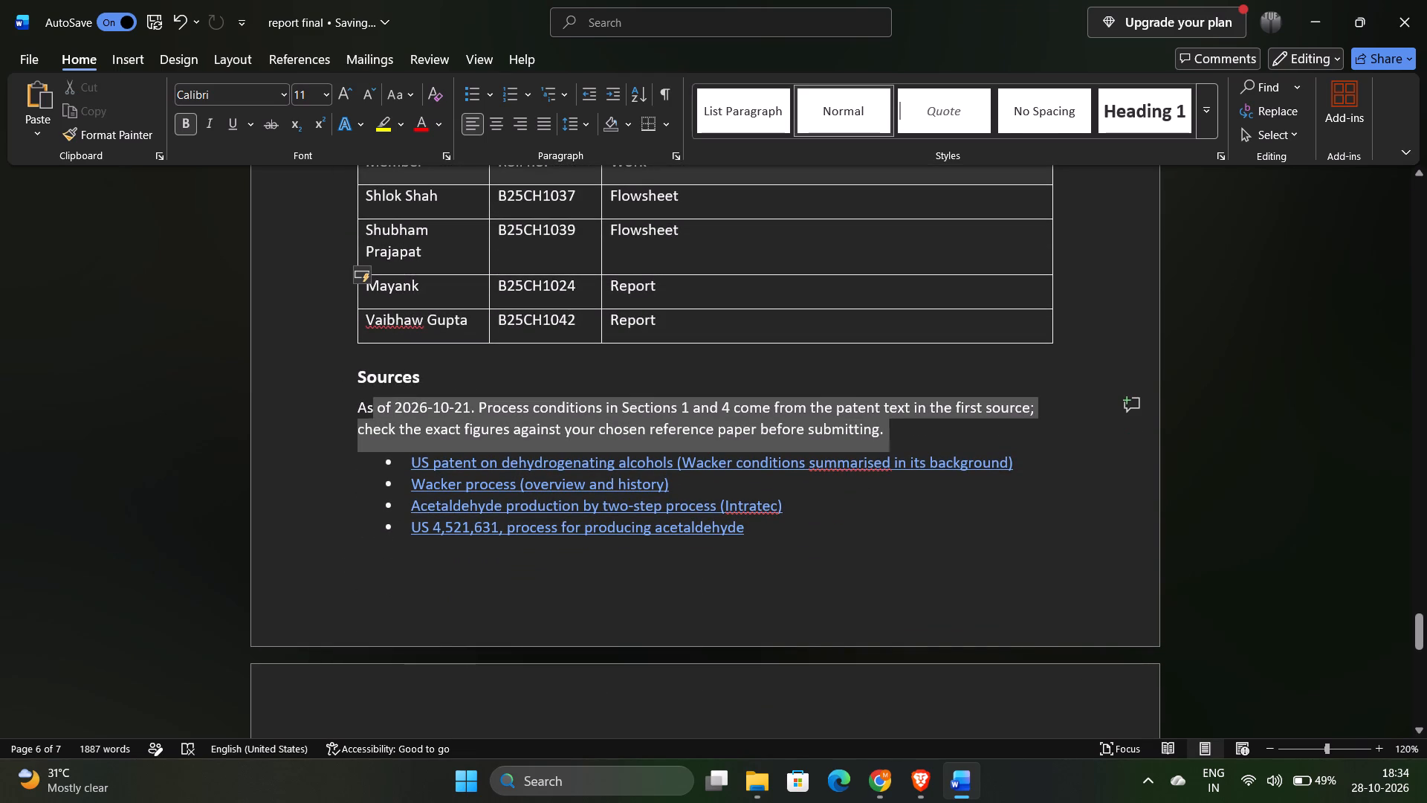
drag(343, 413, 282, 413)
key(BackSpace)
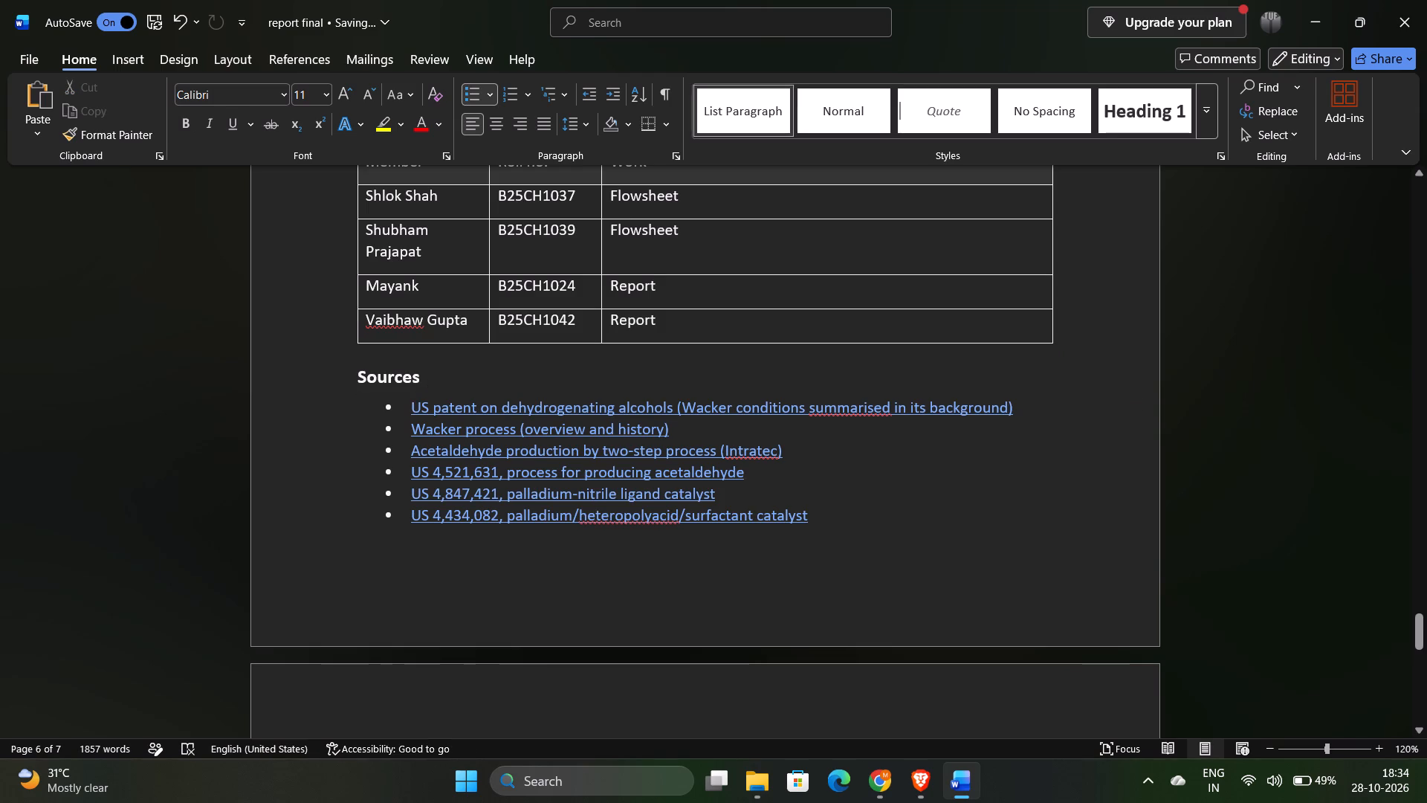
Insert blank line spacing between the Sources heading and the first bulleted source, the US patent on dehydrogenating alcohols.
scroll(447, 545, down, 2)
scroll(447, 545, up, 1)
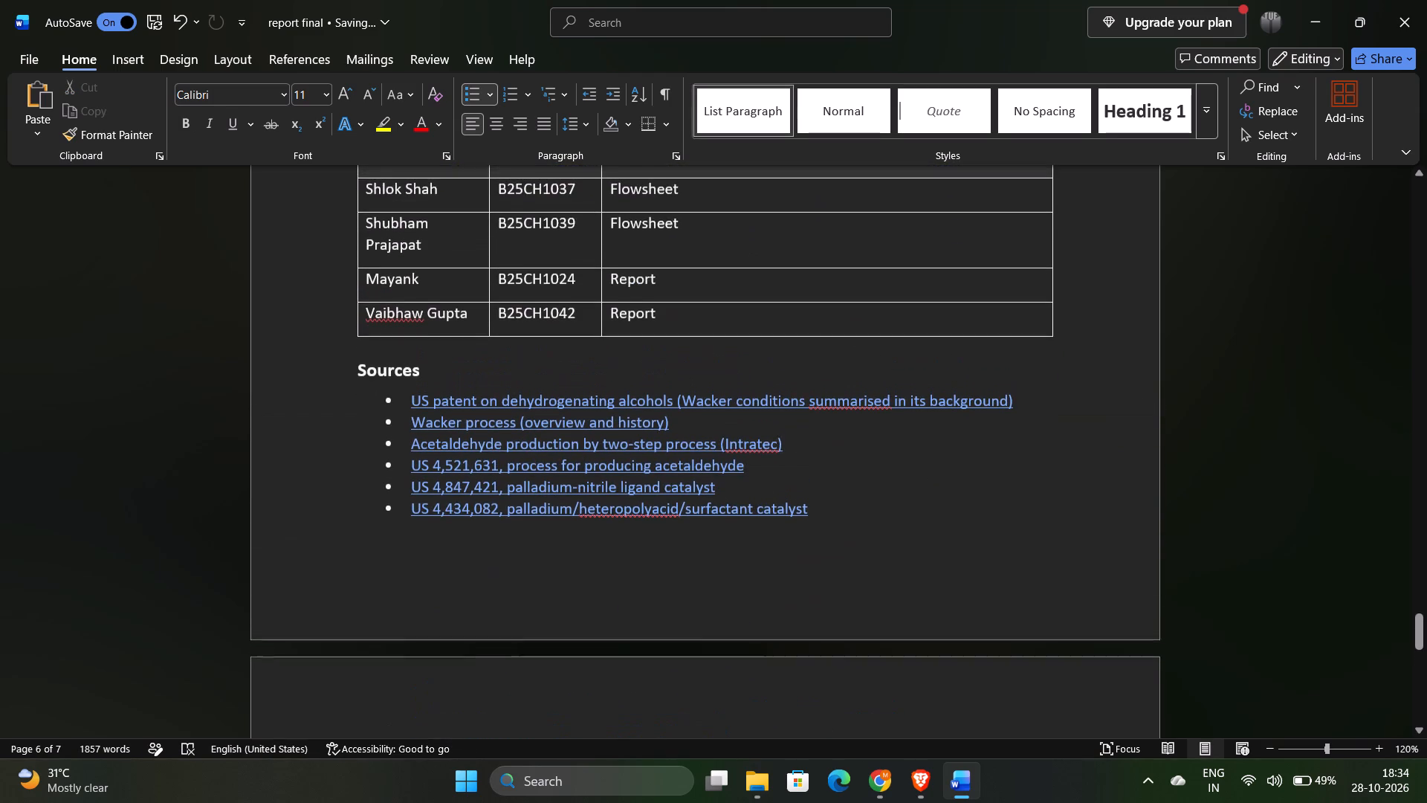
click(456, 378)
key(Return)
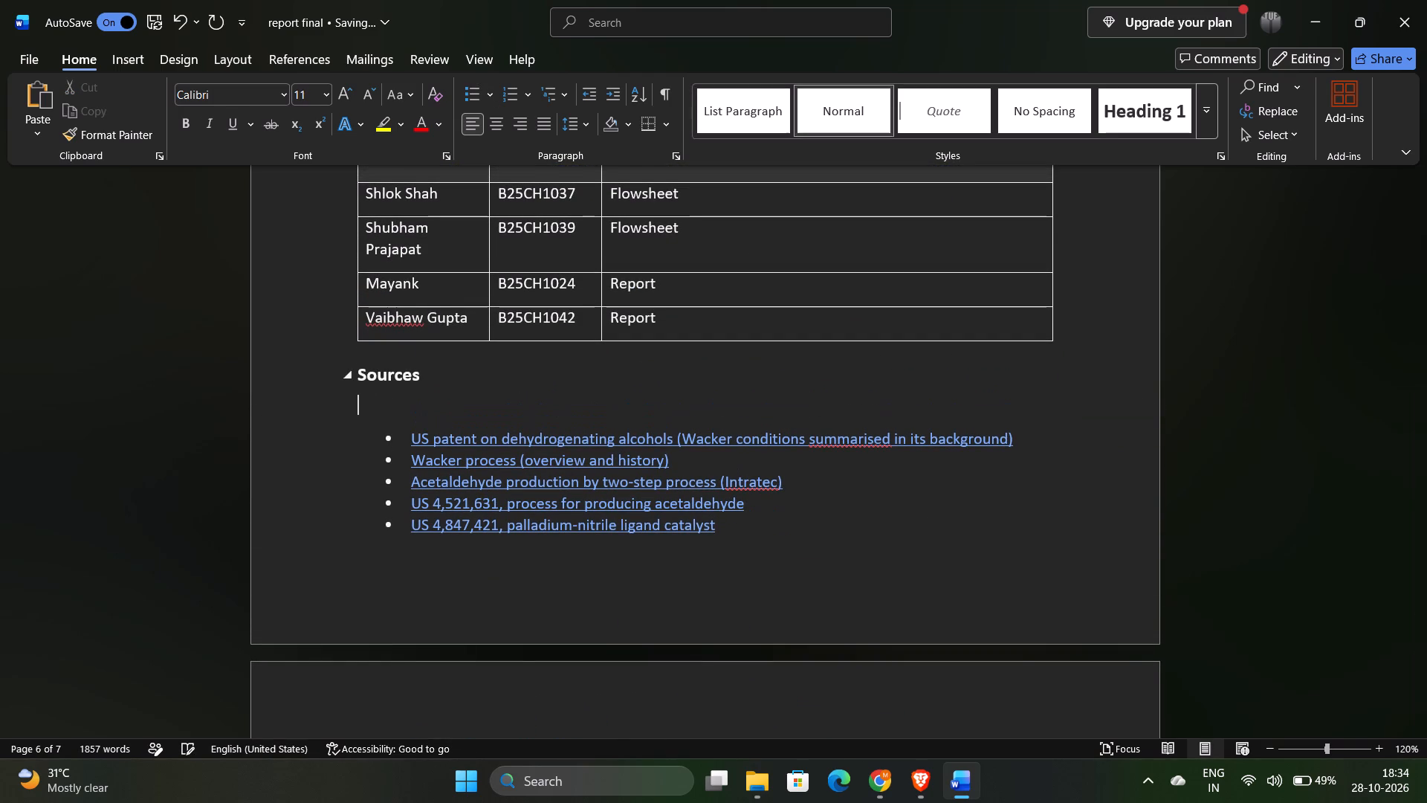
click(433, 419)
click(410, 432)
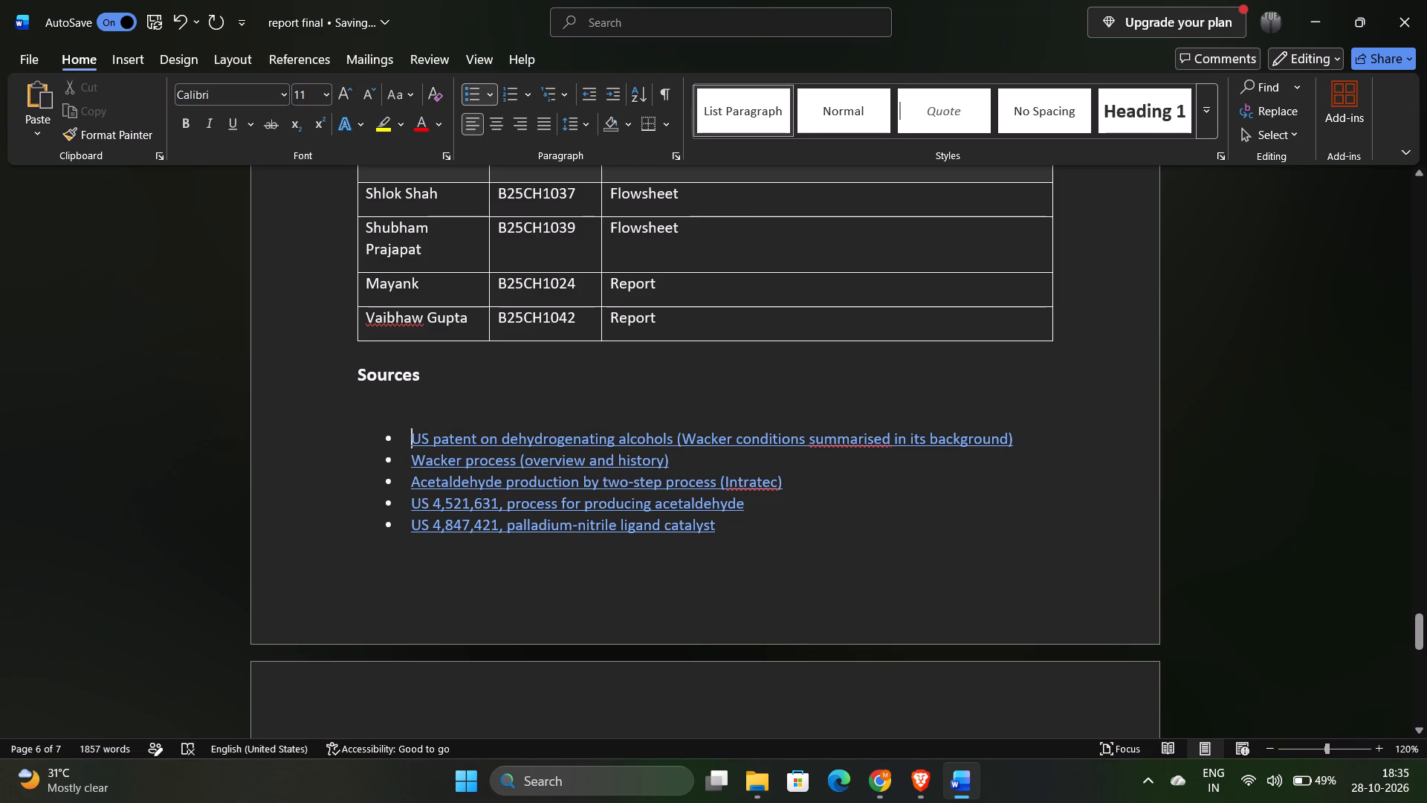
key(Return)
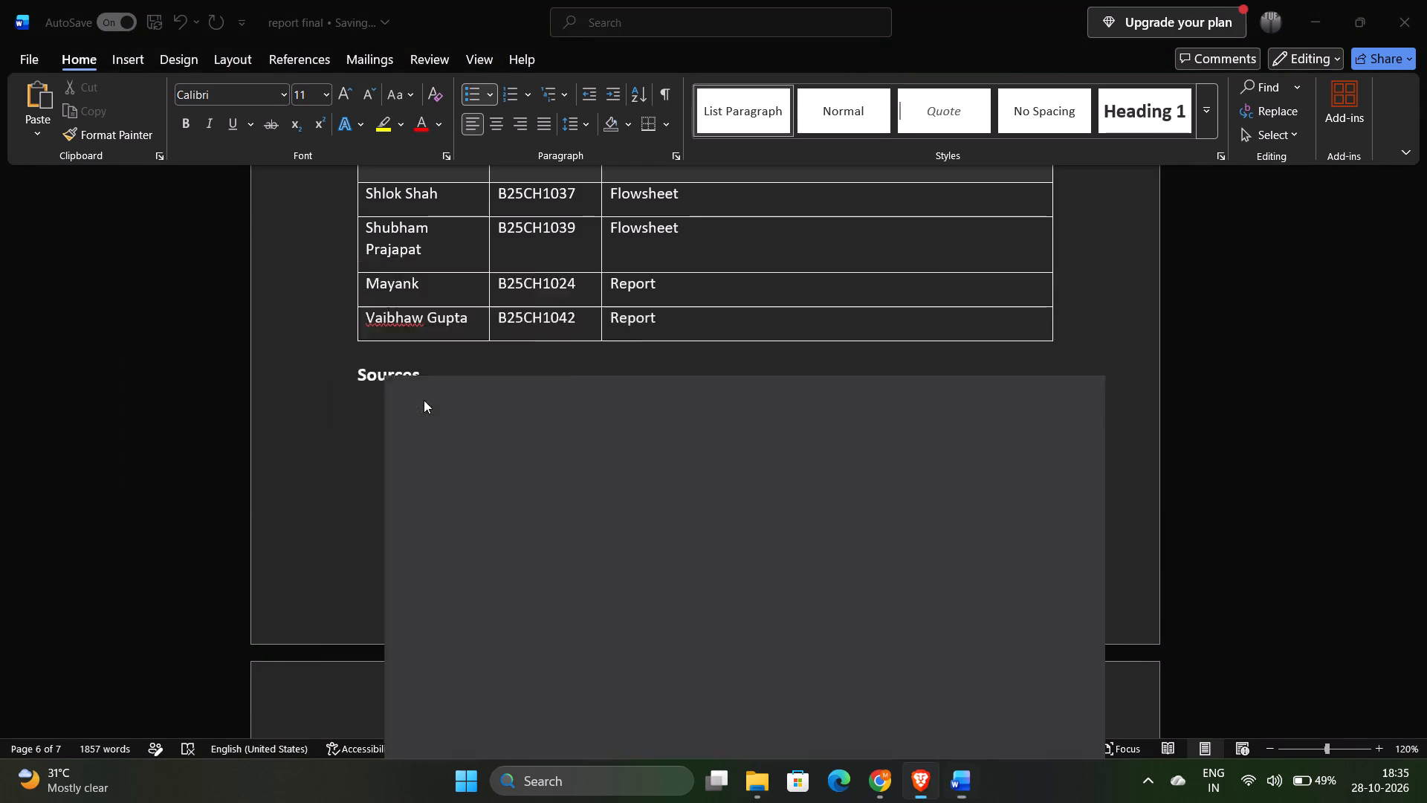
Switch to the Brave browser and search the web for "whatsap" in a new tab.
click(187, 0)
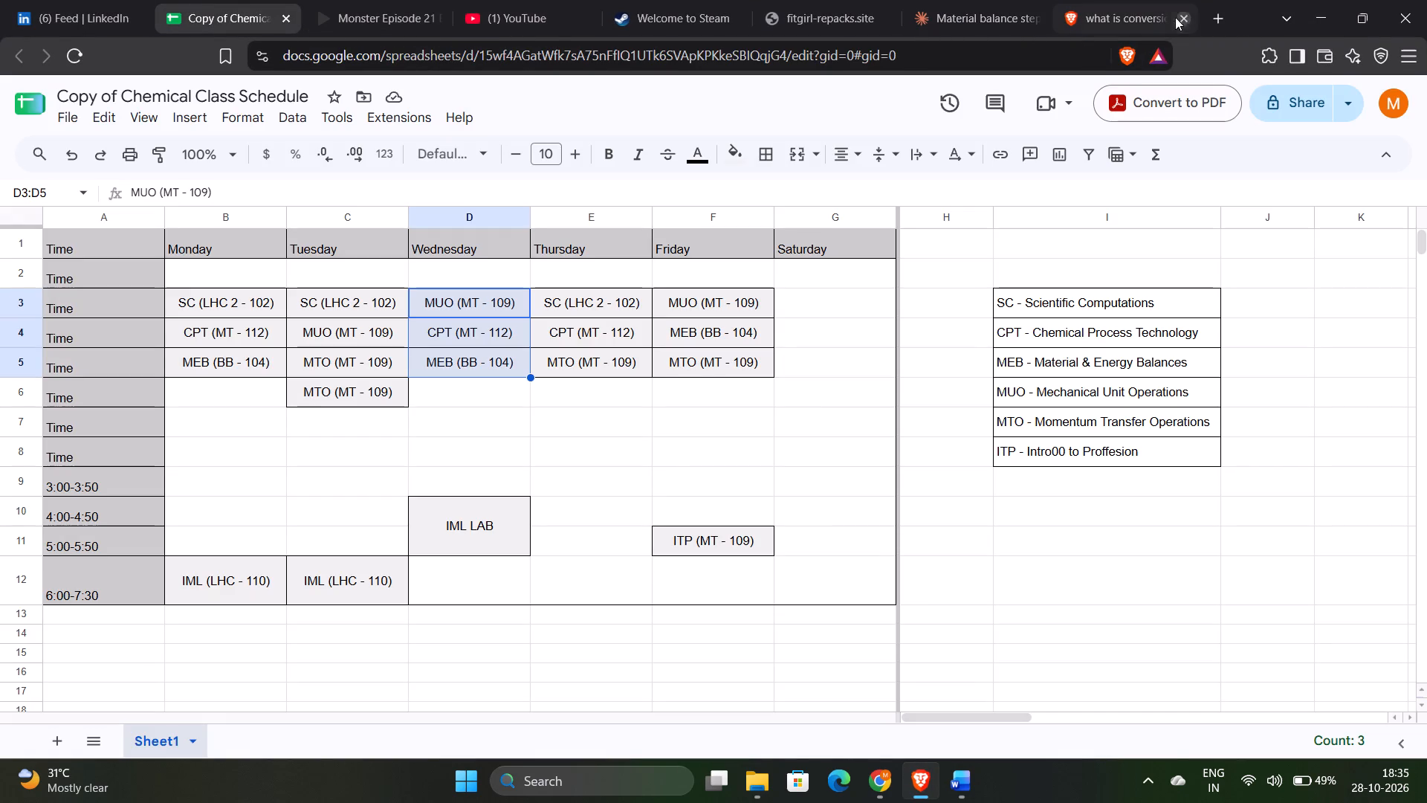
click(1214, 19)
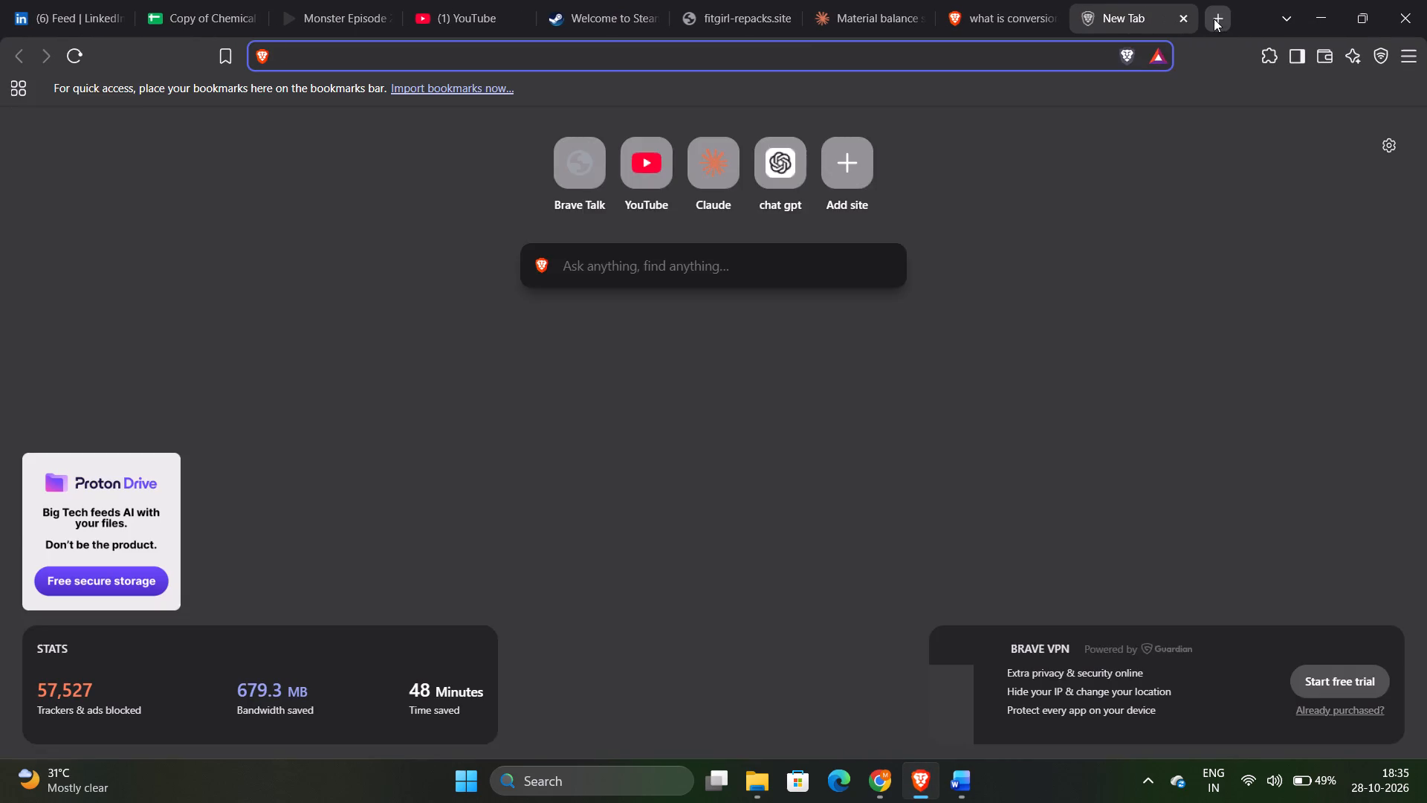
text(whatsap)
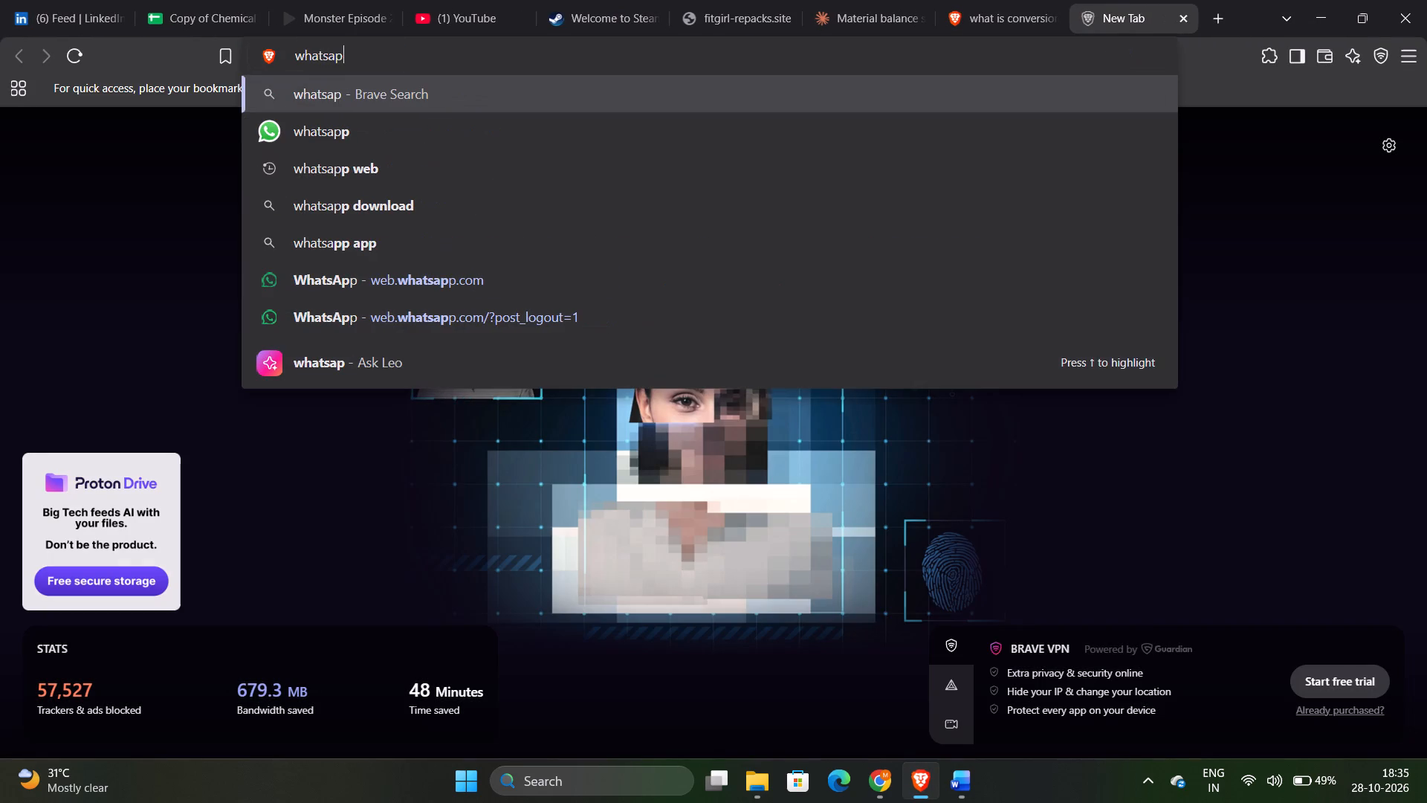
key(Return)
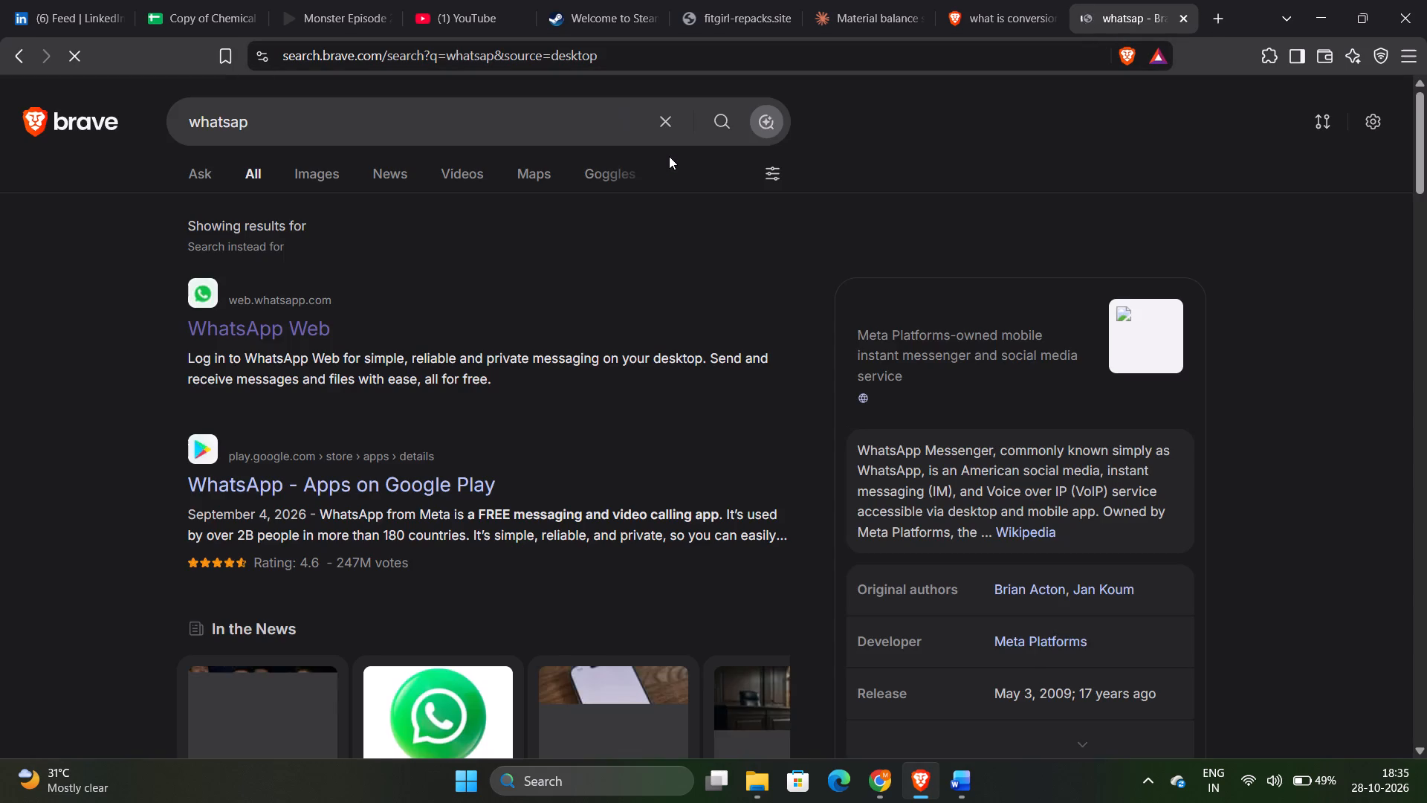
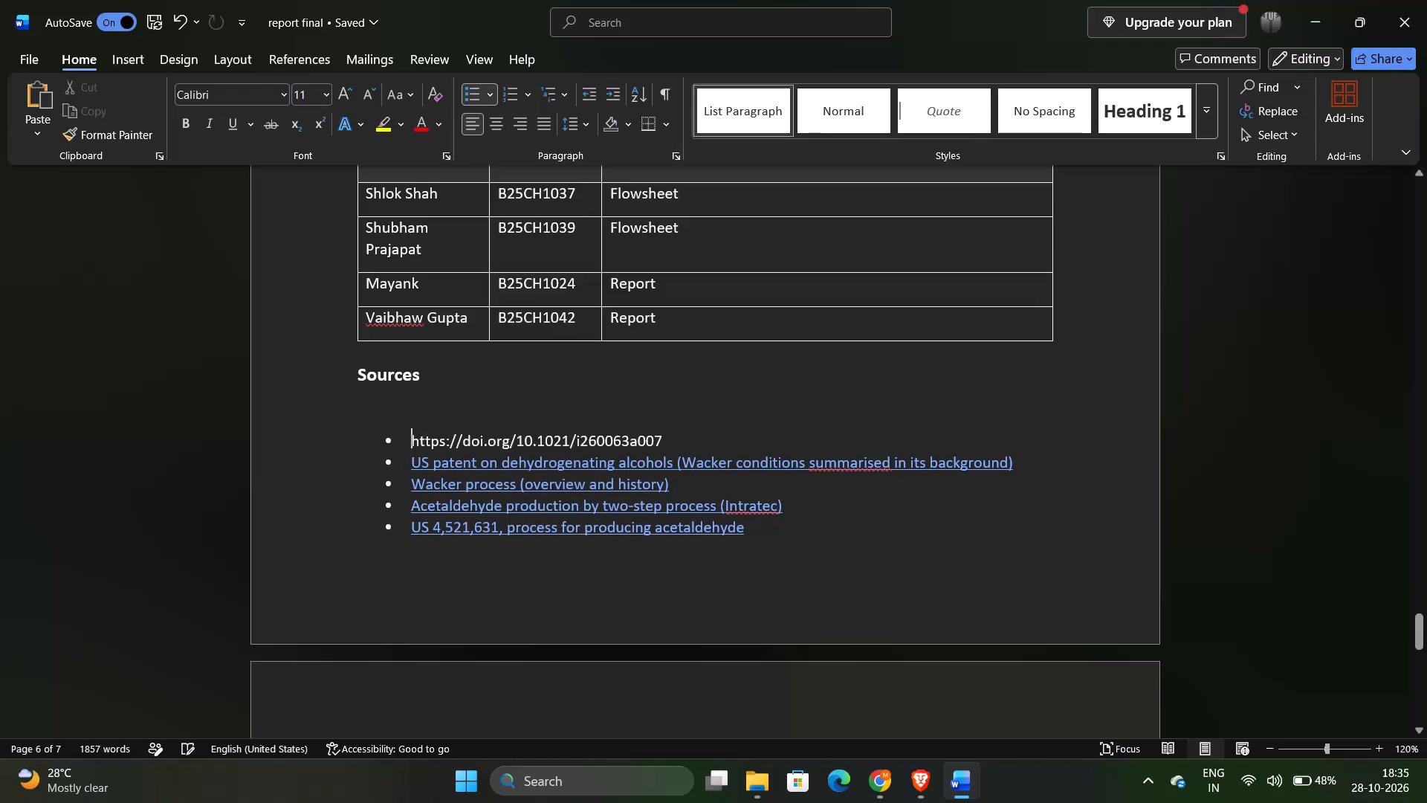
drag(664, 440, 410, 445)
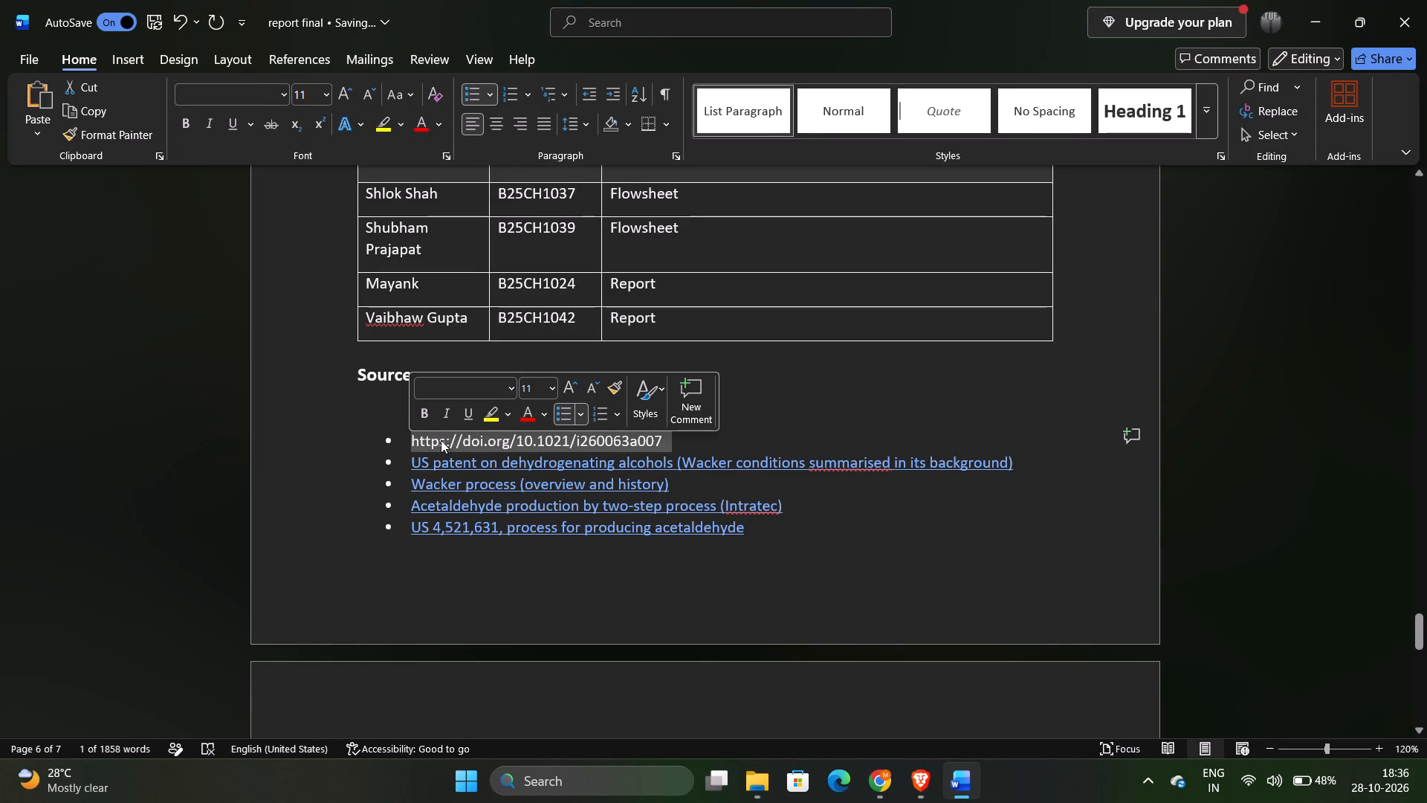
click(739, 416)
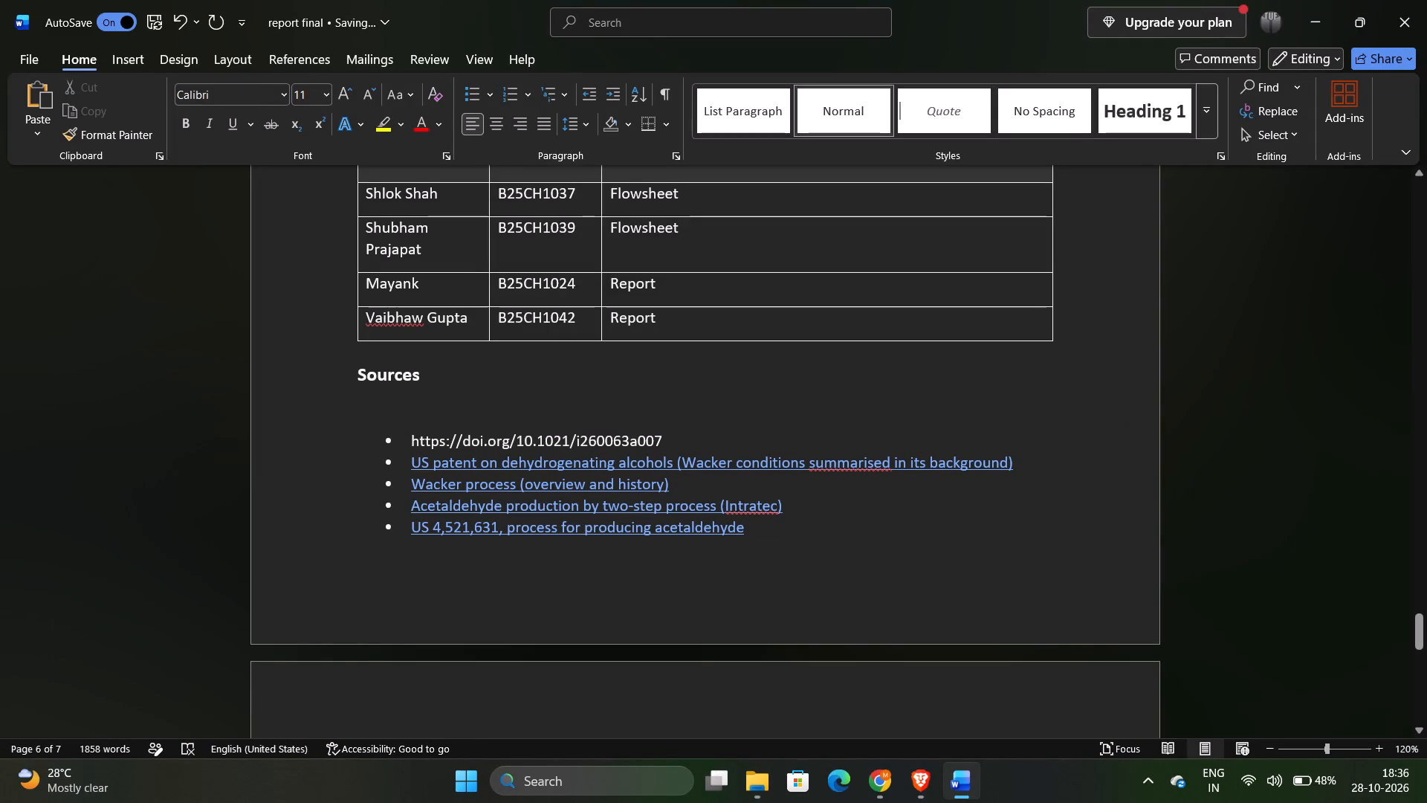
drag(668, 437, 395, 436)
key(BackSpace)
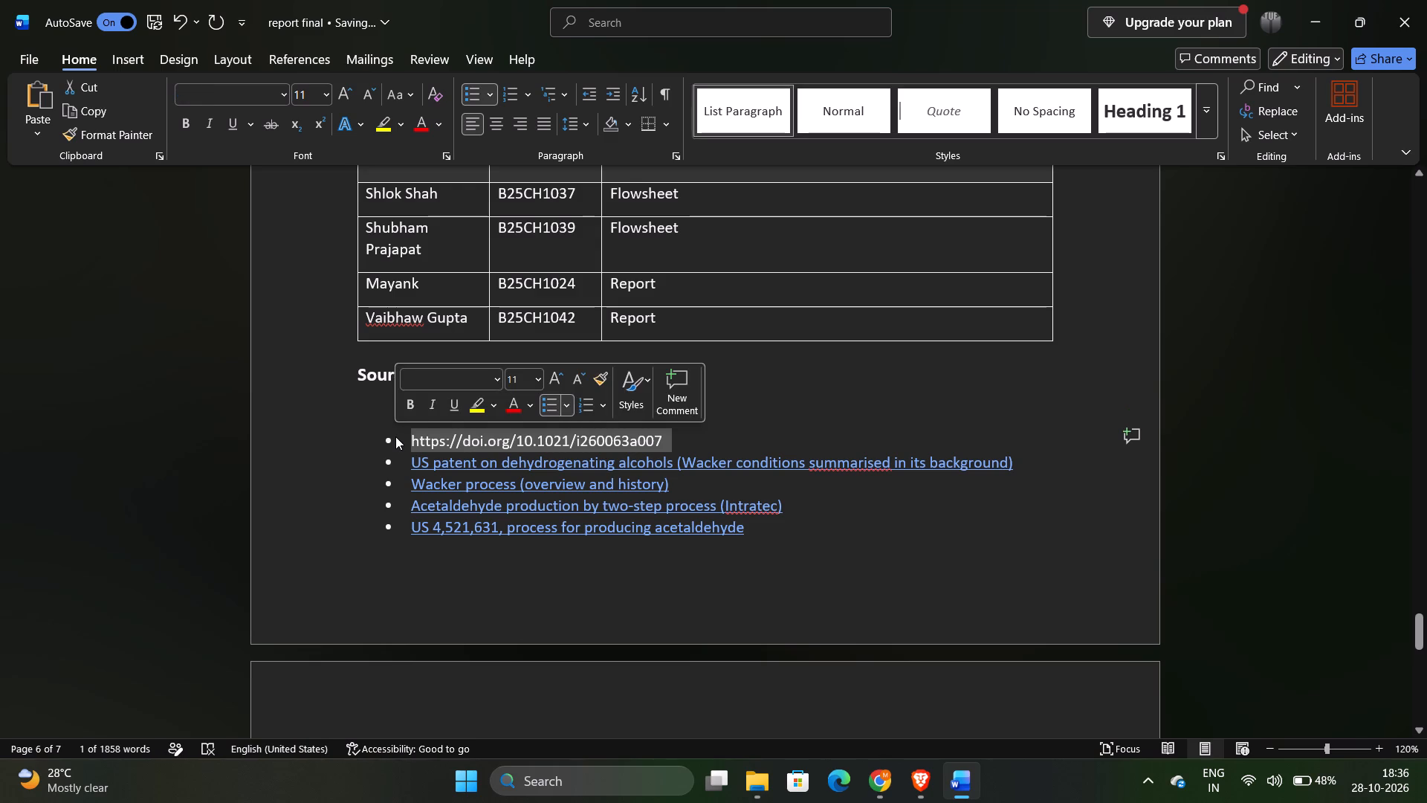
key(Return)
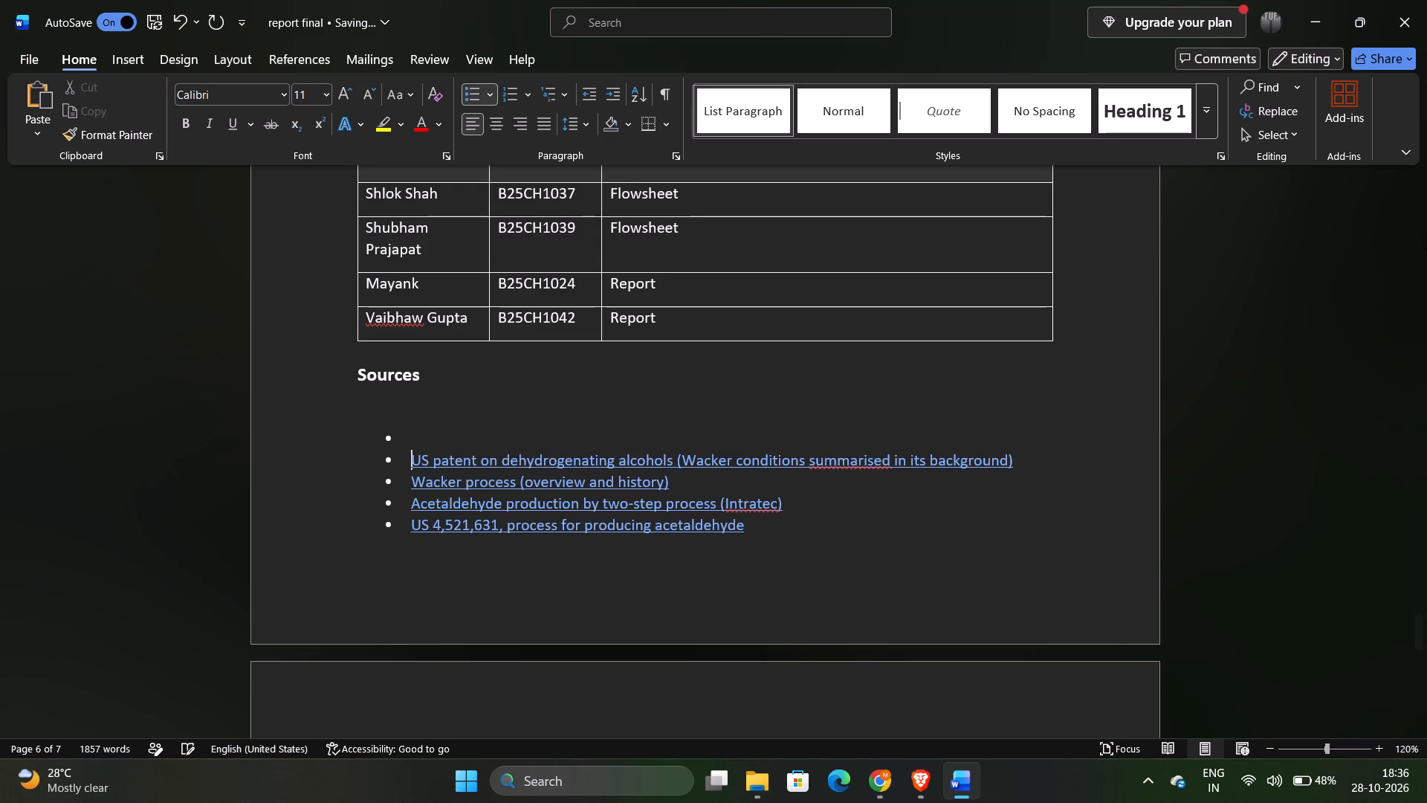
Insert a new equation in the empty first Sources bullet and open the Ink Equation handwriting input for it.
key(Up)
key(alt+equal)
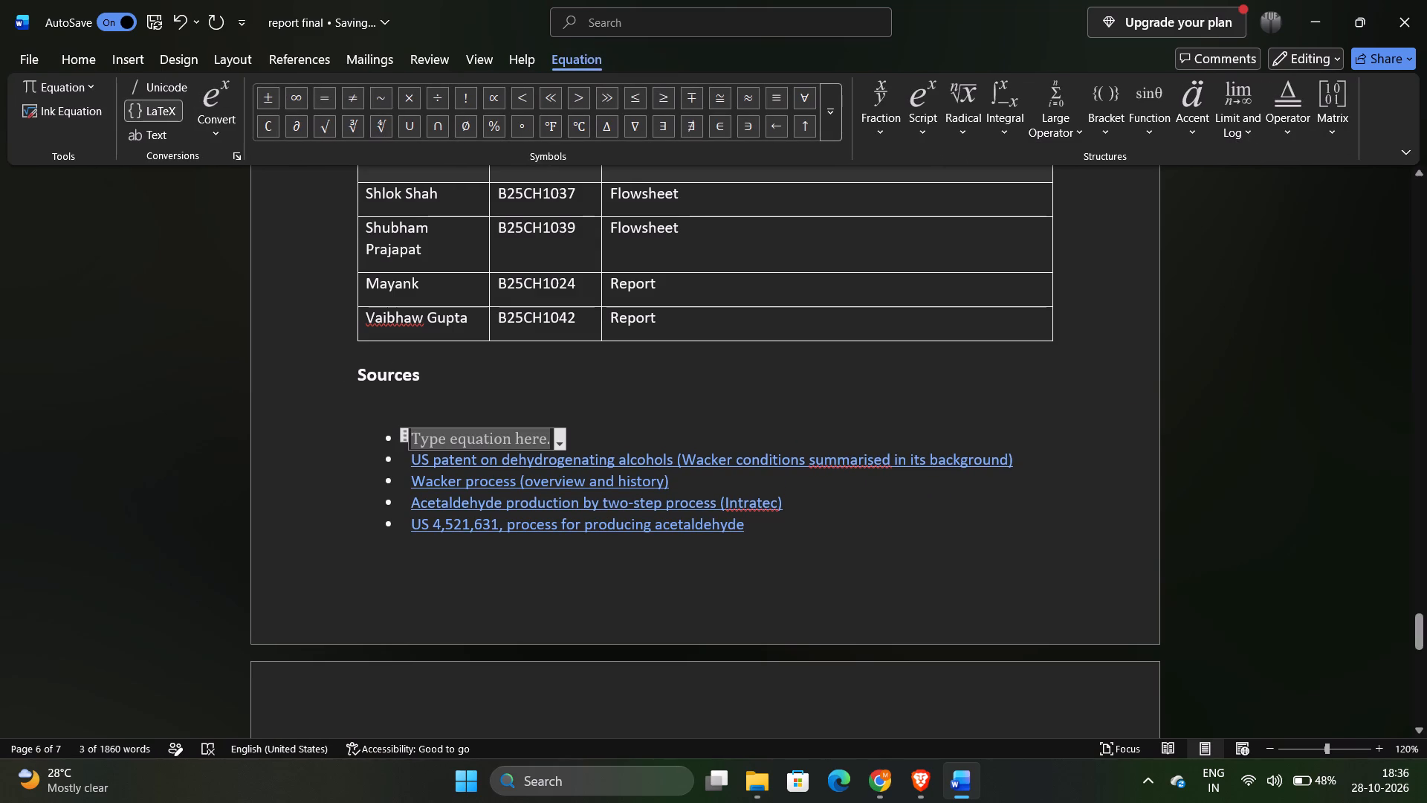
click(77, 110)
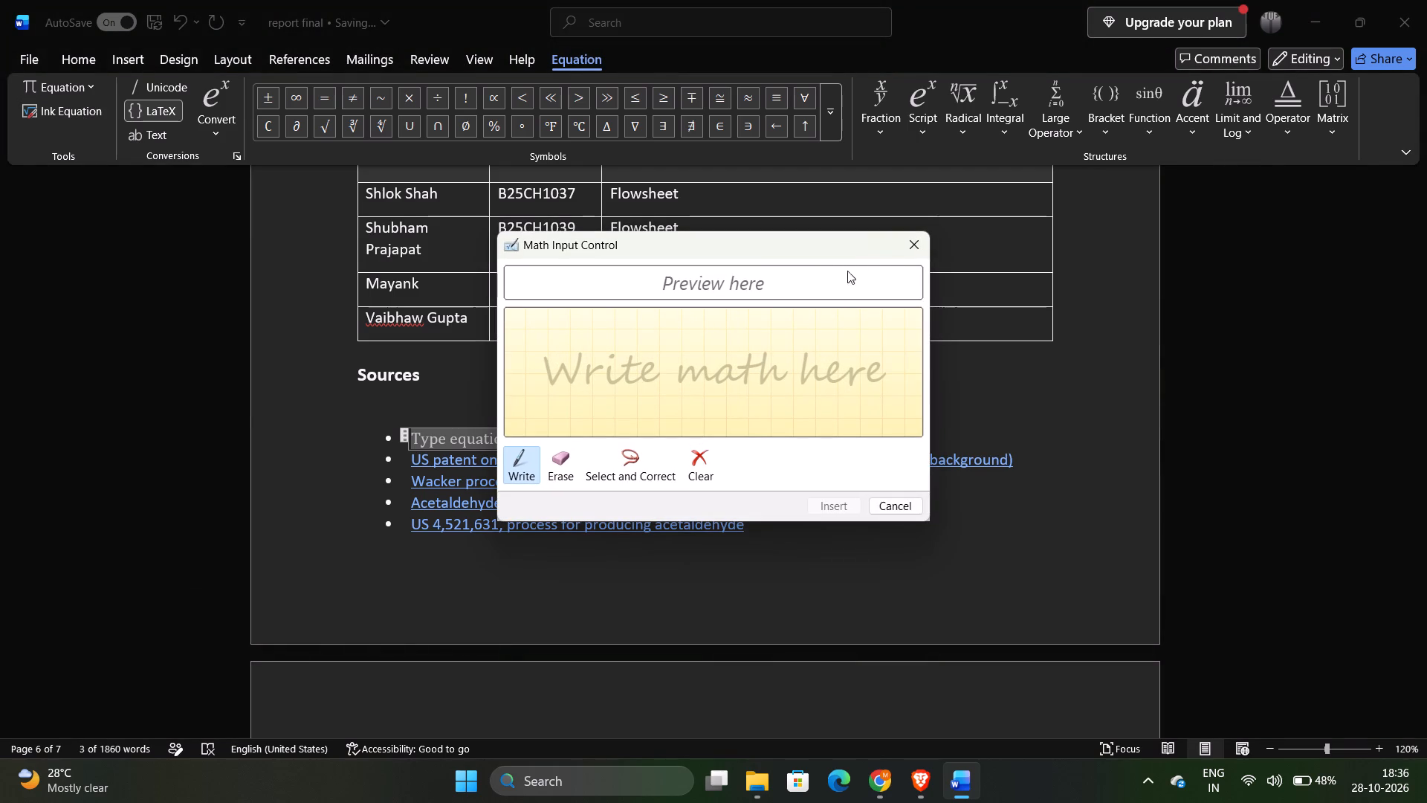
Close the handwritten math input and set the equation format to Unicode for the first bullet under Sources.
click(913, 244)
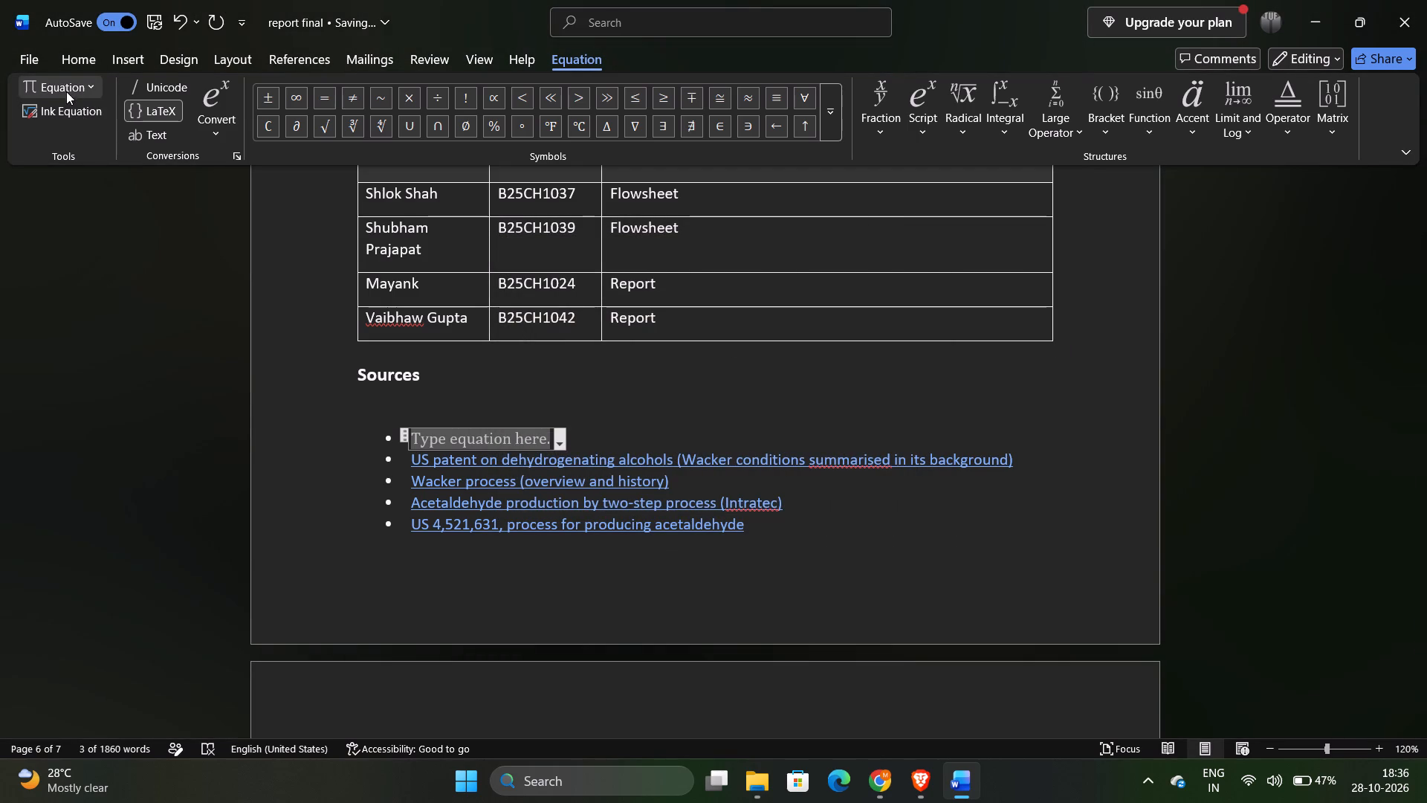
click(100, 82)
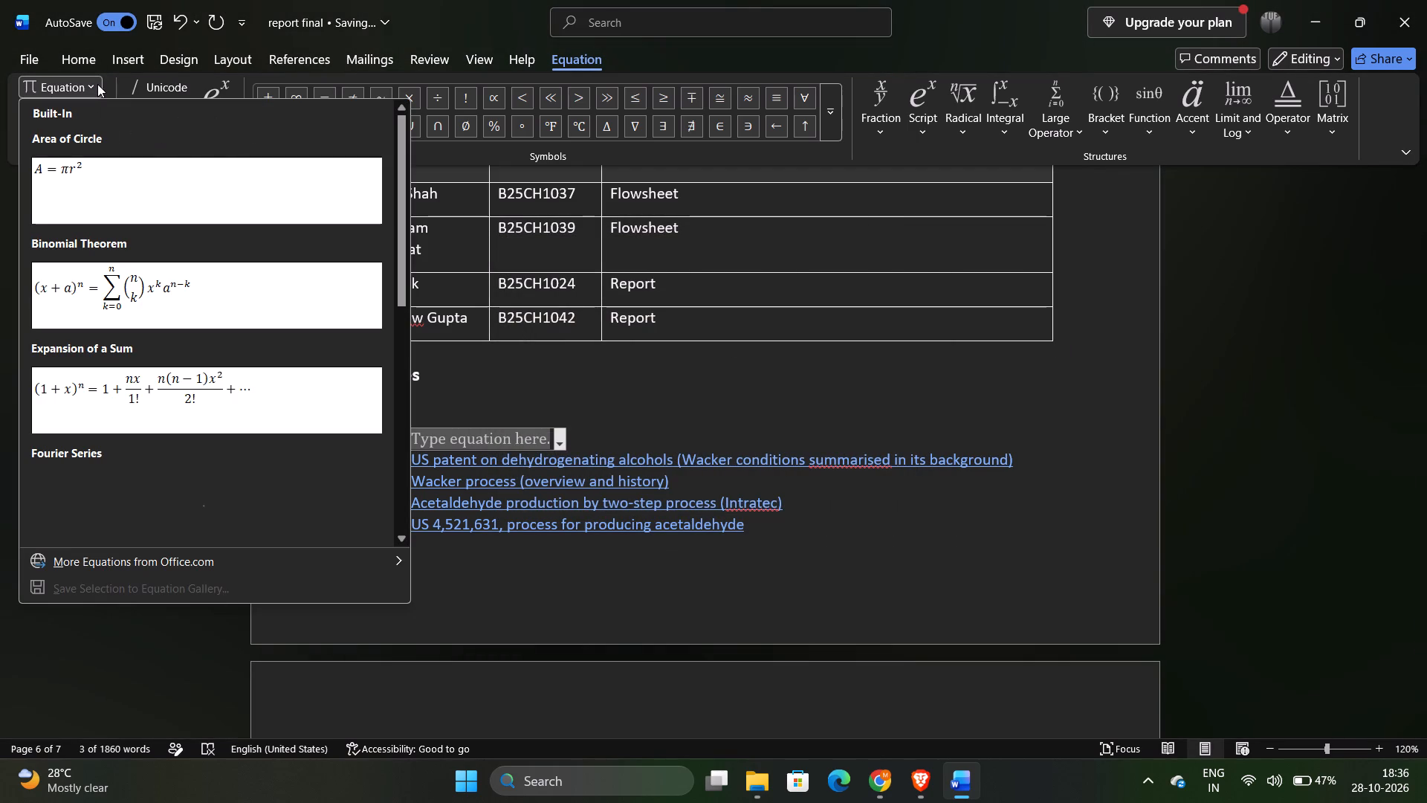
click(97, 84)
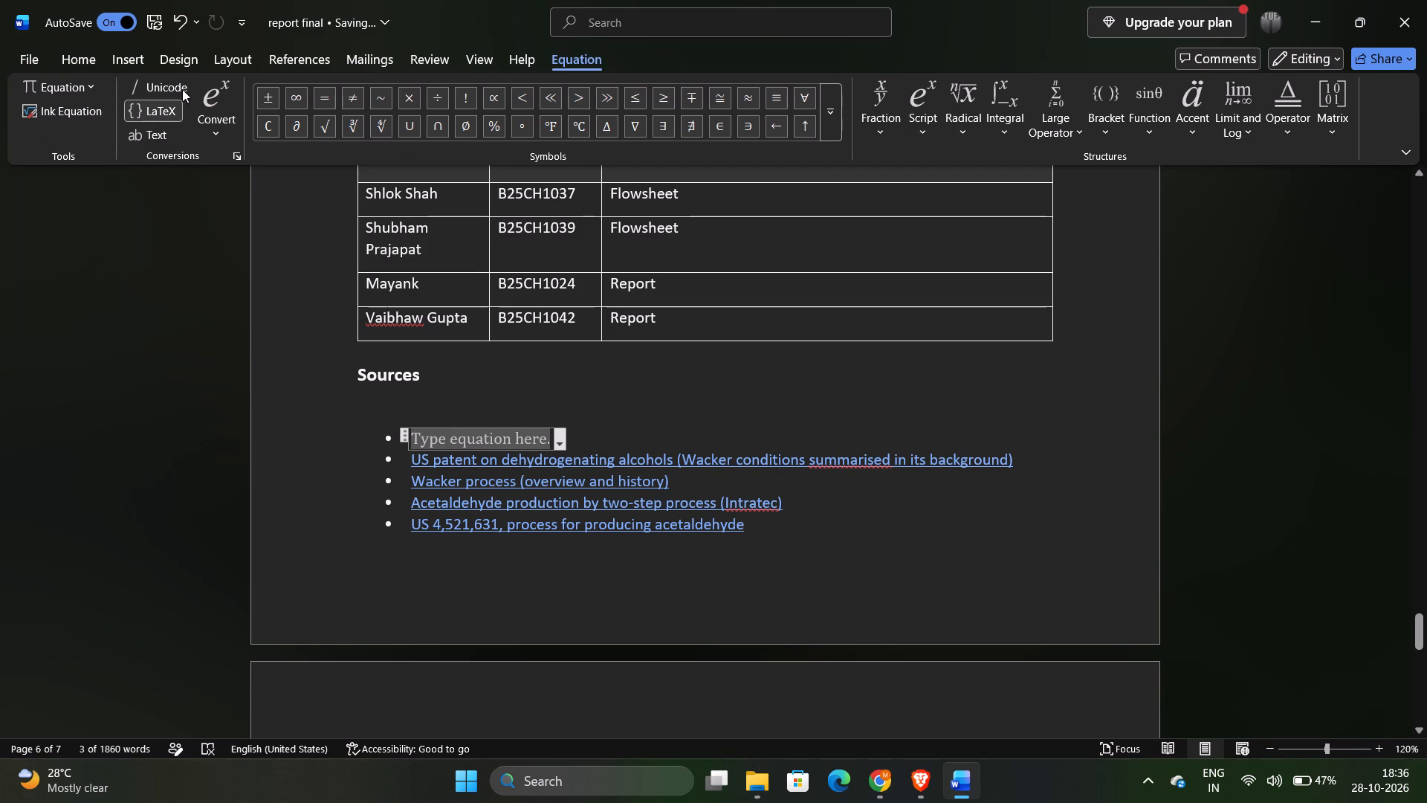
click(178, 89)
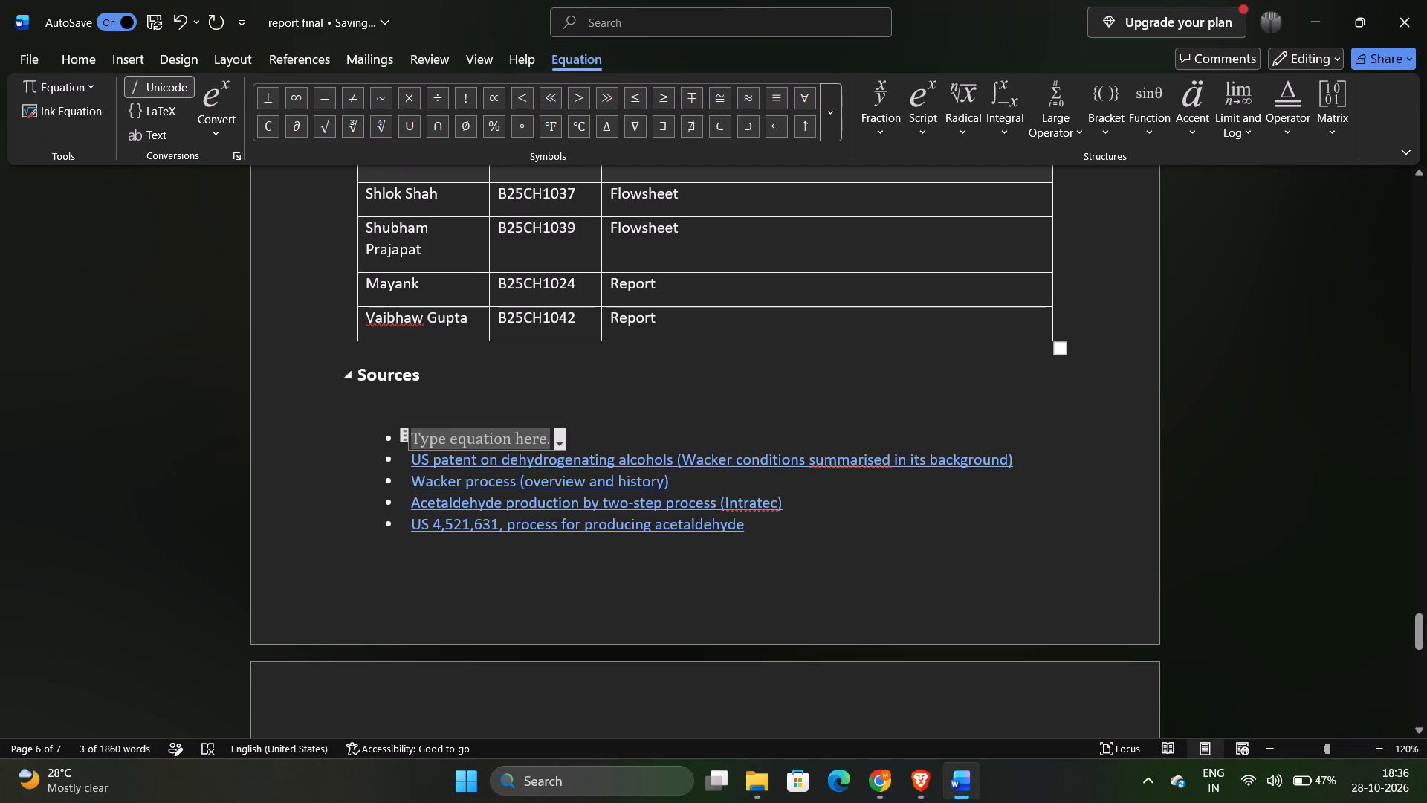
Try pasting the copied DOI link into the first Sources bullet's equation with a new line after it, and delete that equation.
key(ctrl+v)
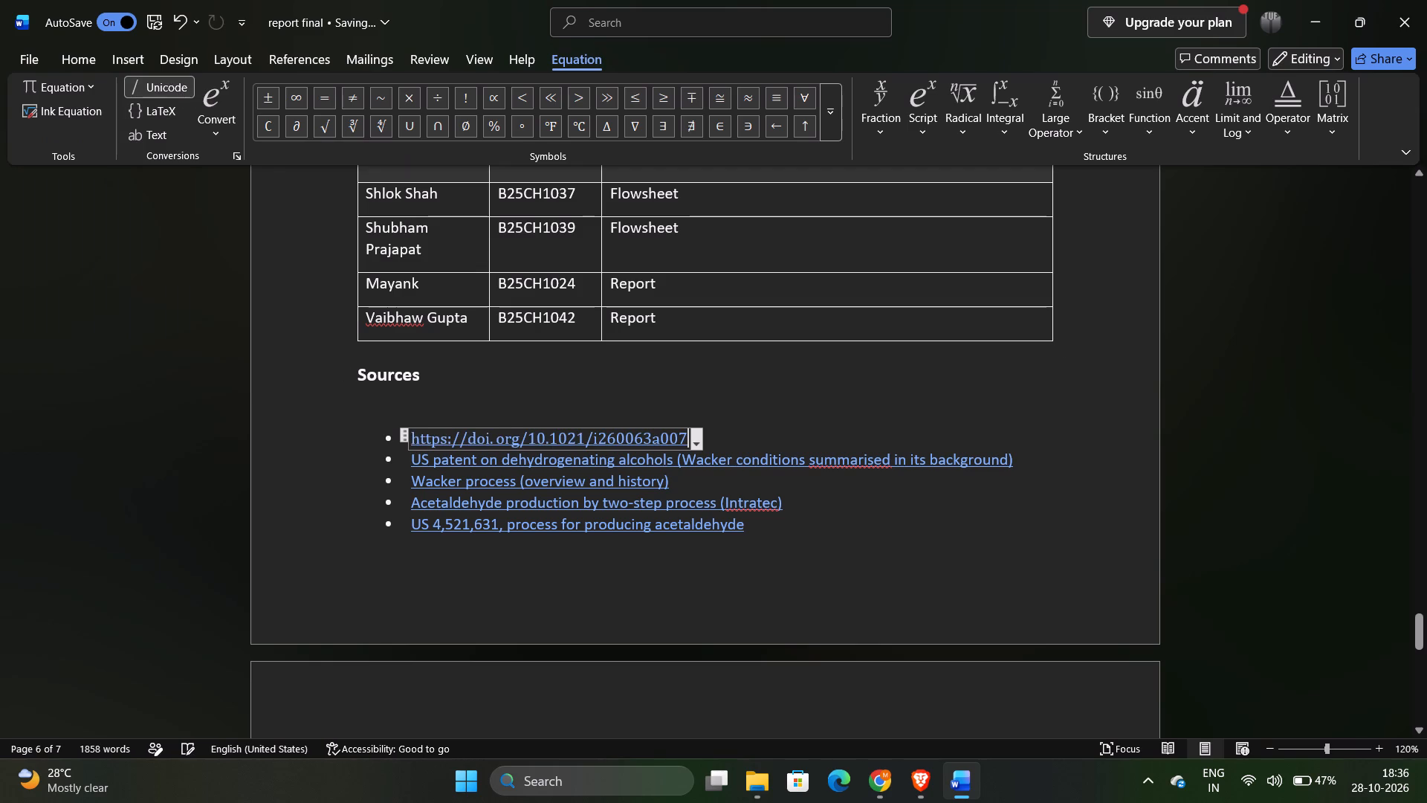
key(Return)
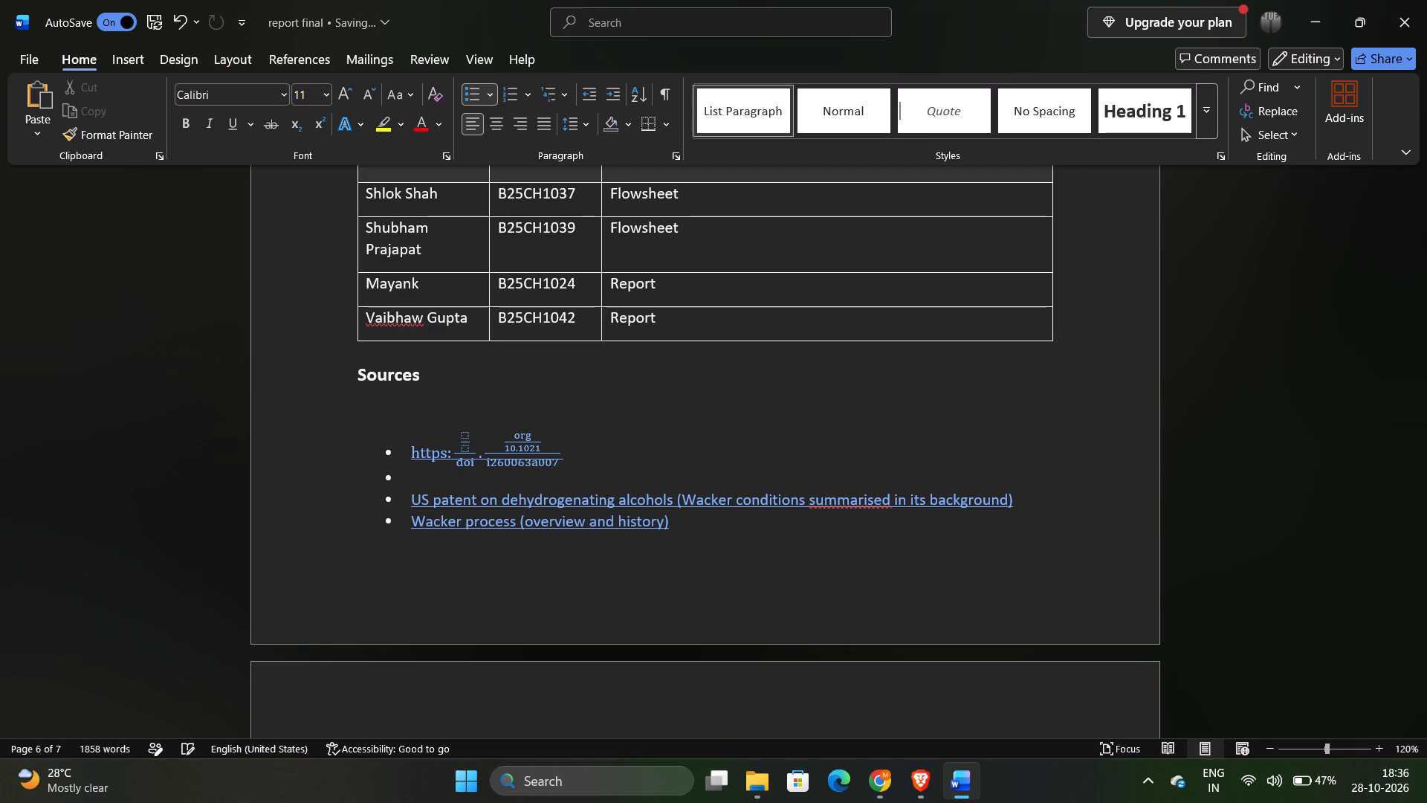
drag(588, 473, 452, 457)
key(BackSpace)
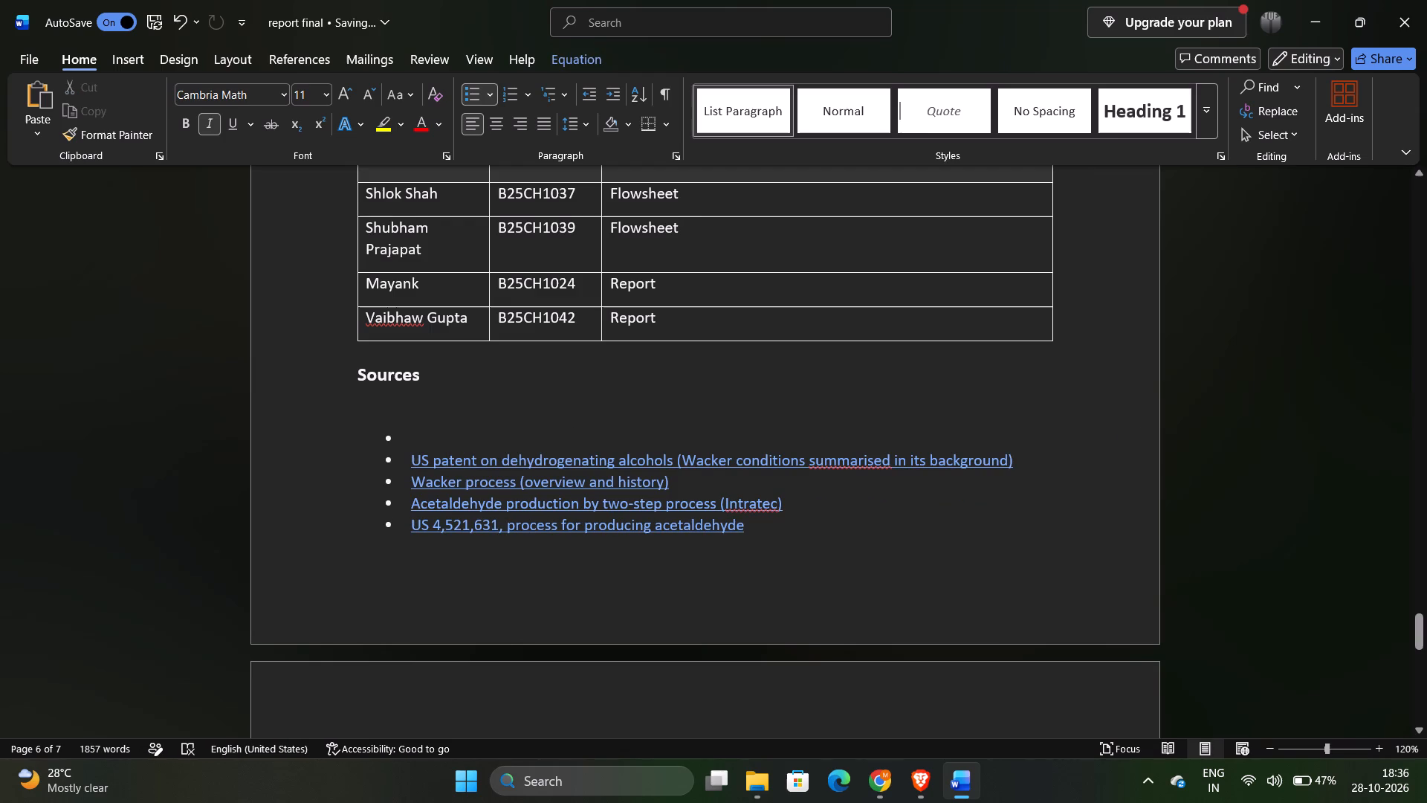
key(alt+equal)
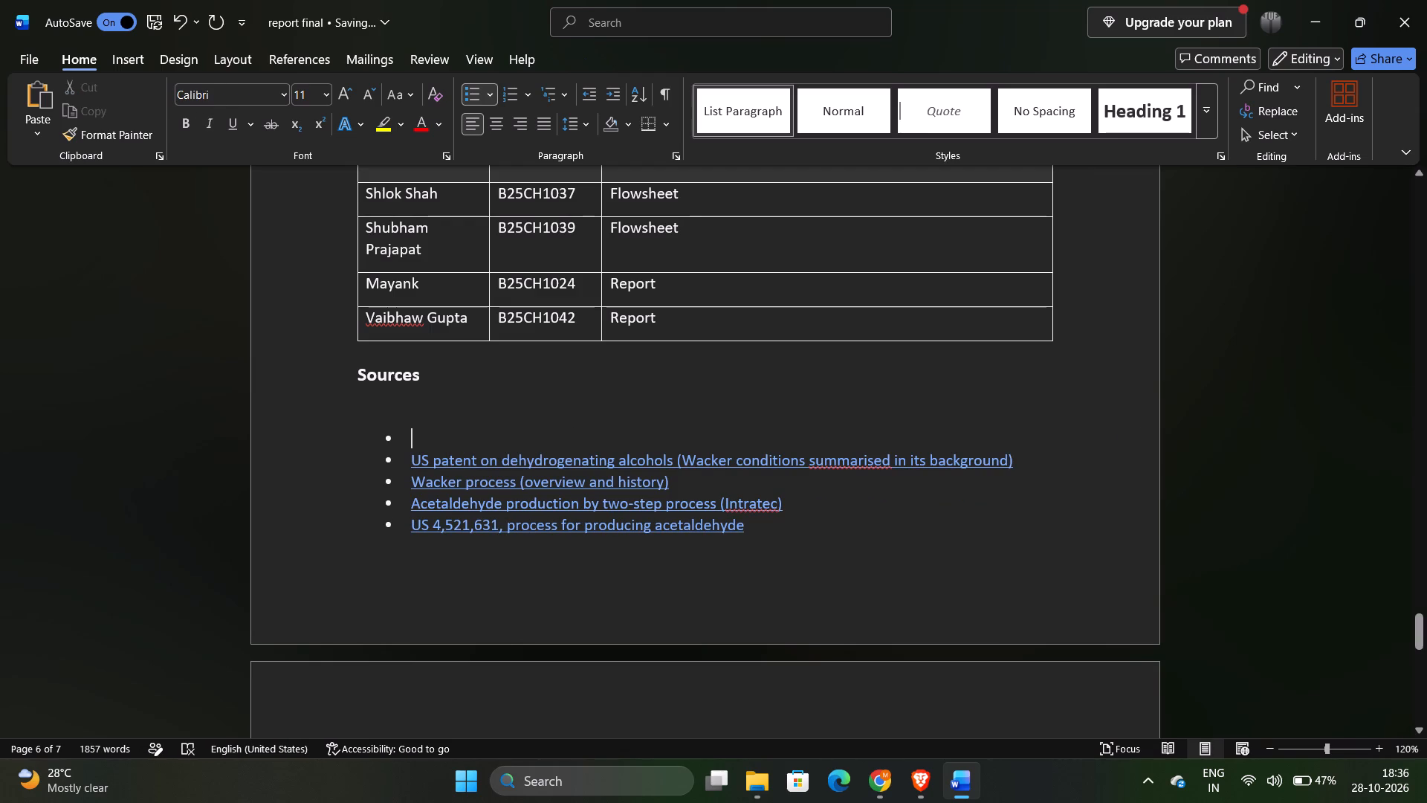
key(alt+equal)
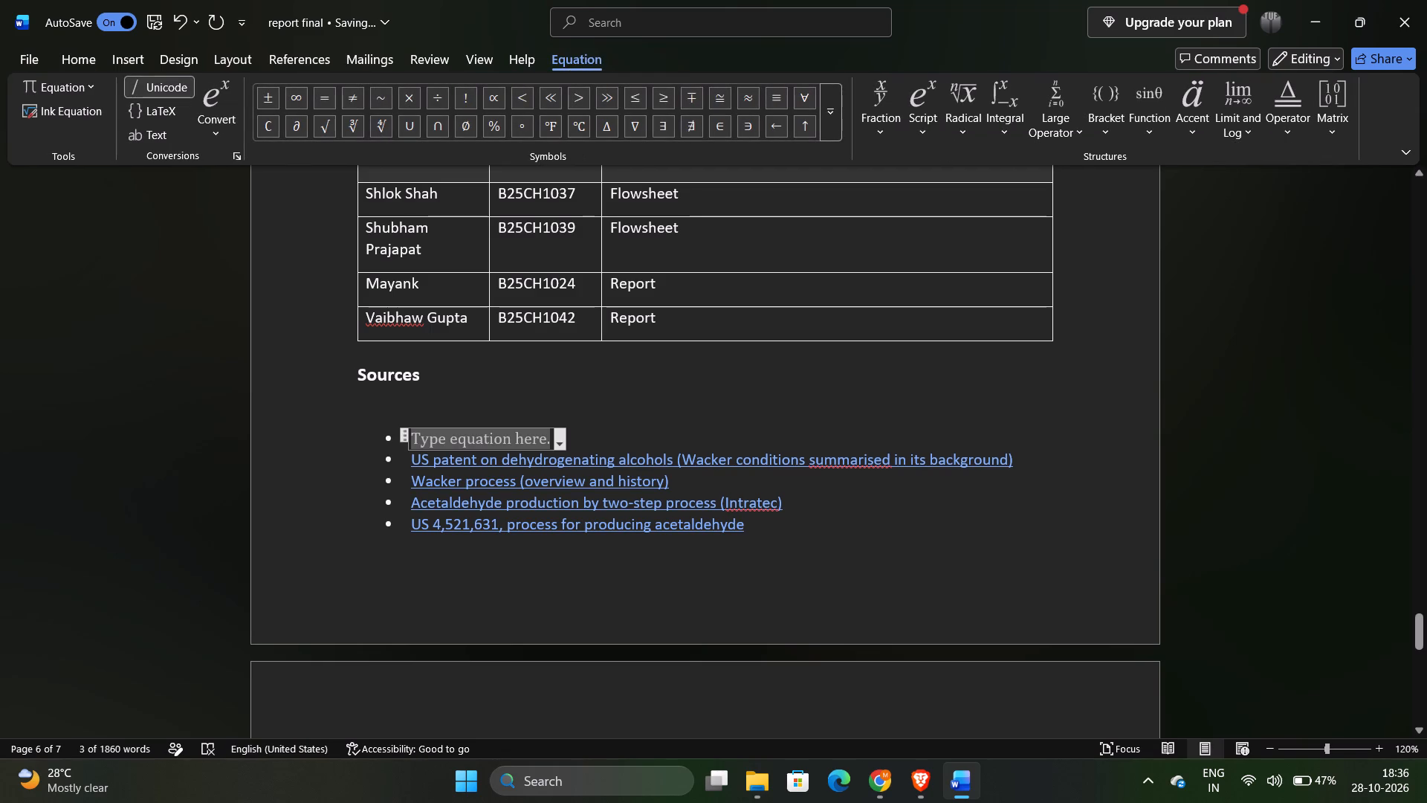
key(ctrl+v)
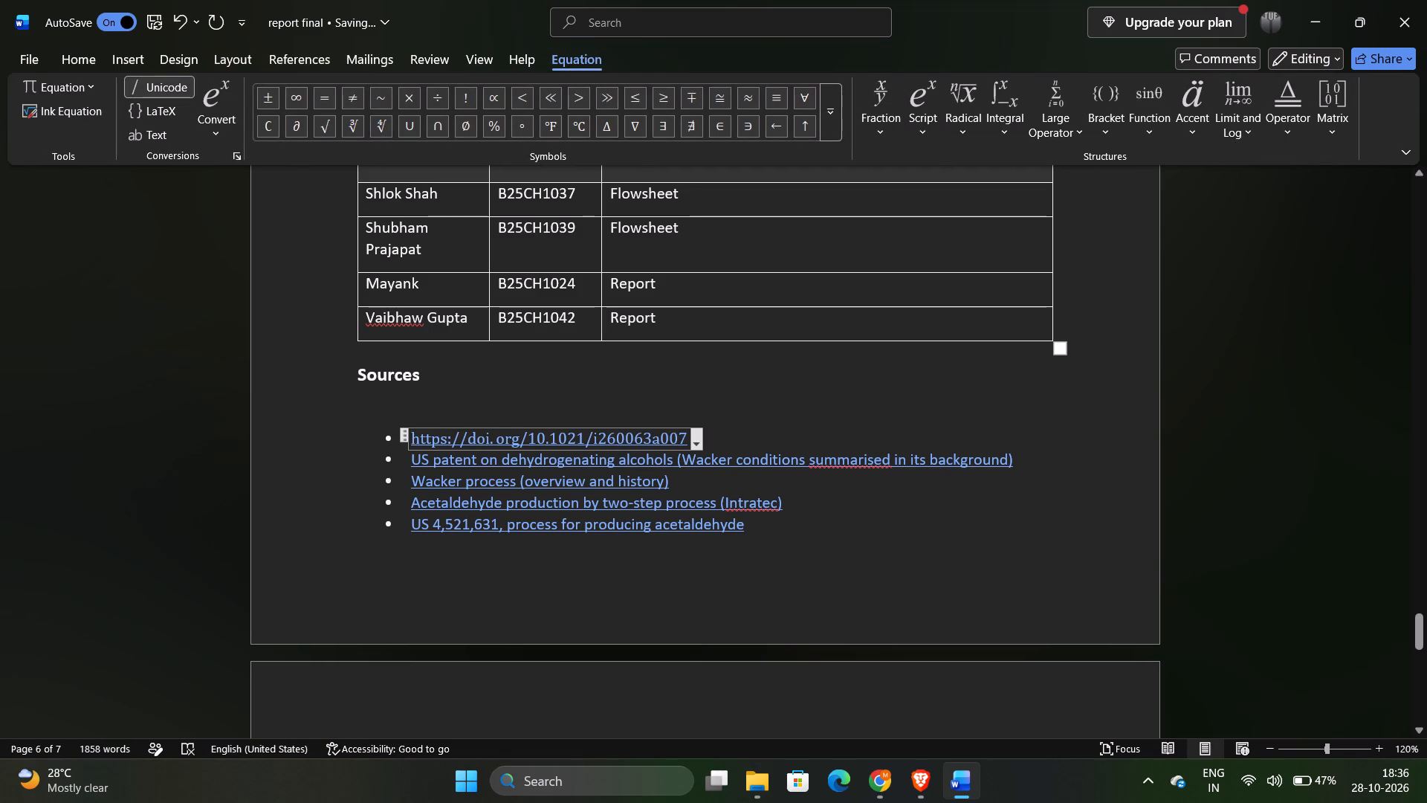
click(623, 552)
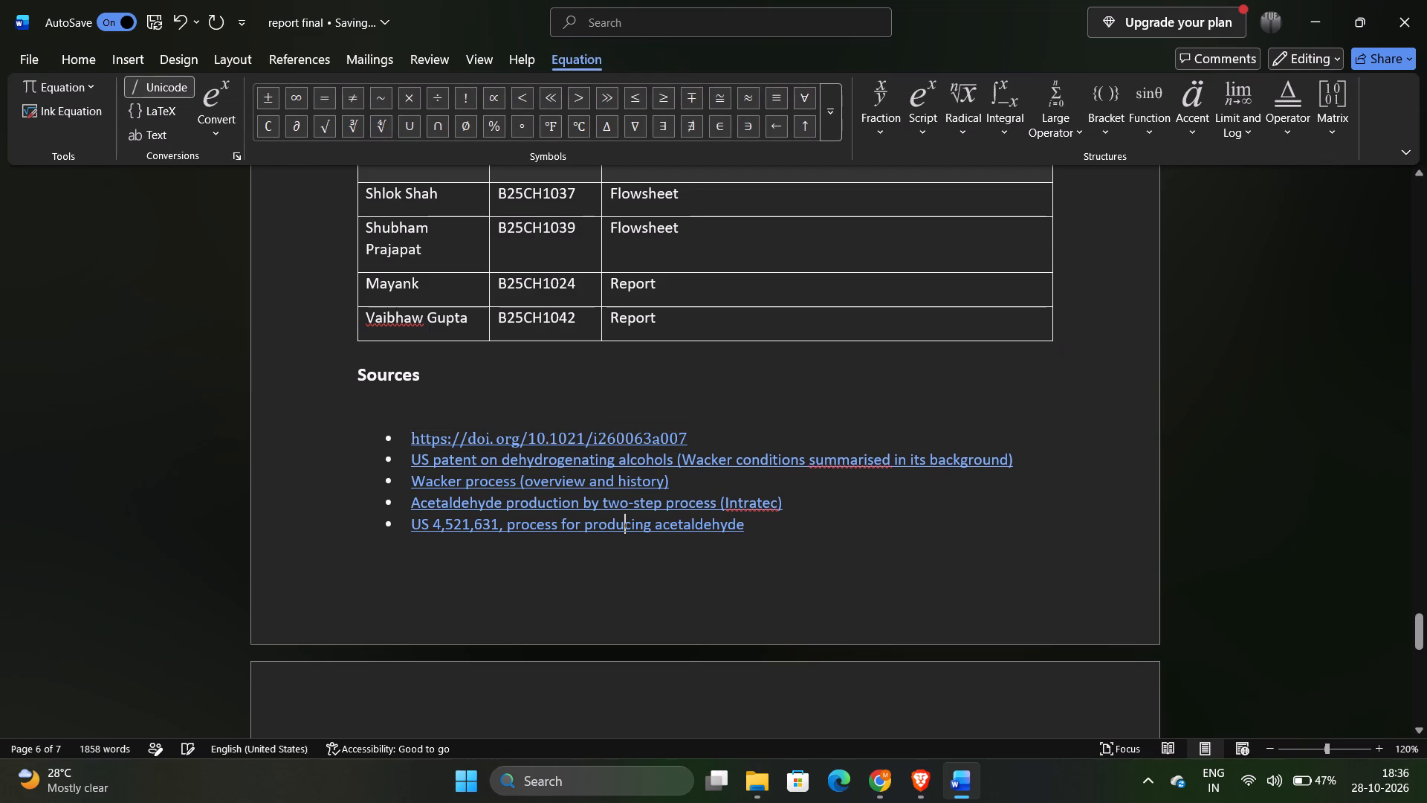
Follow the DOI link in the first Sources bullet to check where it leads, and close the browser window.
click(589, 445)
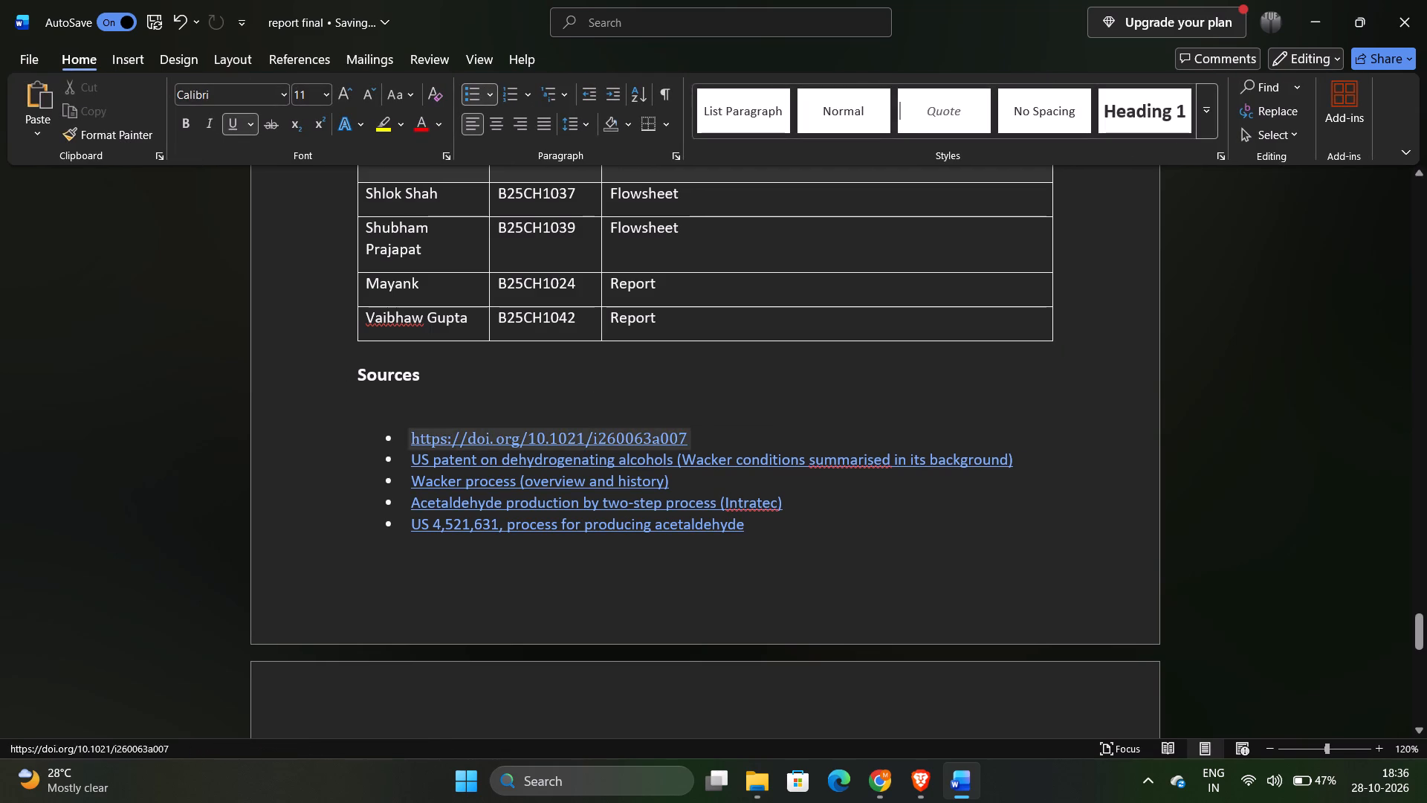
click(739, 399)
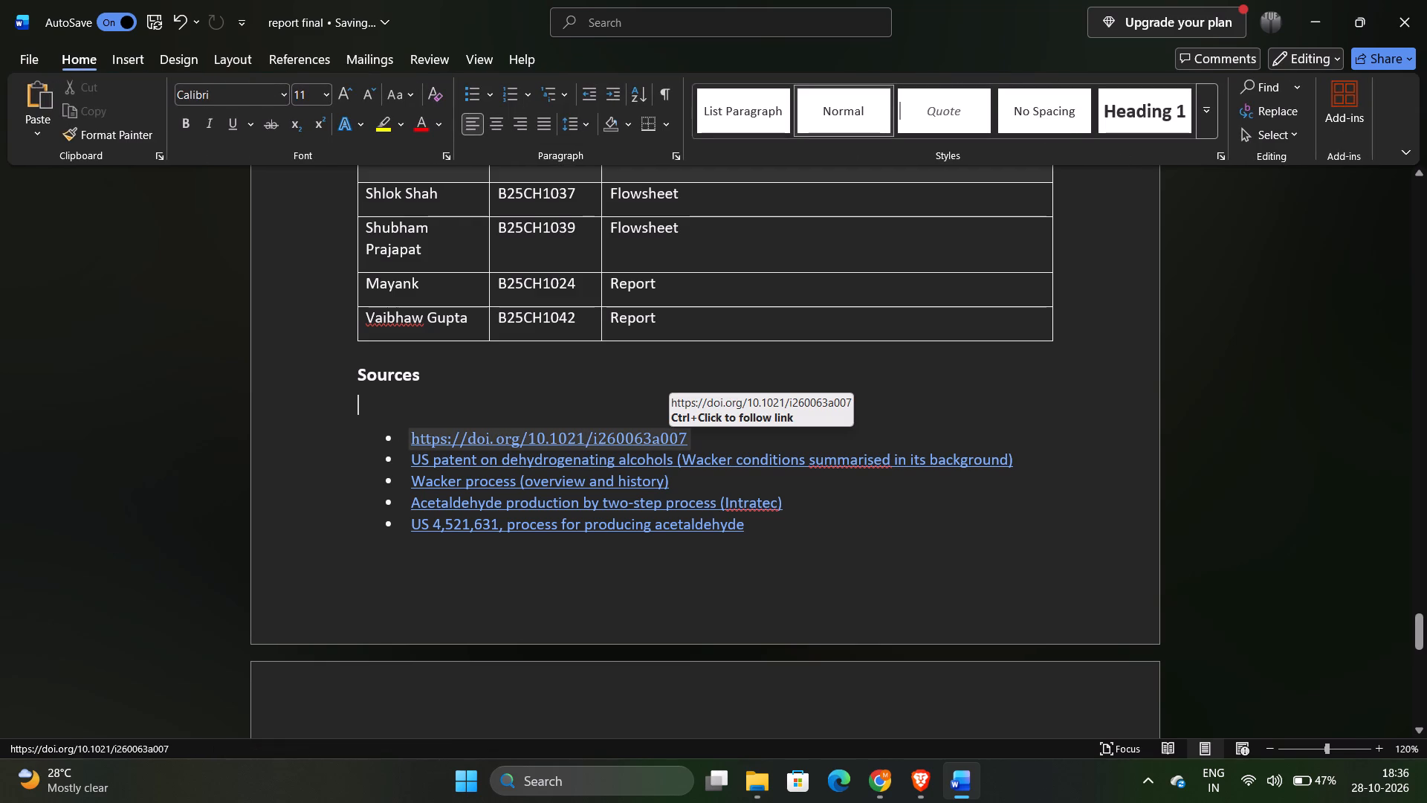
ctrl+click(621, 444)
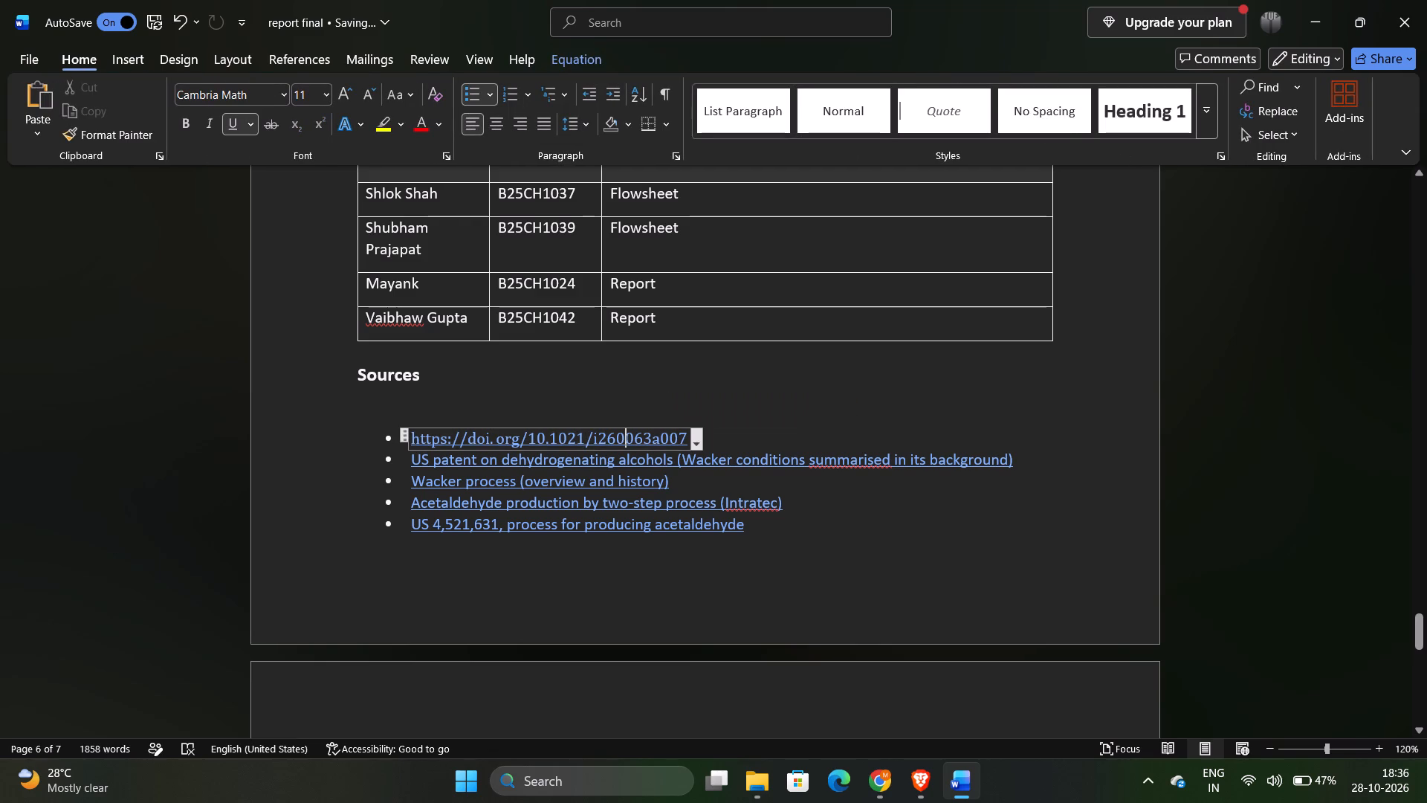
ctrl+click(621, 444)
ctrl+click(621, 444)
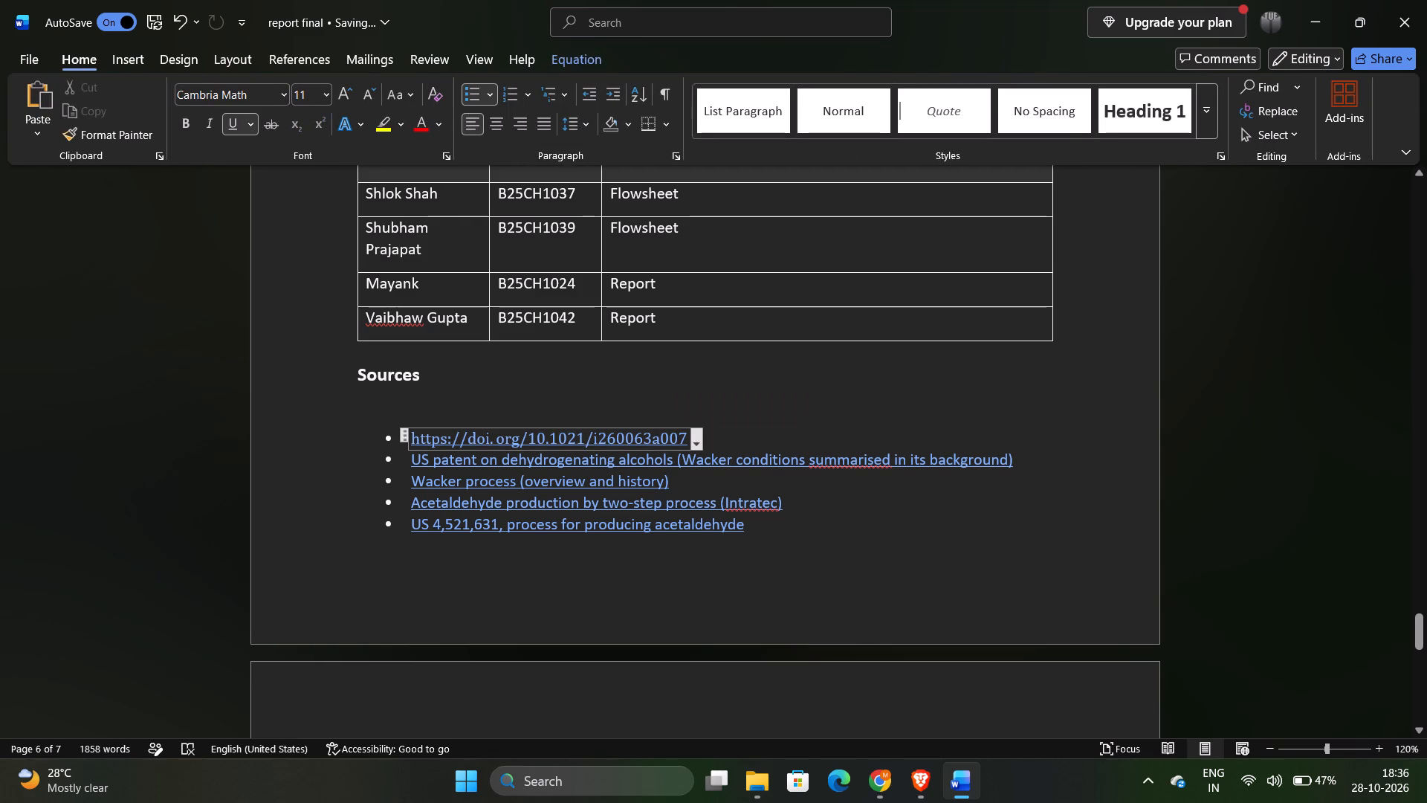
ctrl+click(621, 444)
click(543, 434)
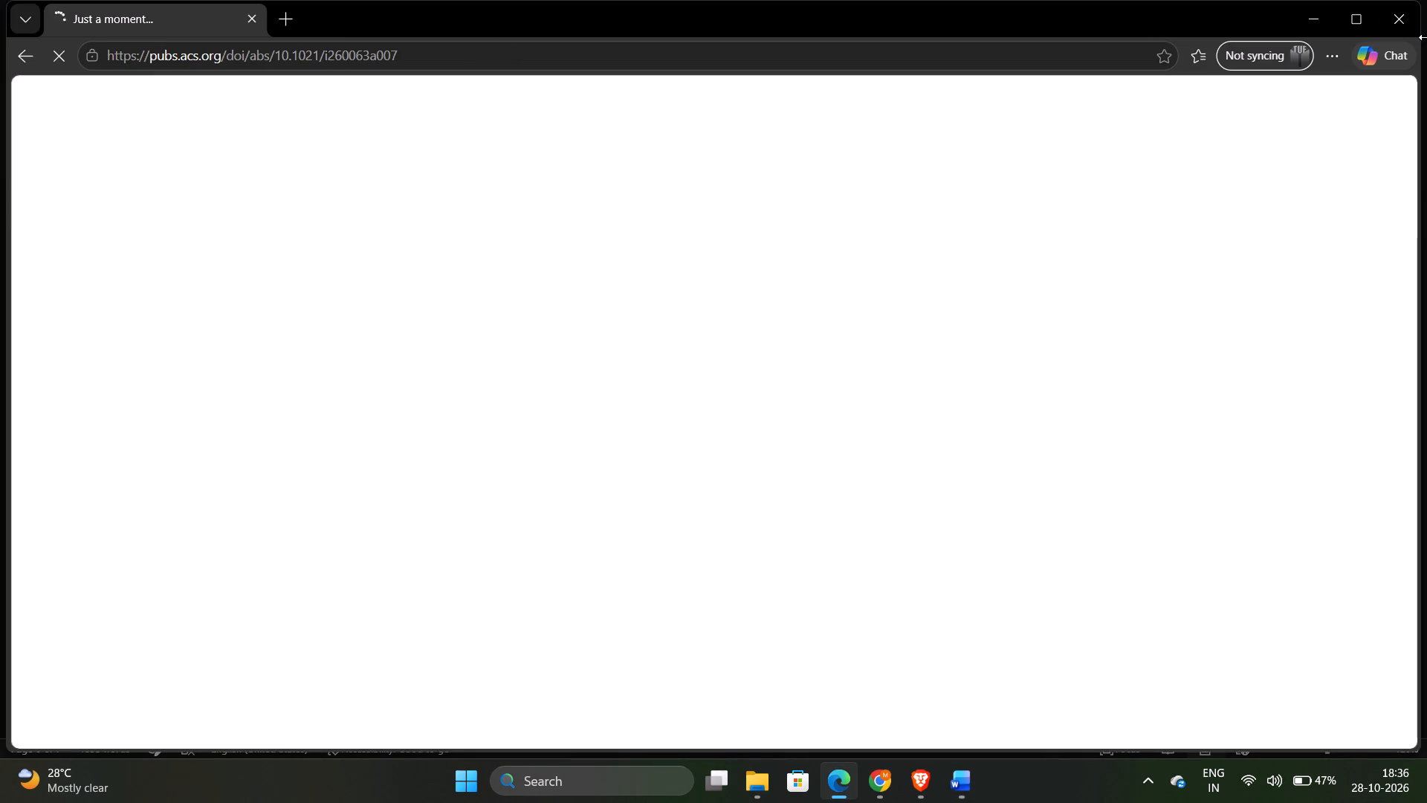
click(1400, 29)
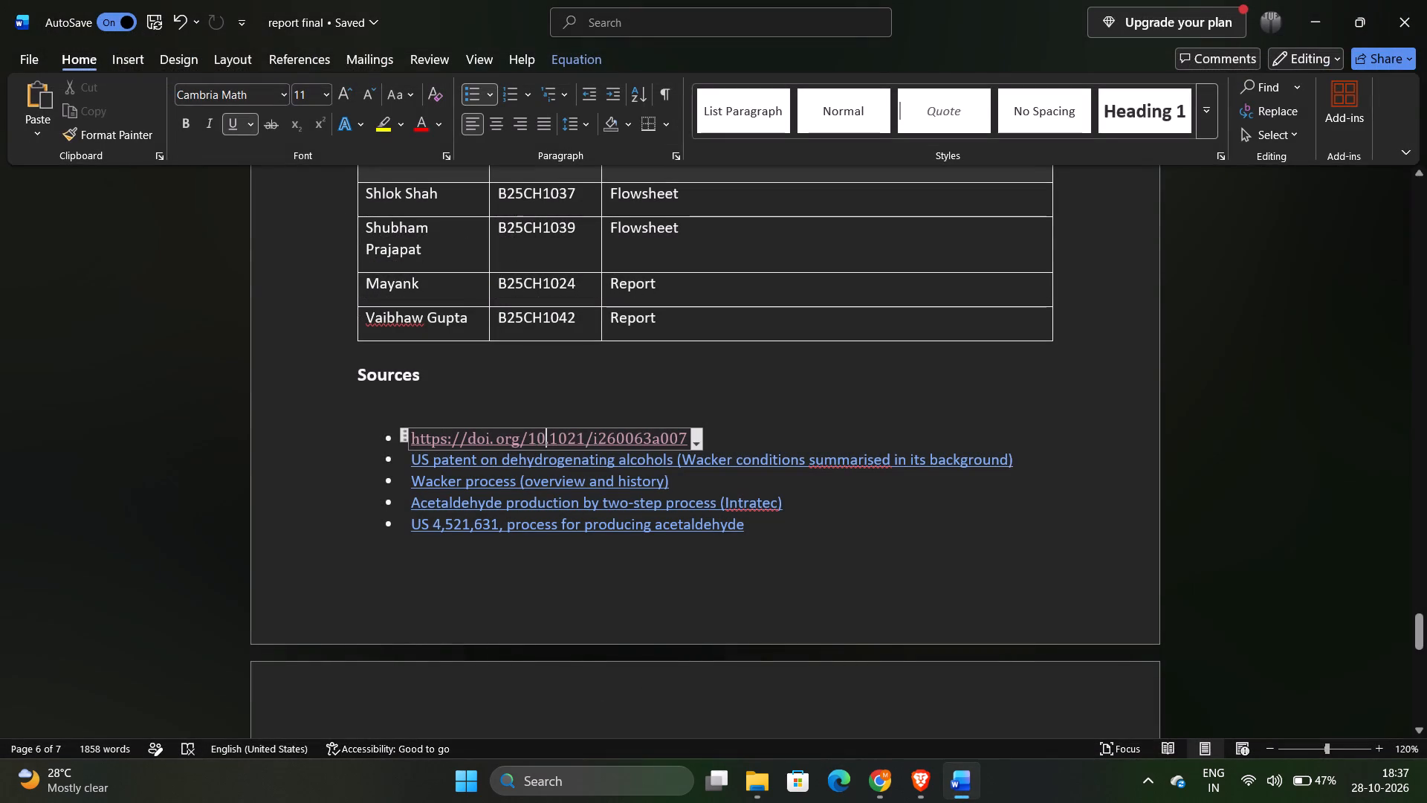
click(877, 311)
click(711, 560)
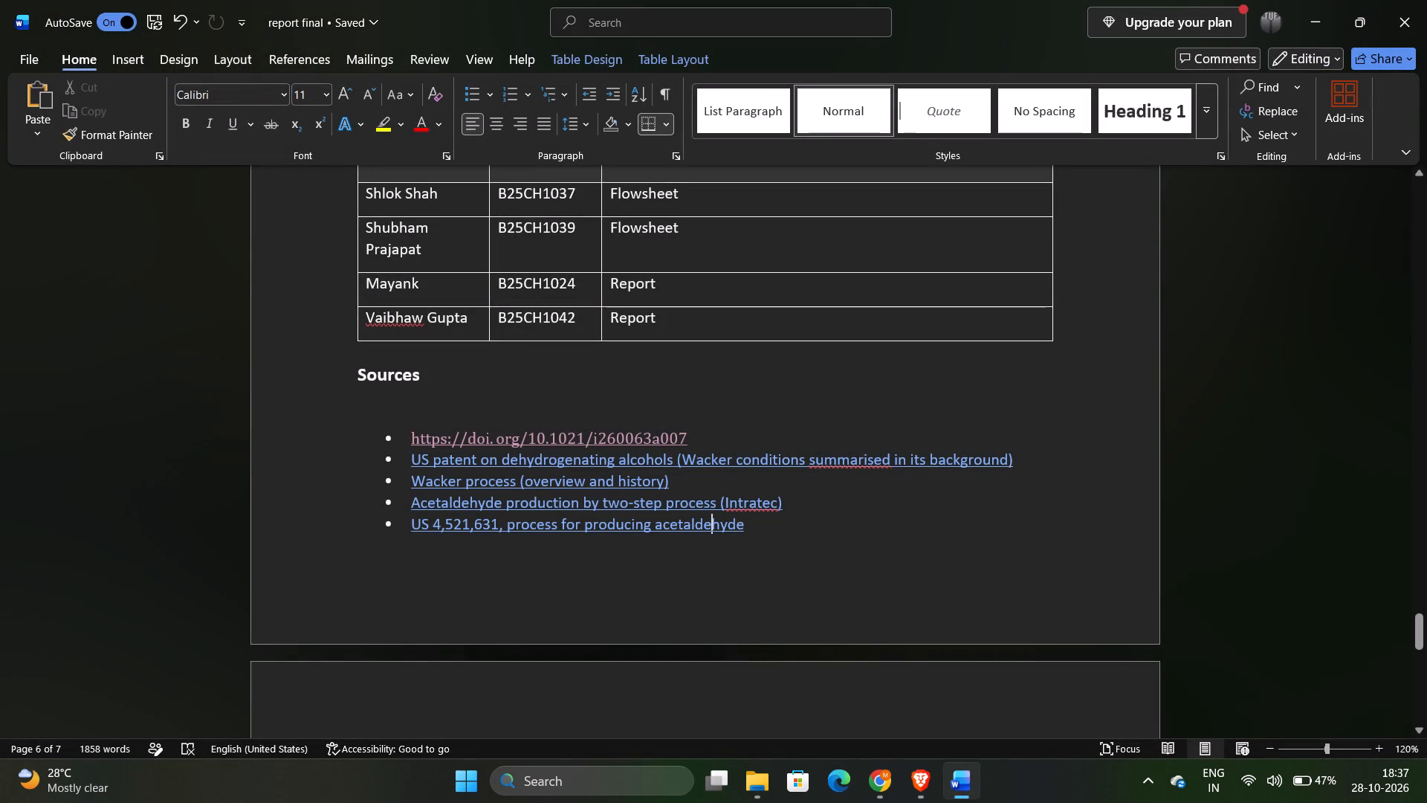
Review section 8, the work distribution table and the full Sources list on the following page.
scroll(711, 560, up, 2)
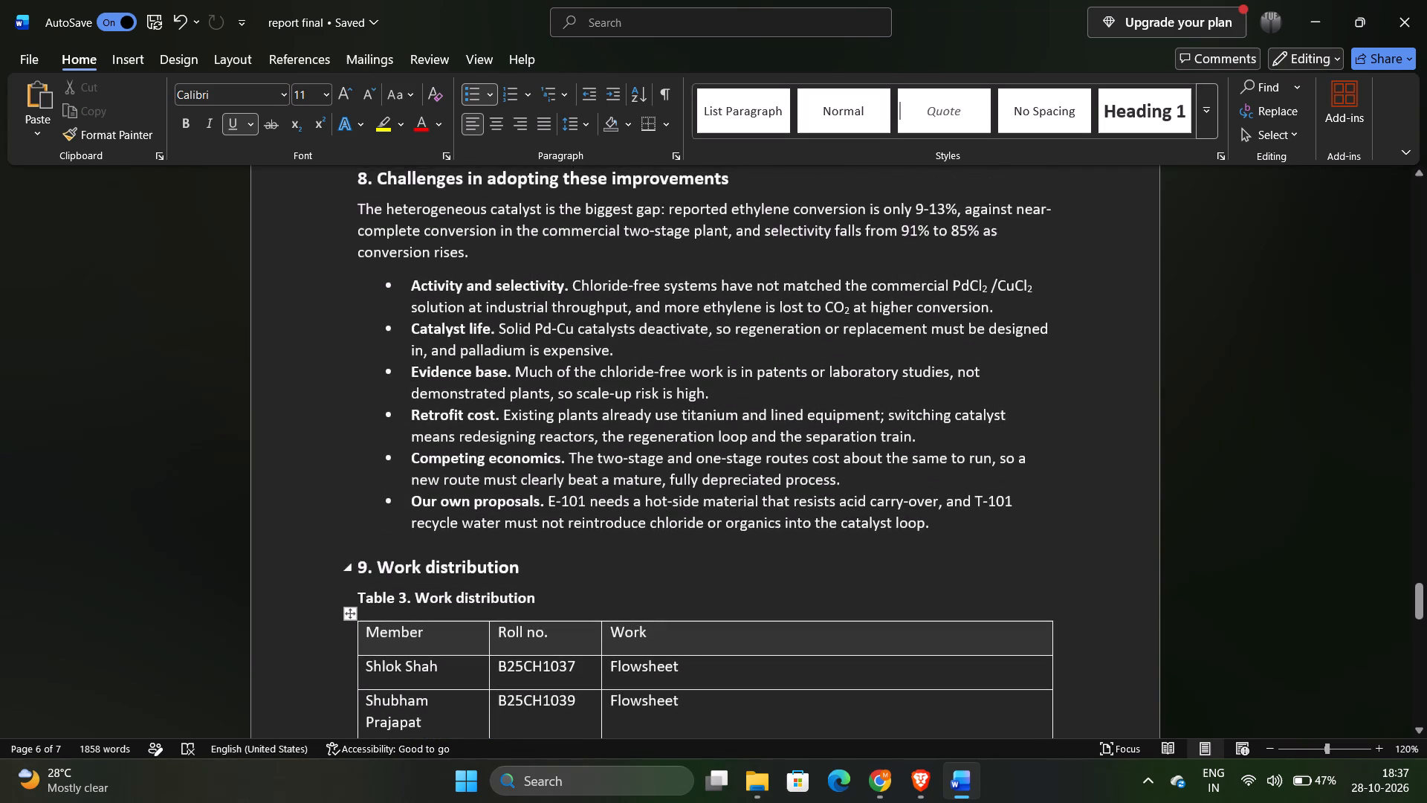
scroll(711, 560, down, 3)
scroll(709, 583, up, 2)
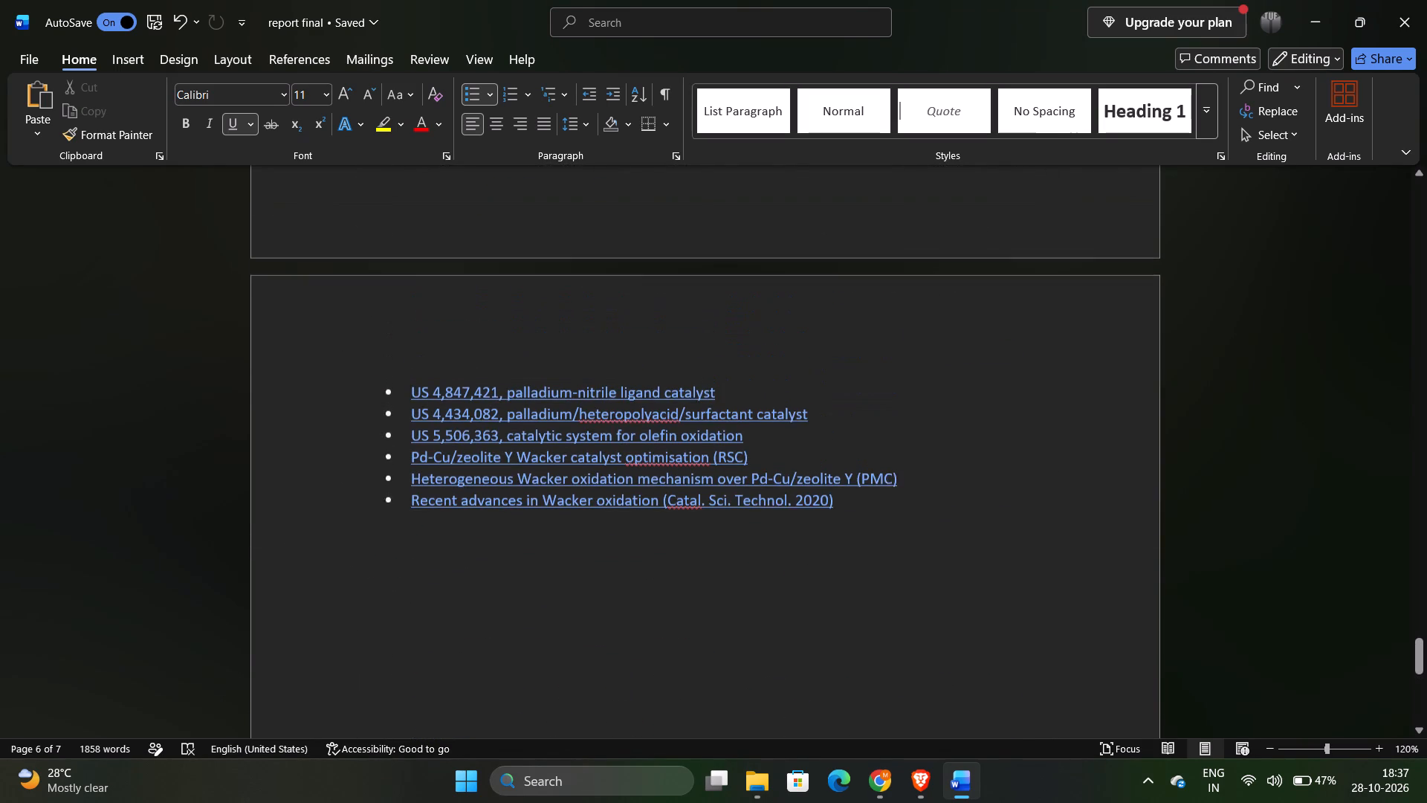
scroll(708, 602, up, 5)
scroll(708, 602, down, 2)
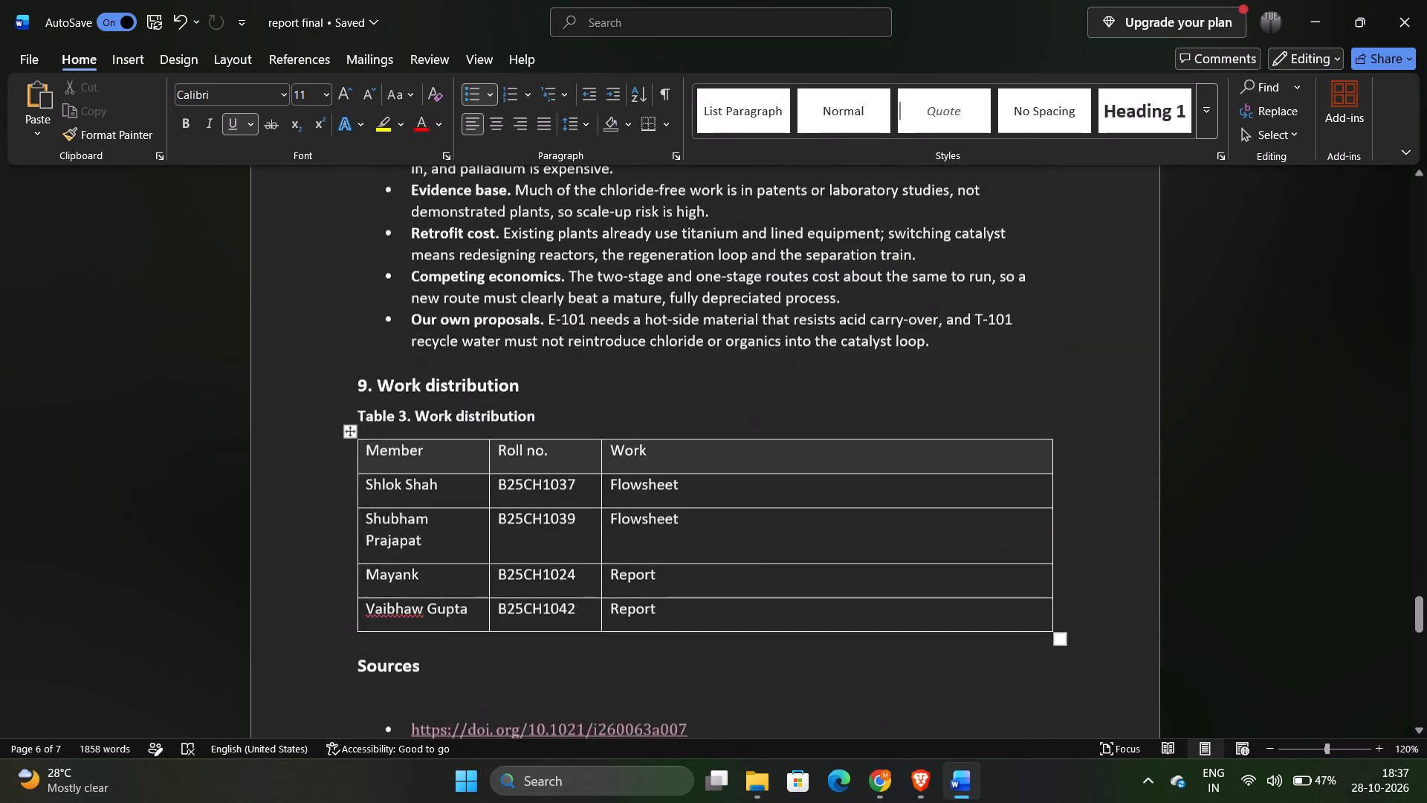
scroll(708, 602, up, 1)
scroll(708, 602, down, 1)
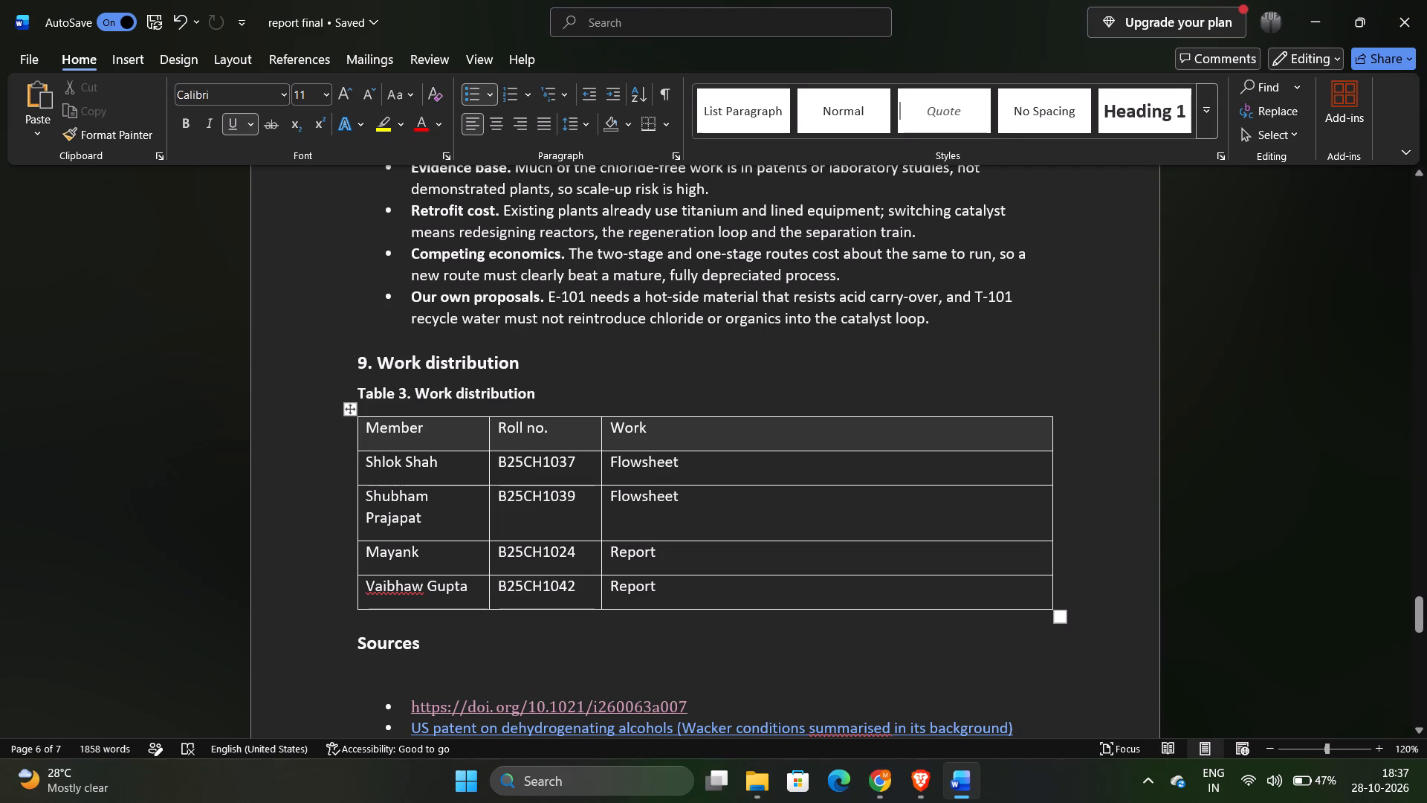
Delete the empty paragraph between the Sources heading and its first bullet.
click(435, 668)
key(BackSpace)
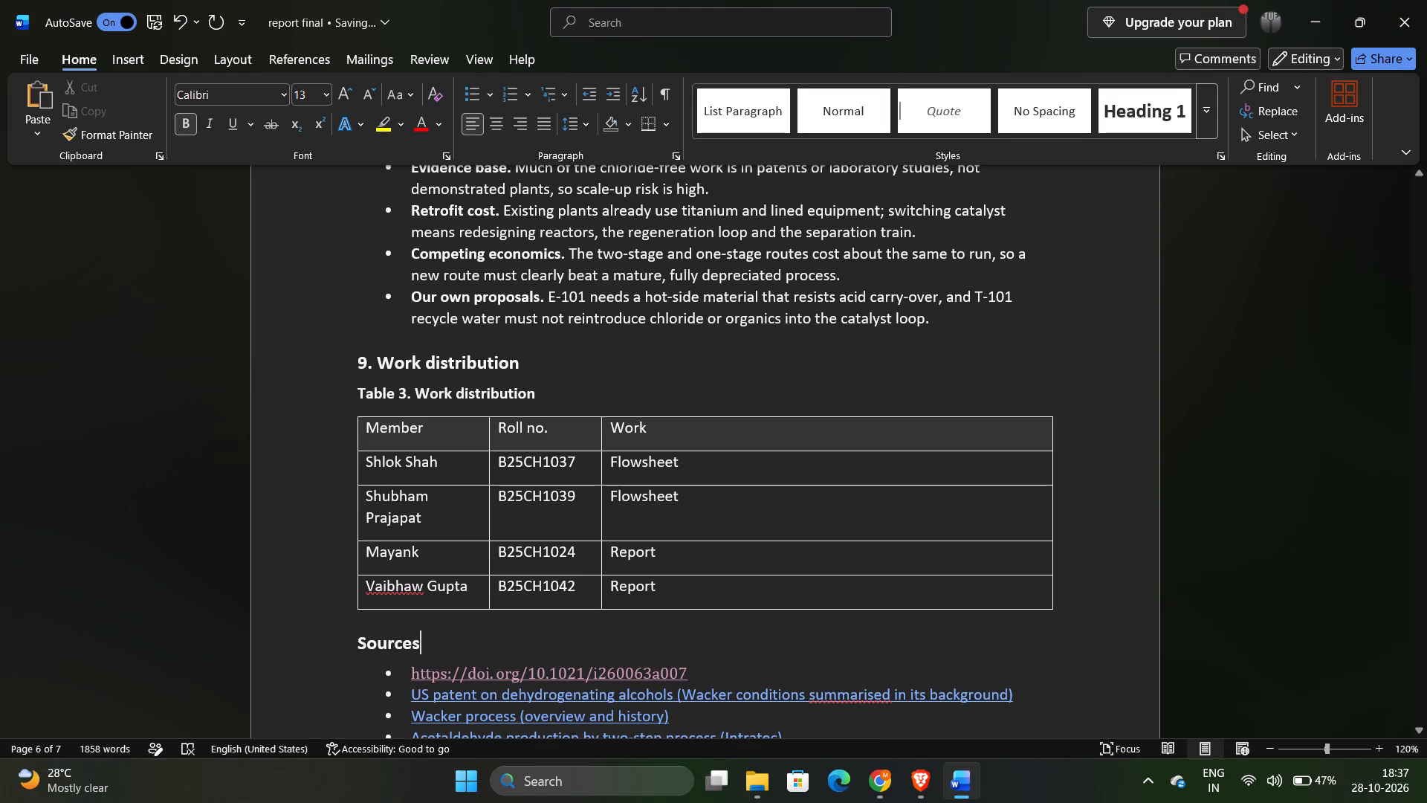
Review the report from section 8 back to the literature survey, checking the layout and page breaks around section 3.
scroll(615, 354, up, 2)
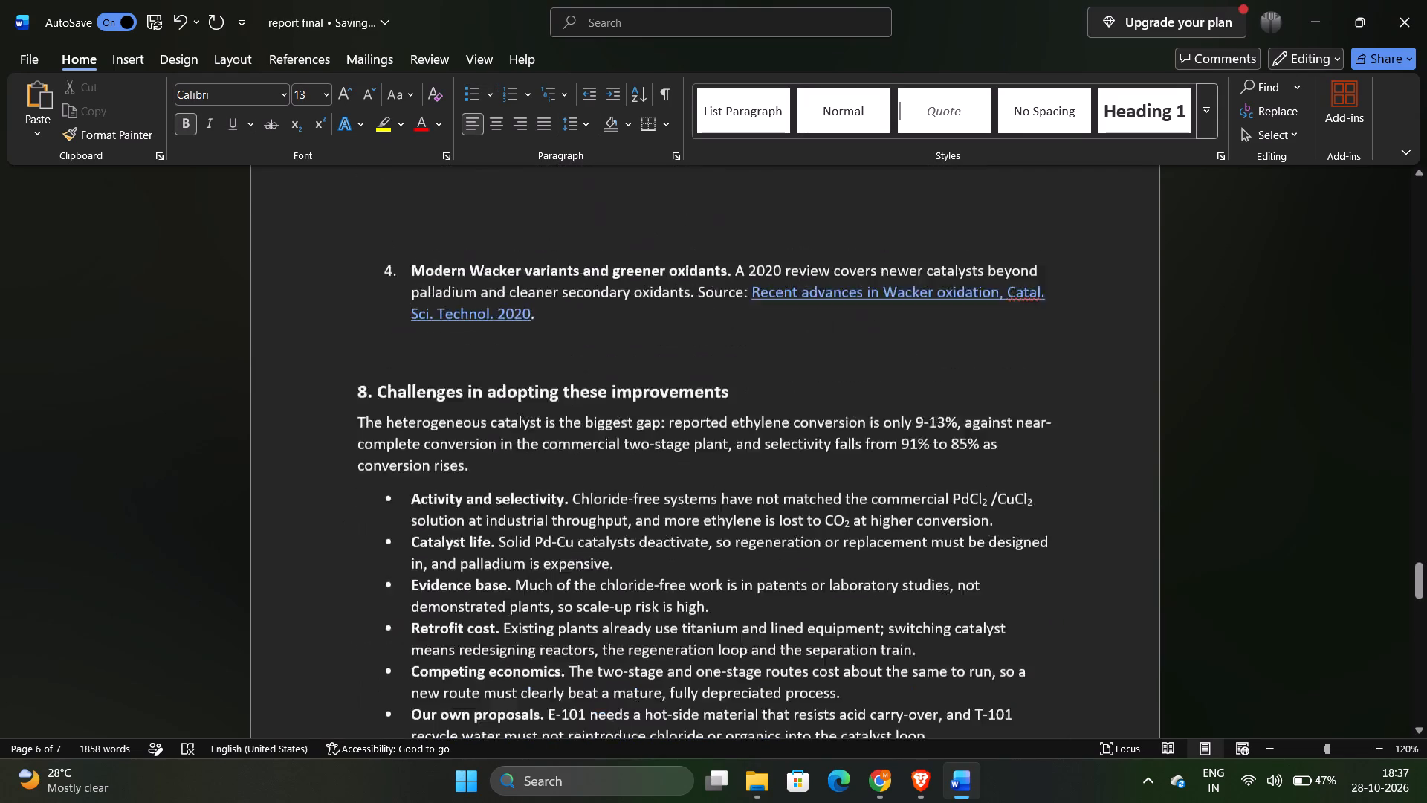
scroll(615, 354, down, 1)
scroll(615, 354, up, 3)
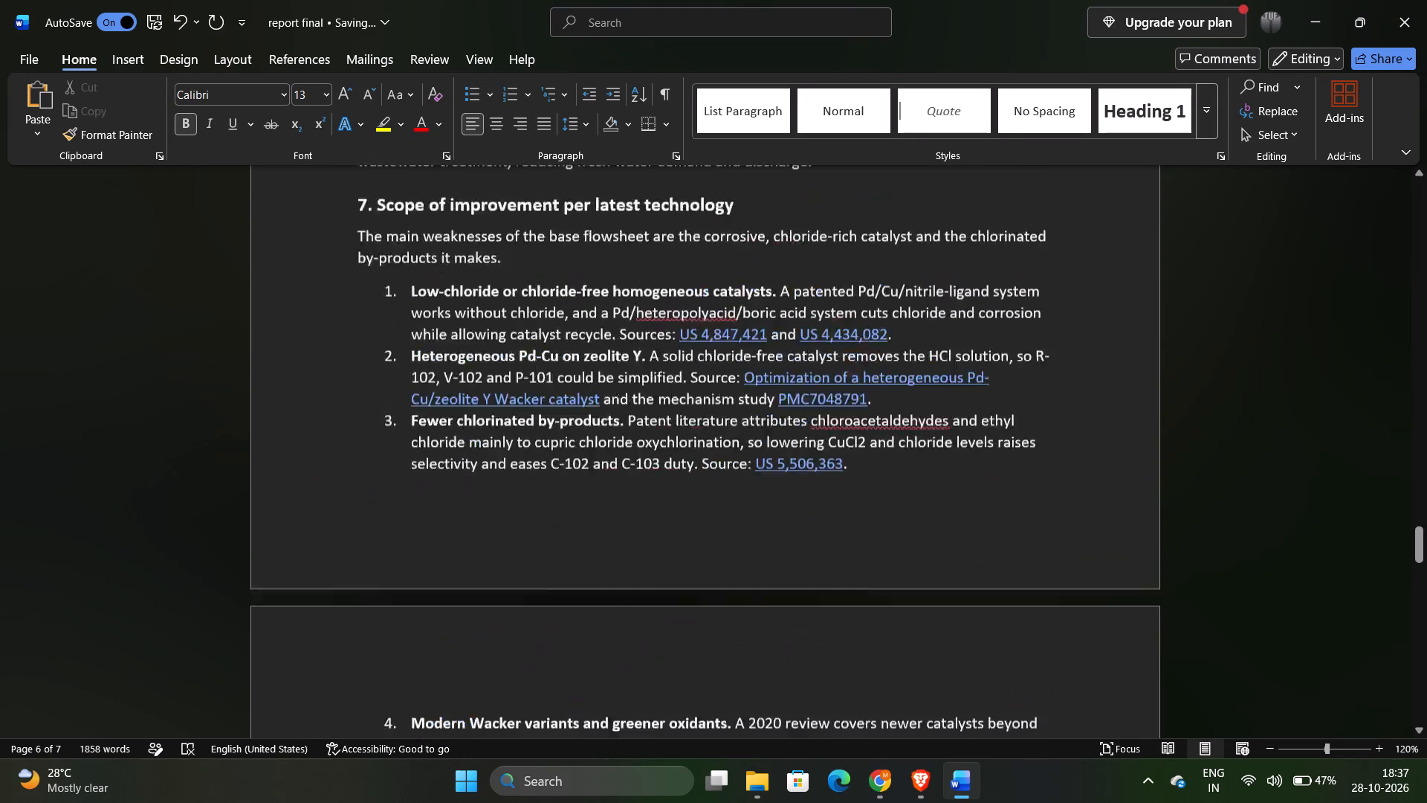
scroll(615, 354, up, 11)
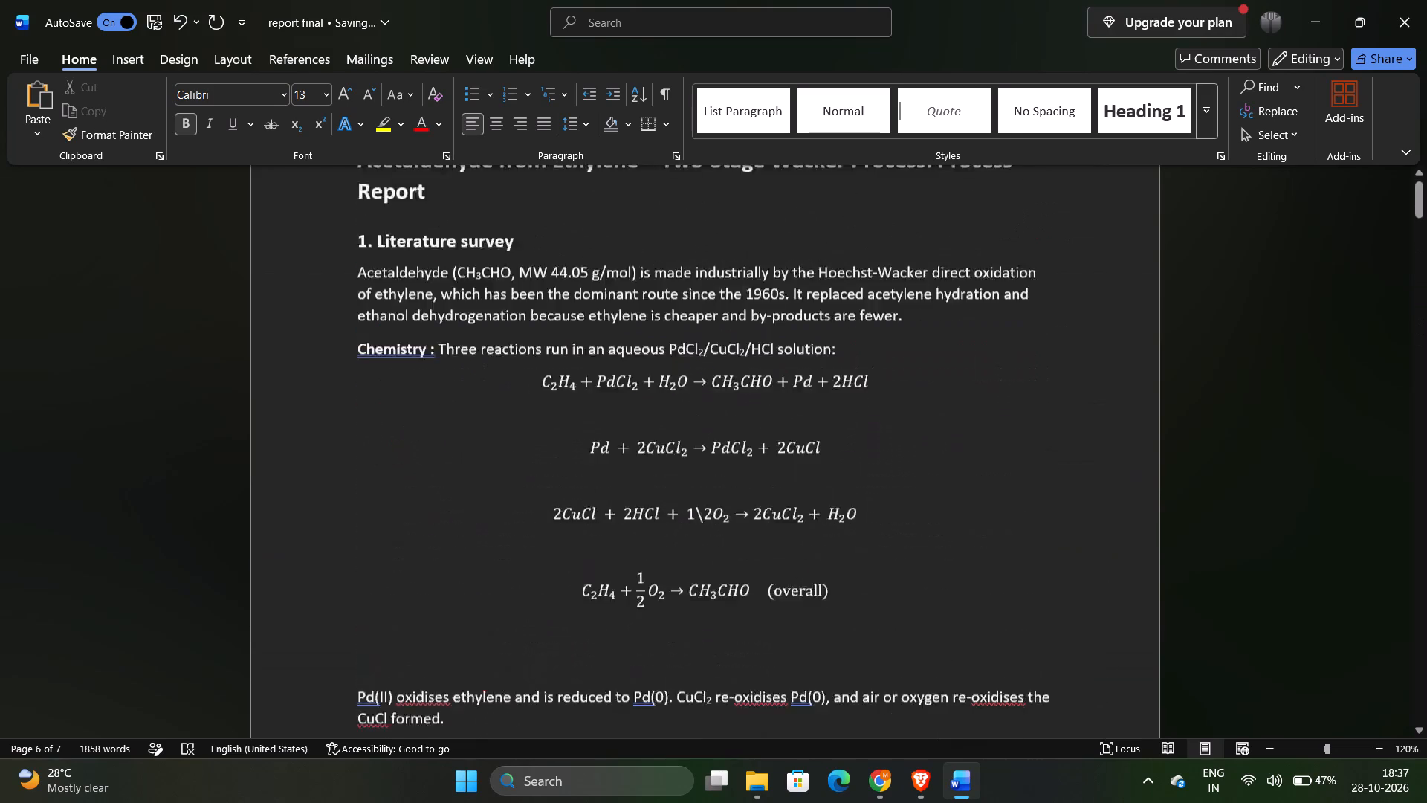
scroll(615, 354, down, 5)
scroll(615, 354, up, 3)
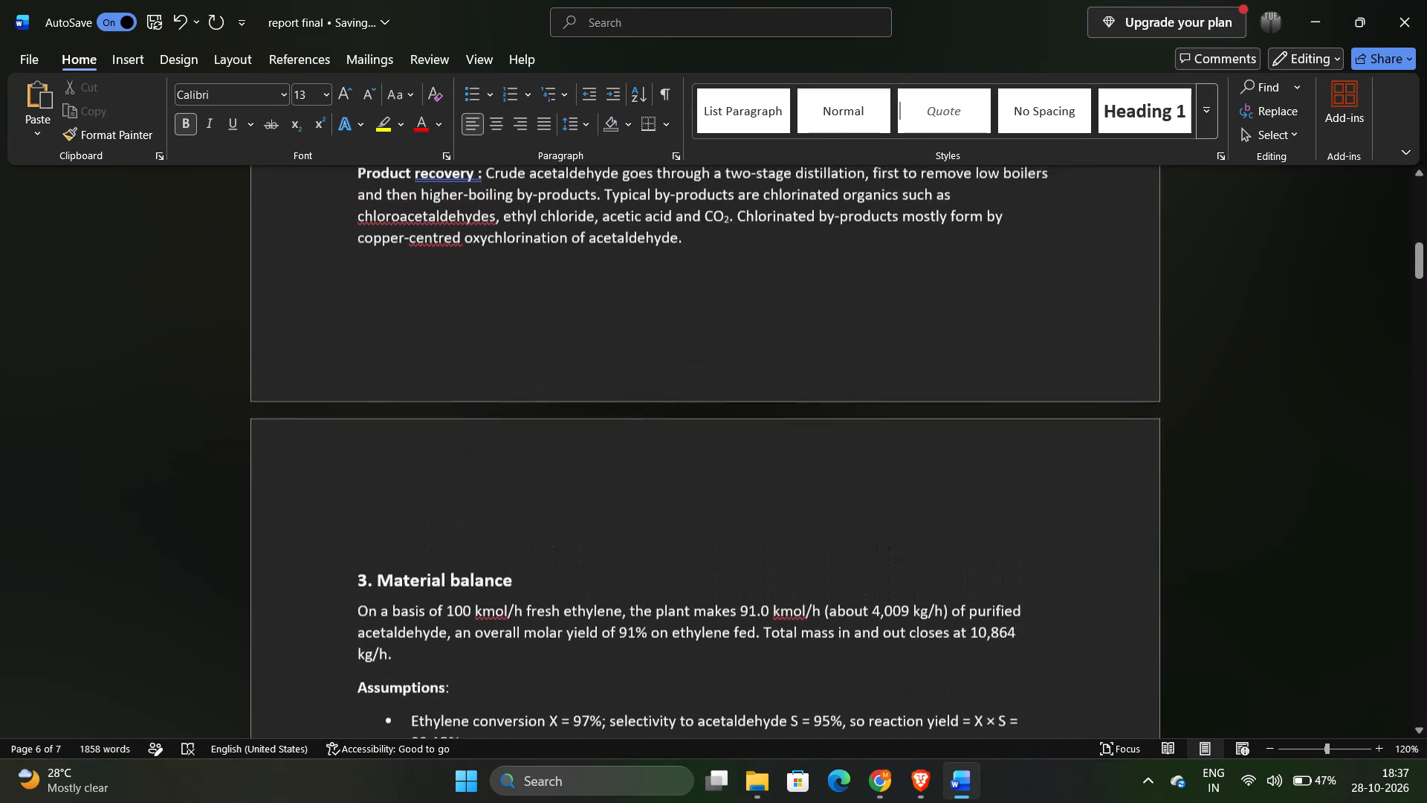
scroll(615, 354, up, 1)
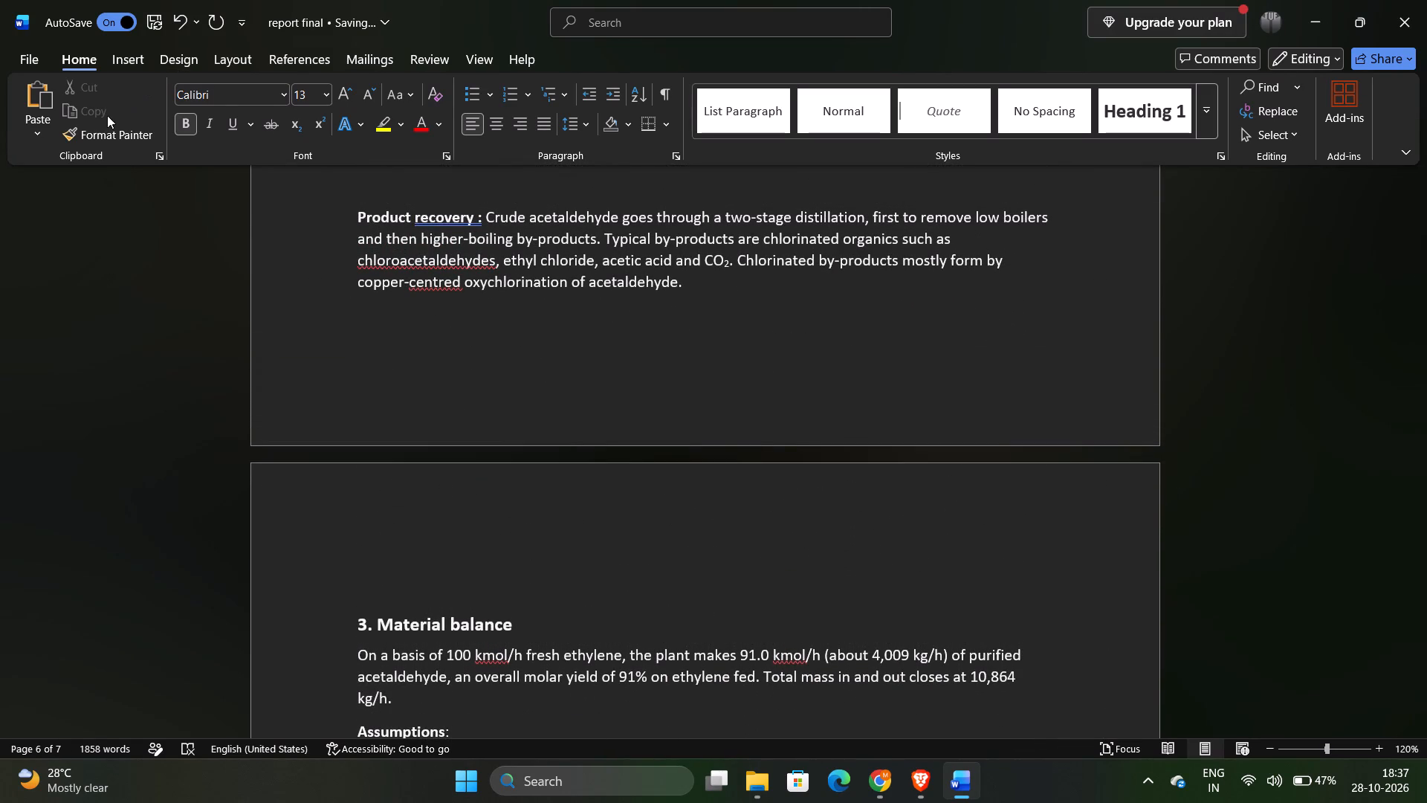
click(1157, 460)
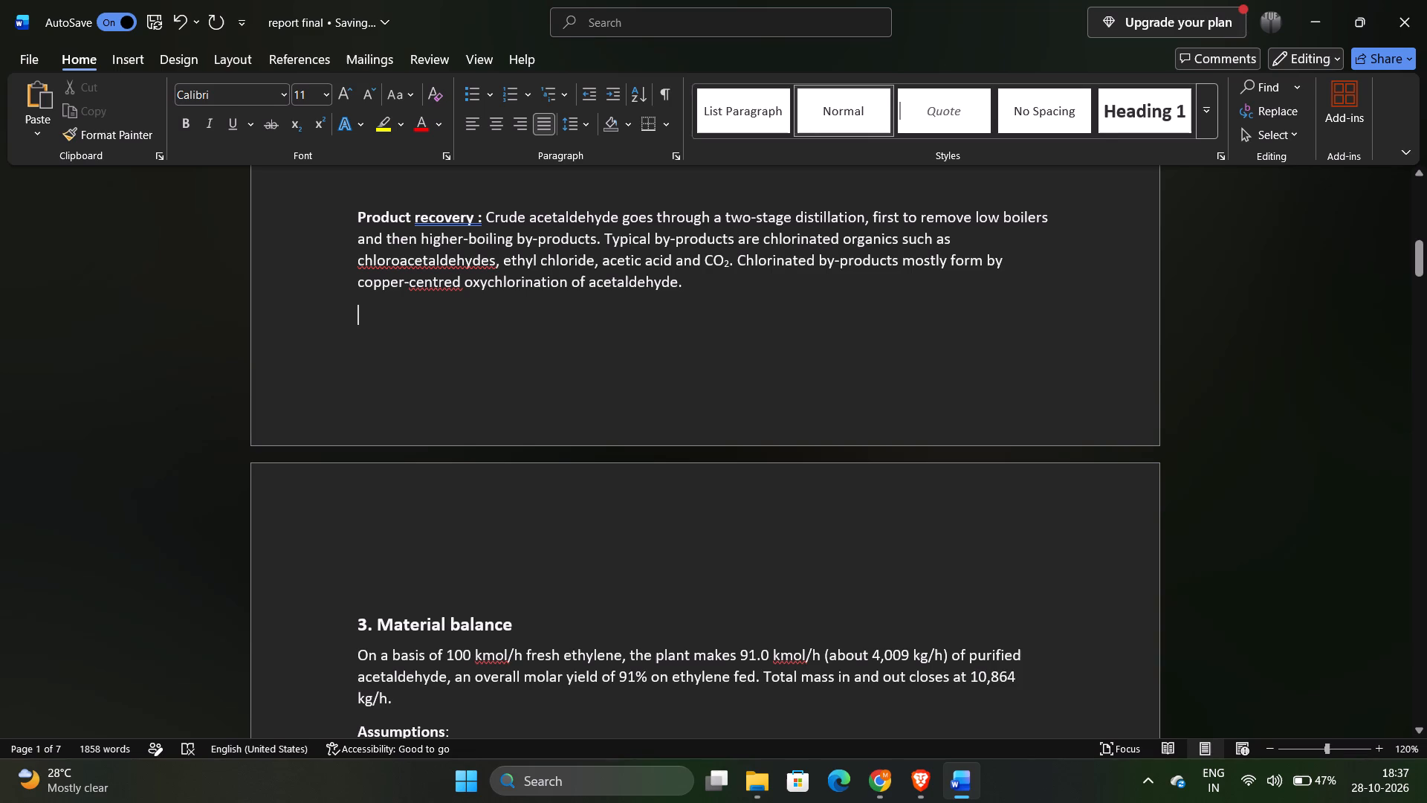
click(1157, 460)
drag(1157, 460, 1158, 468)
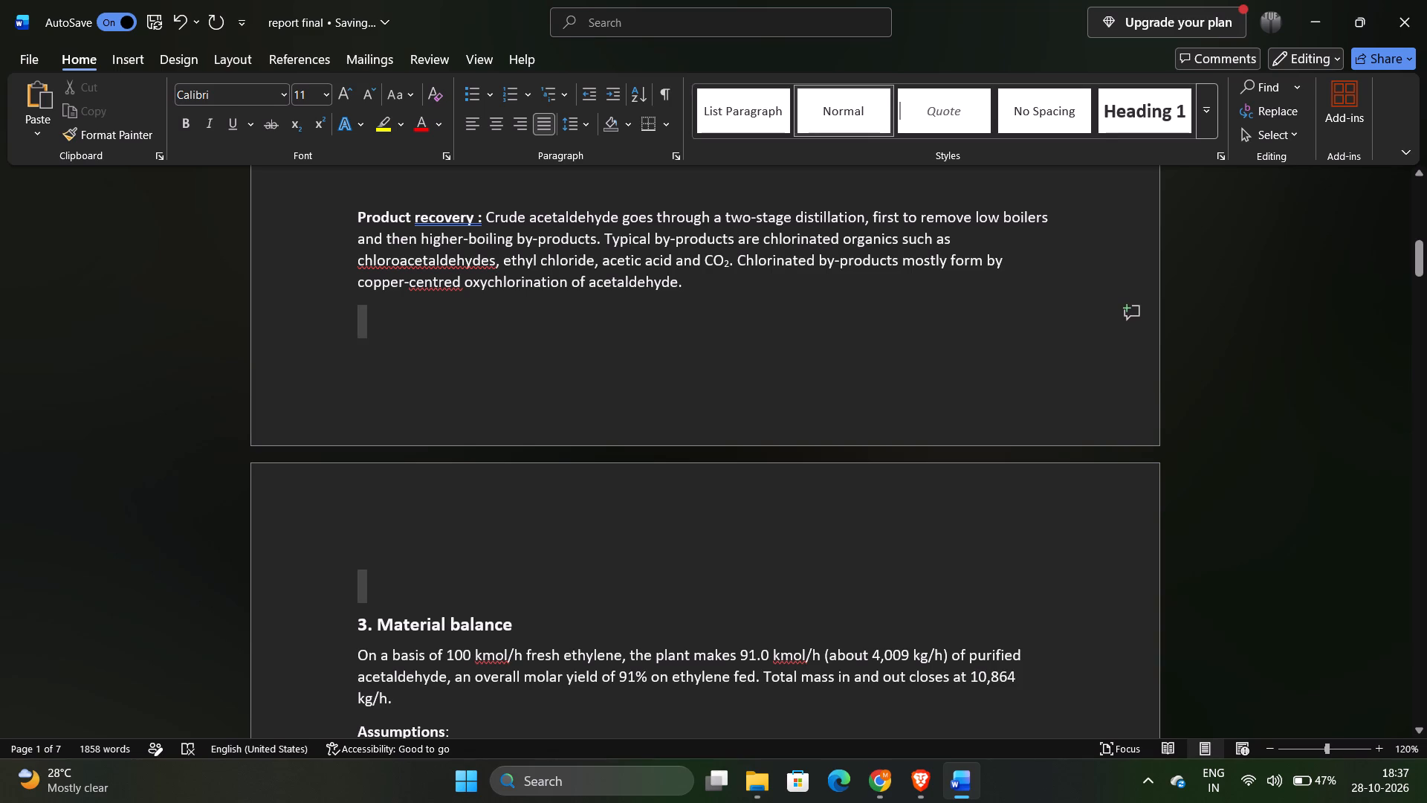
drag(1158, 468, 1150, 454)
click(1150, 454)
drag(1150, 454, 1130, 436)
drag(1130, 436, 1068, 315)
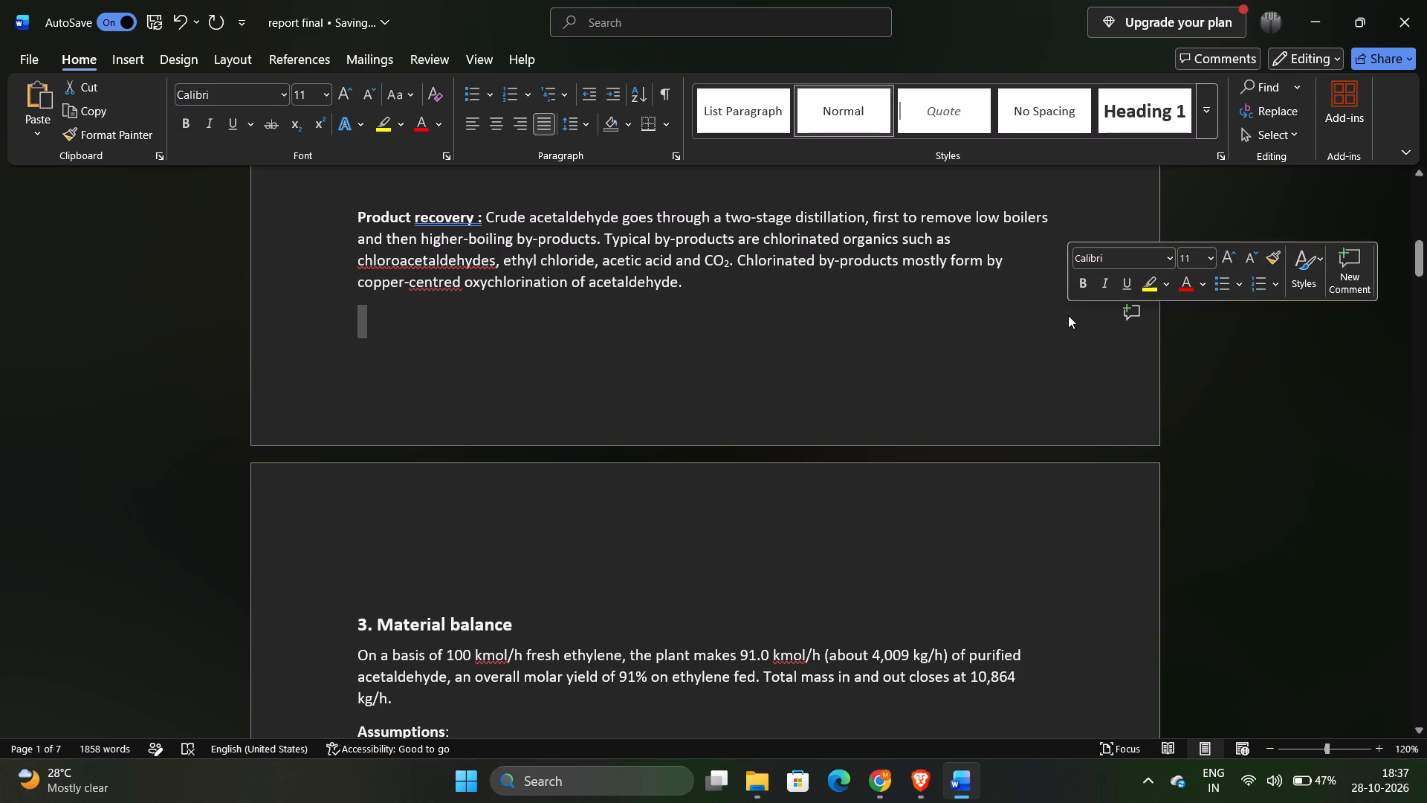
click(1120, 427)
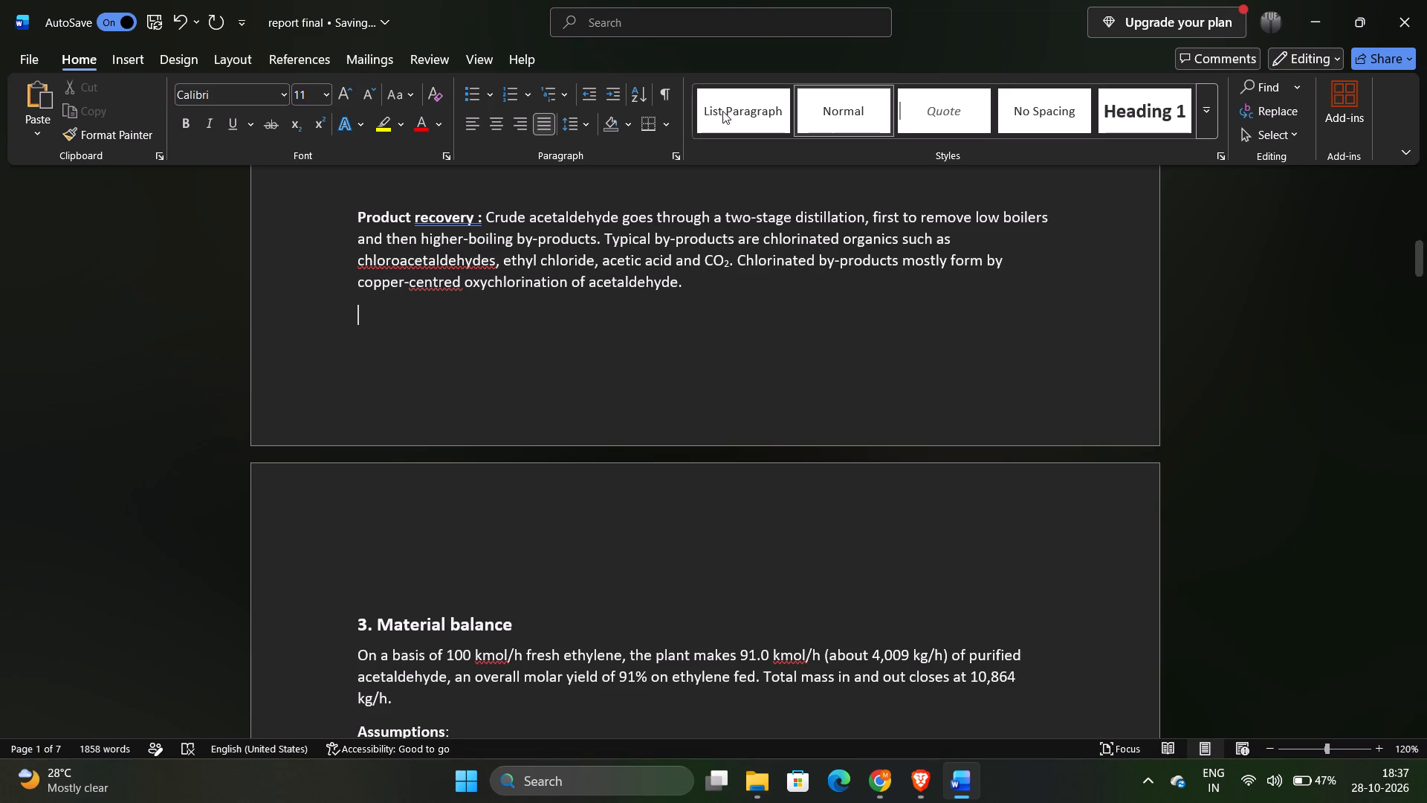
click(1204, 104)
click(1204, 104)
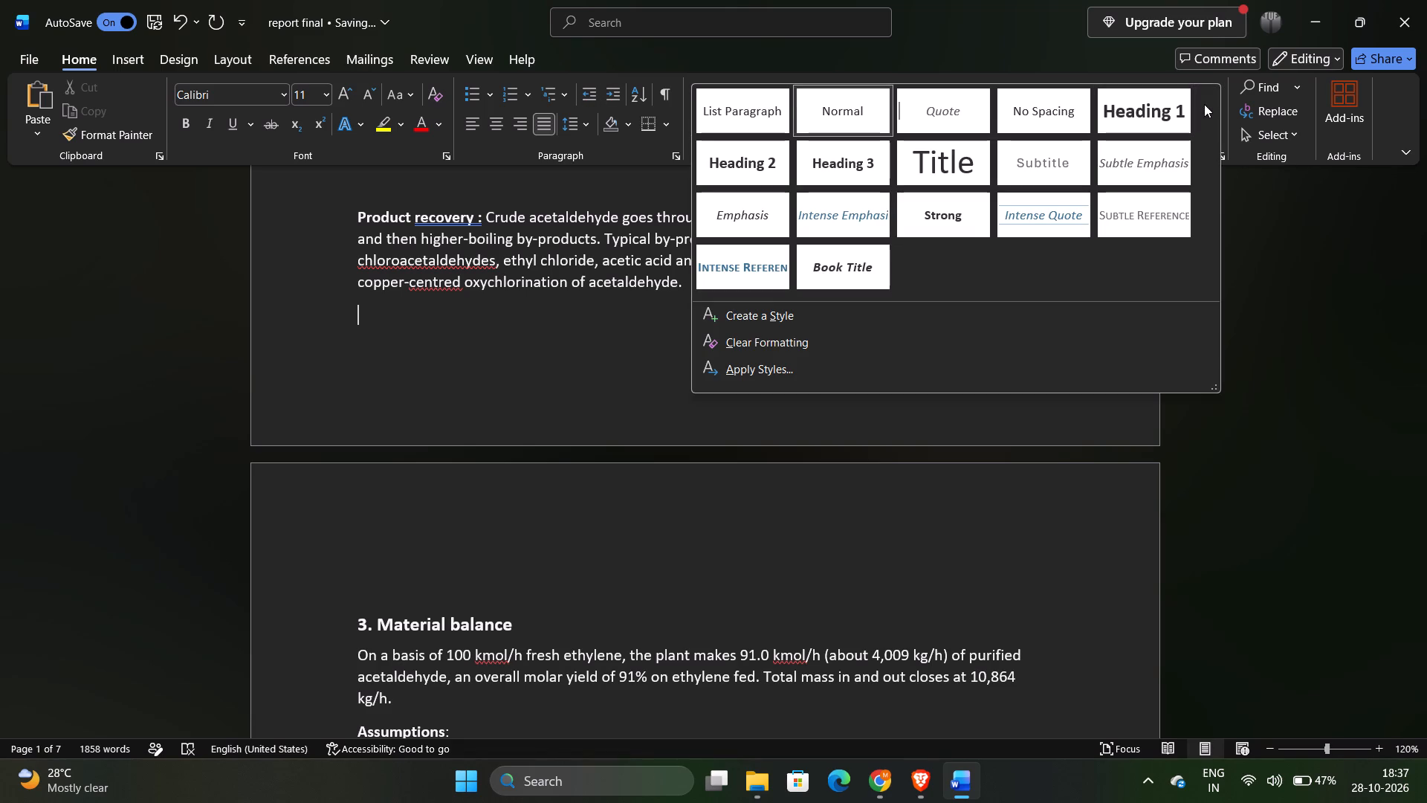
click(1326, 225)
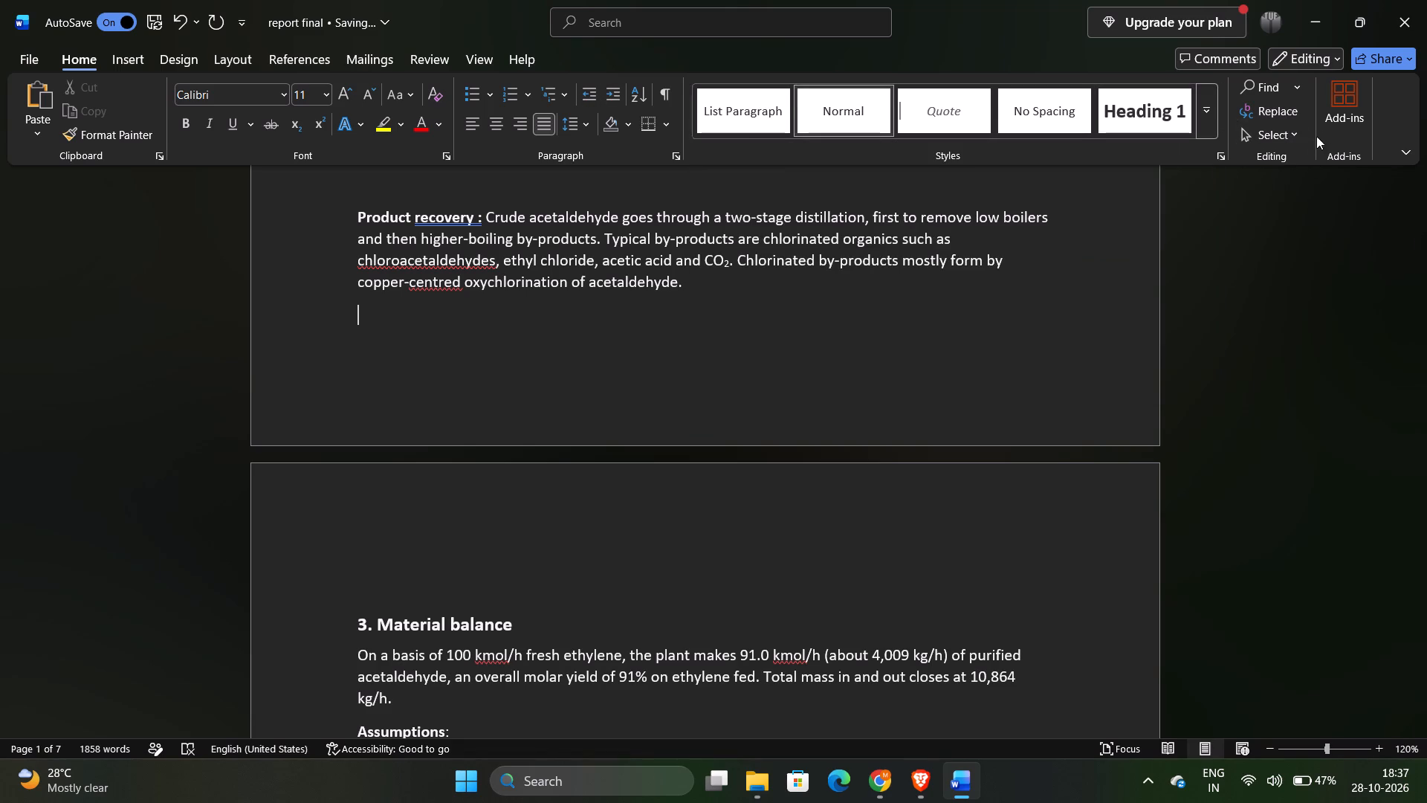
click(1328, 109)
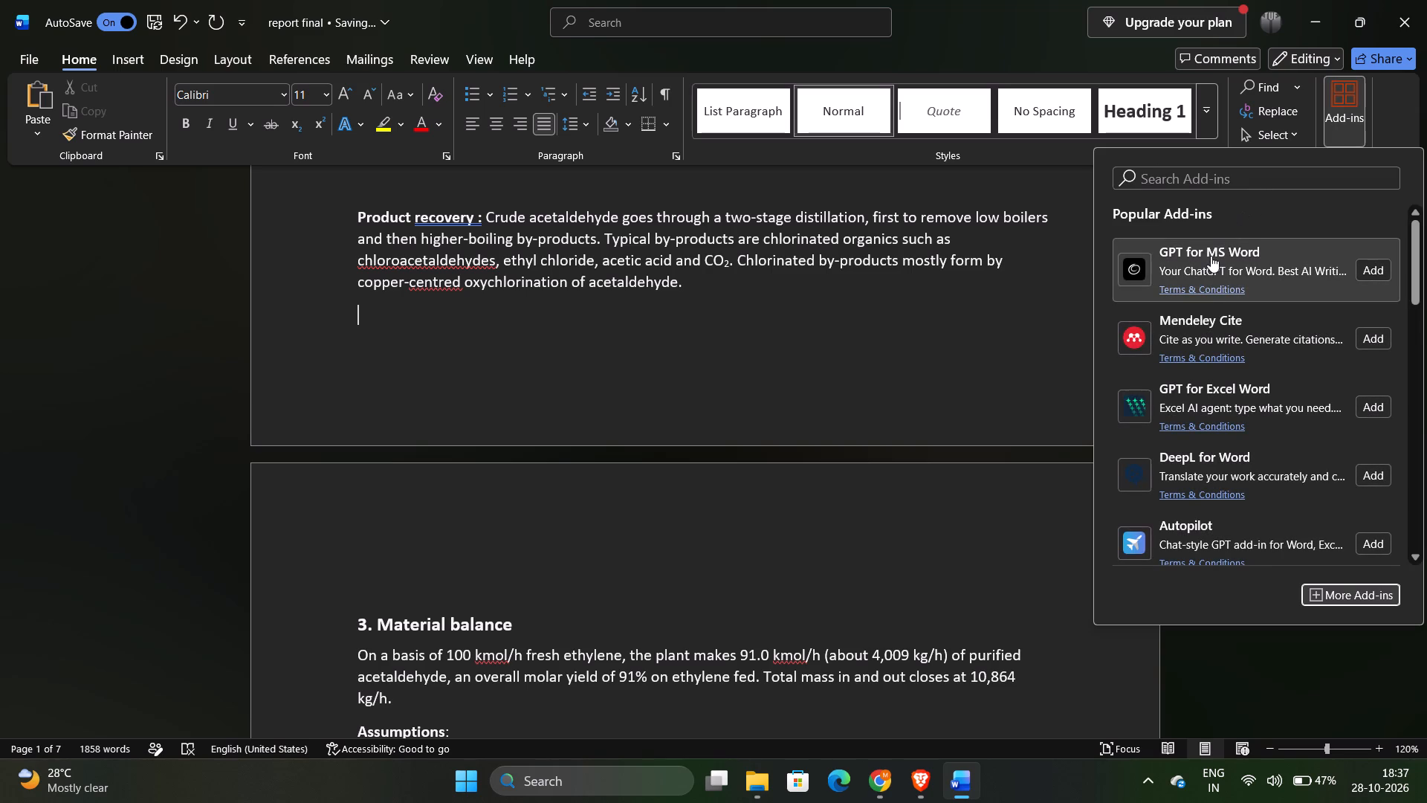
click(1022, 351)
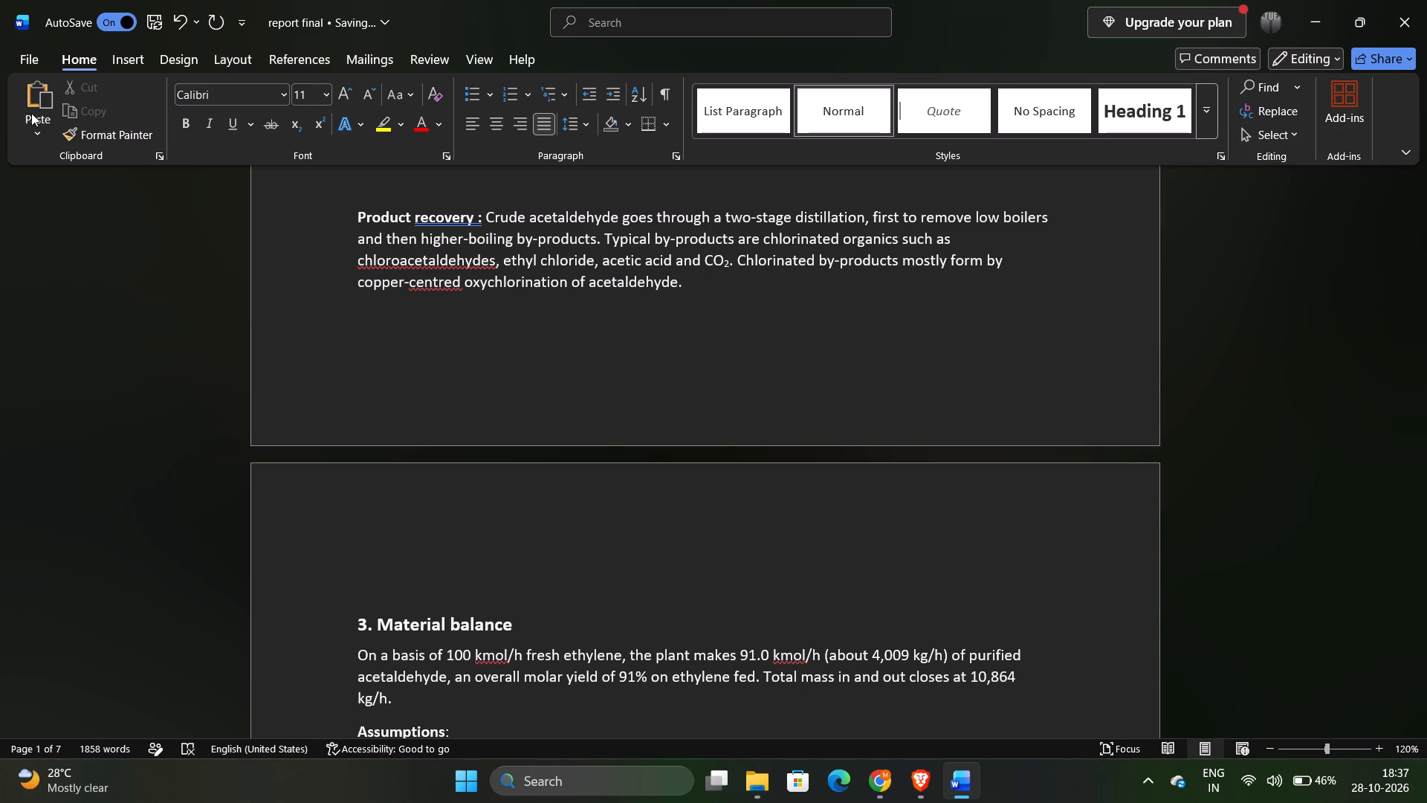
Insert a blank page between the Product recovery paragraph and section 3, Material balance.
click(125, 62)
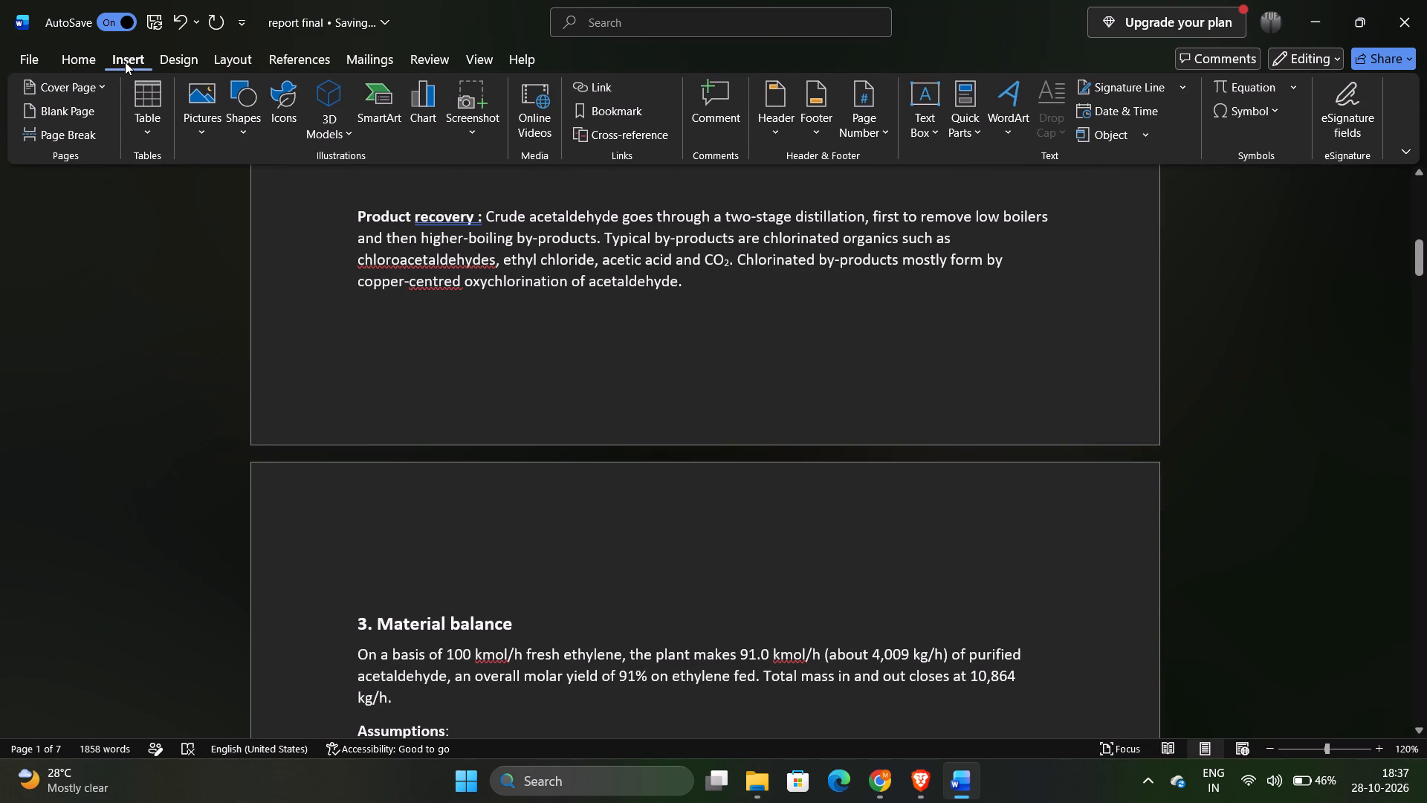
click(69, 112)
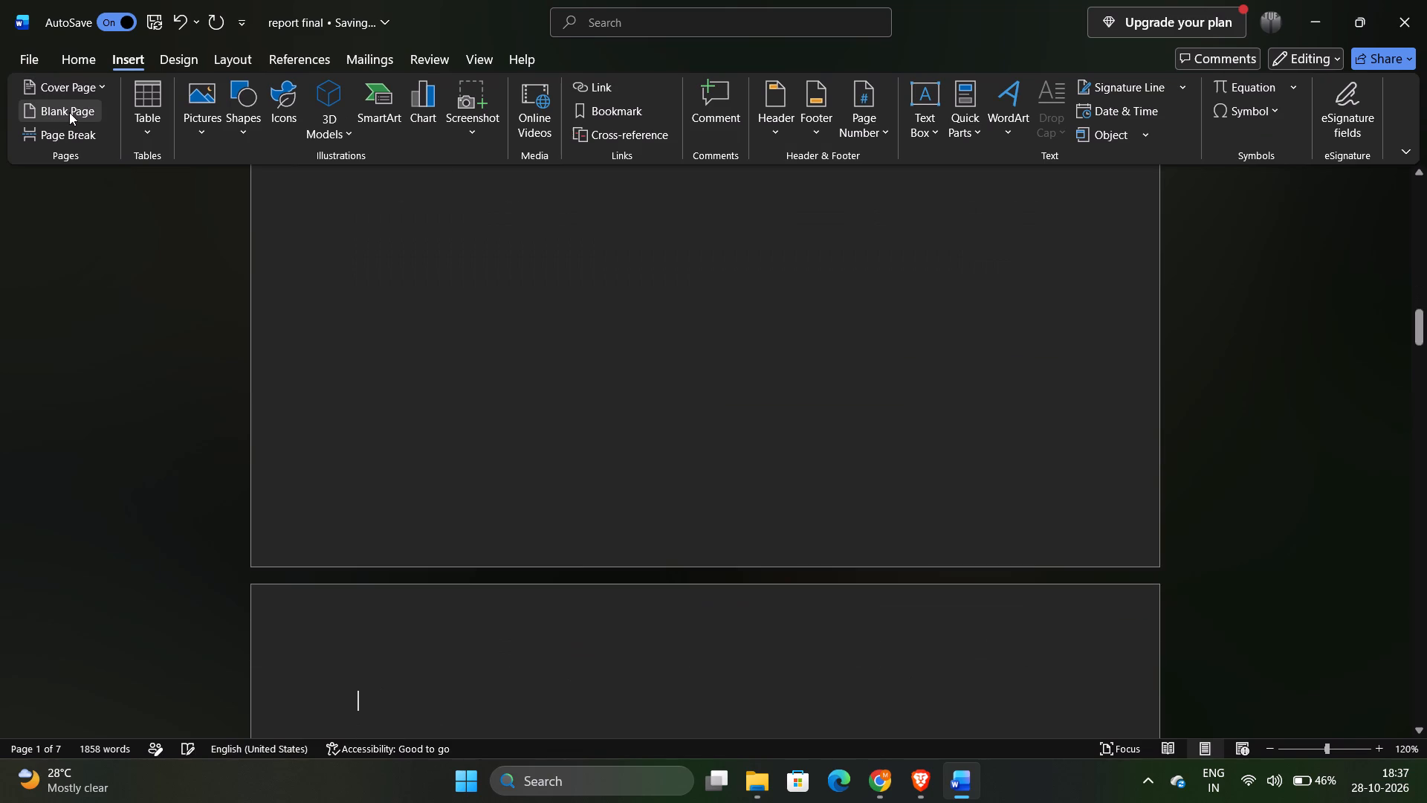
Insert the picture cpt_project_flowsheet from the Chemical process technology folder on this device, ahead of section 3.
scroll(412, 323, up, 7)
scroll(412, 323, down, 5)
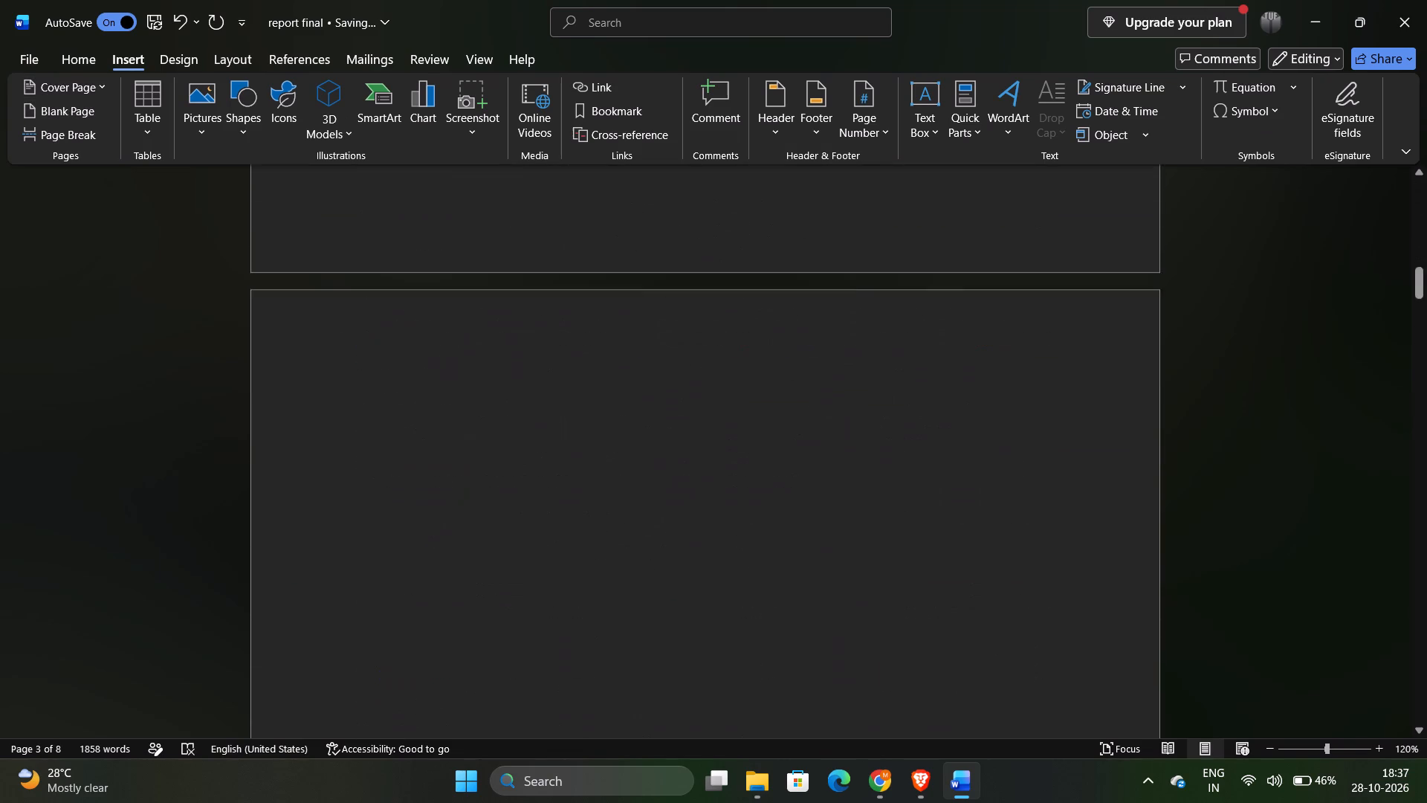
scroll(412, 323, down, 2)
scroll(412, 323, up, 4)
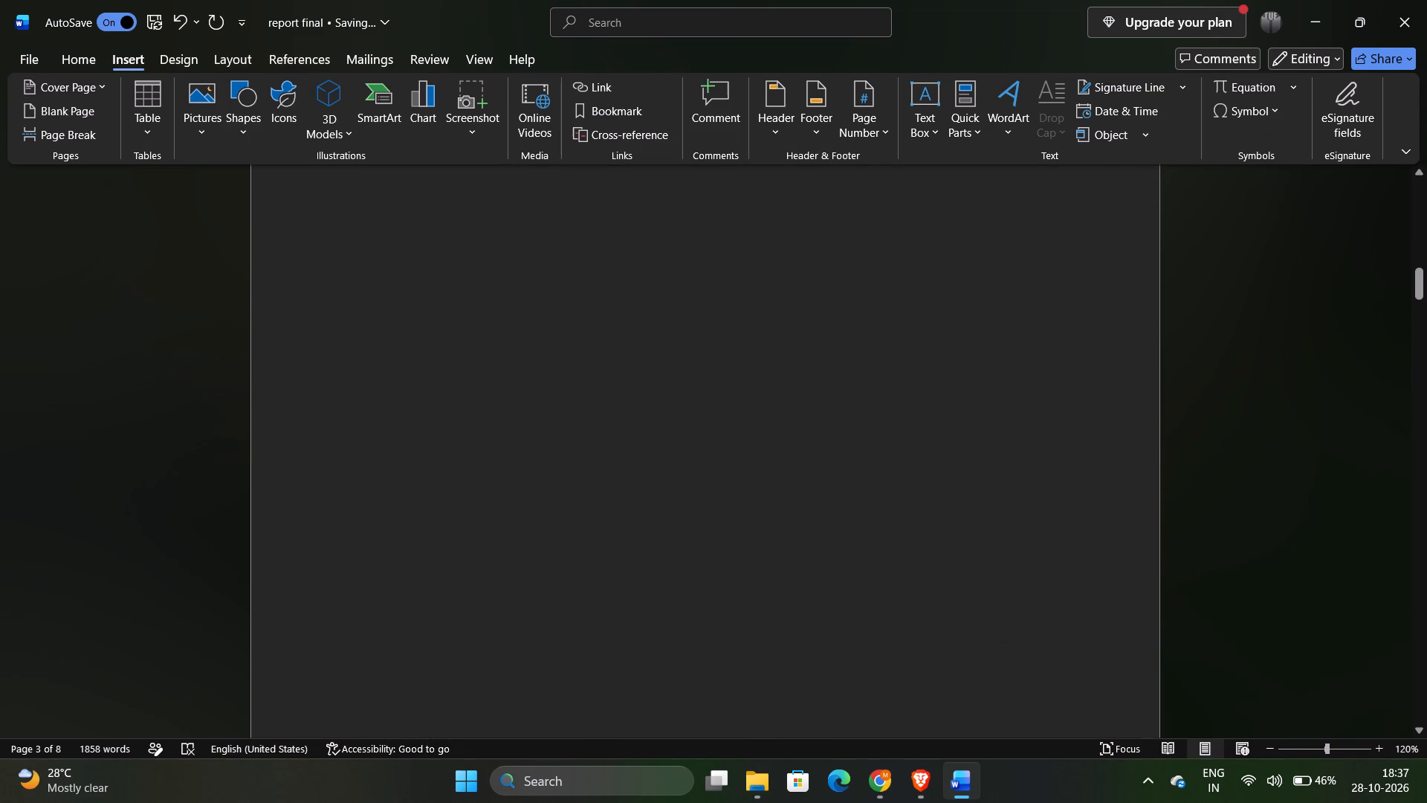
scroll(412, 323, up, 1)
scroll(412, 323, down, 2)
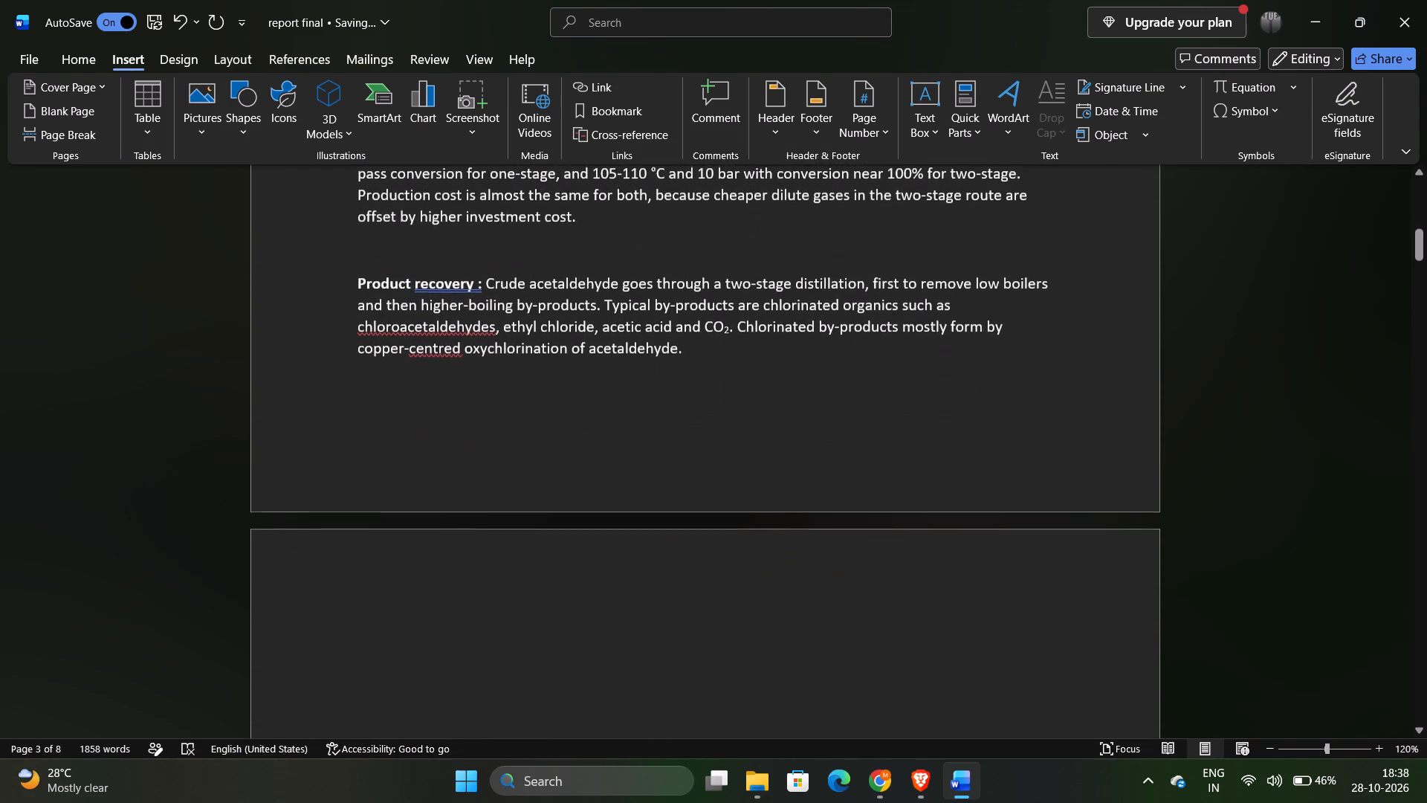
scroll(412, 323, down, 1)
click(412, 323)
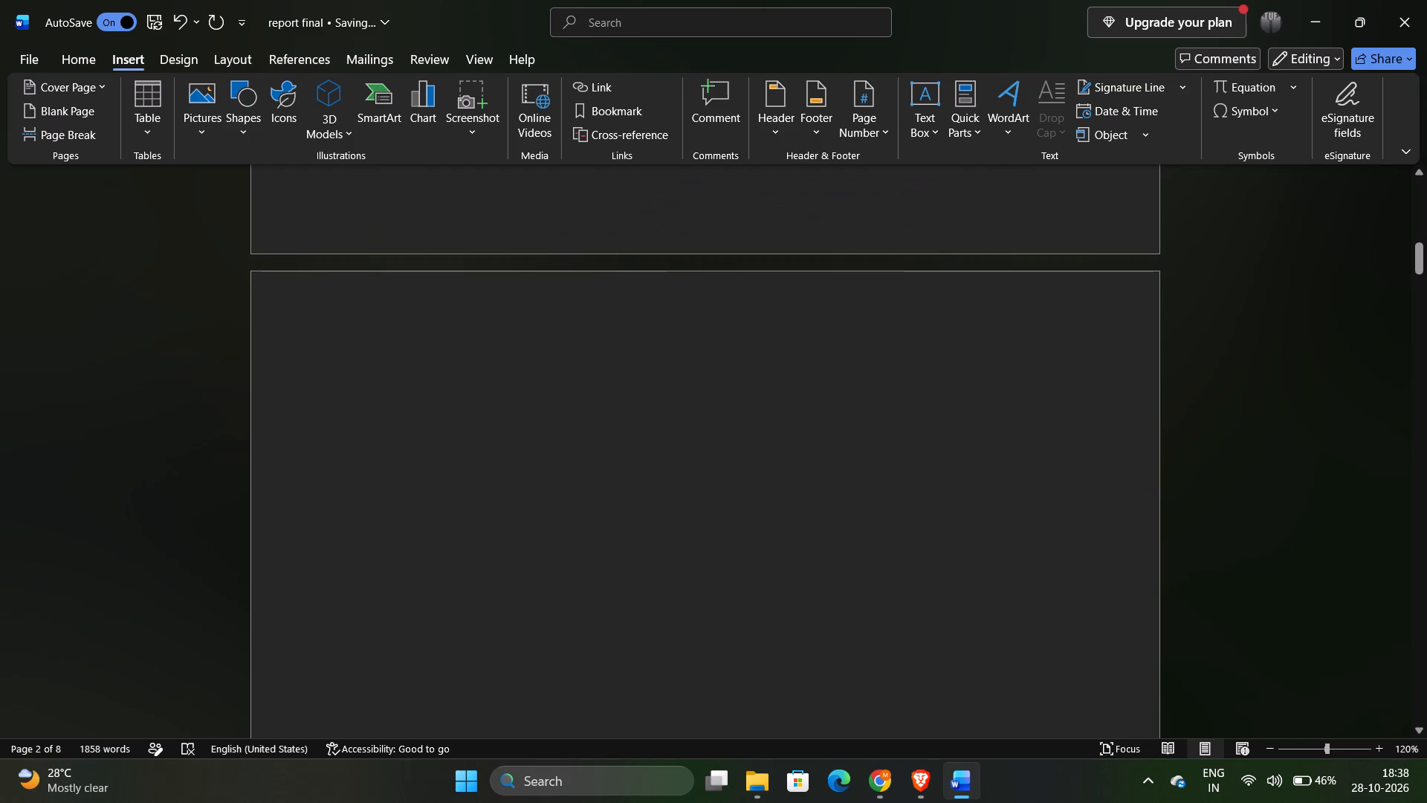
click(209, 106)
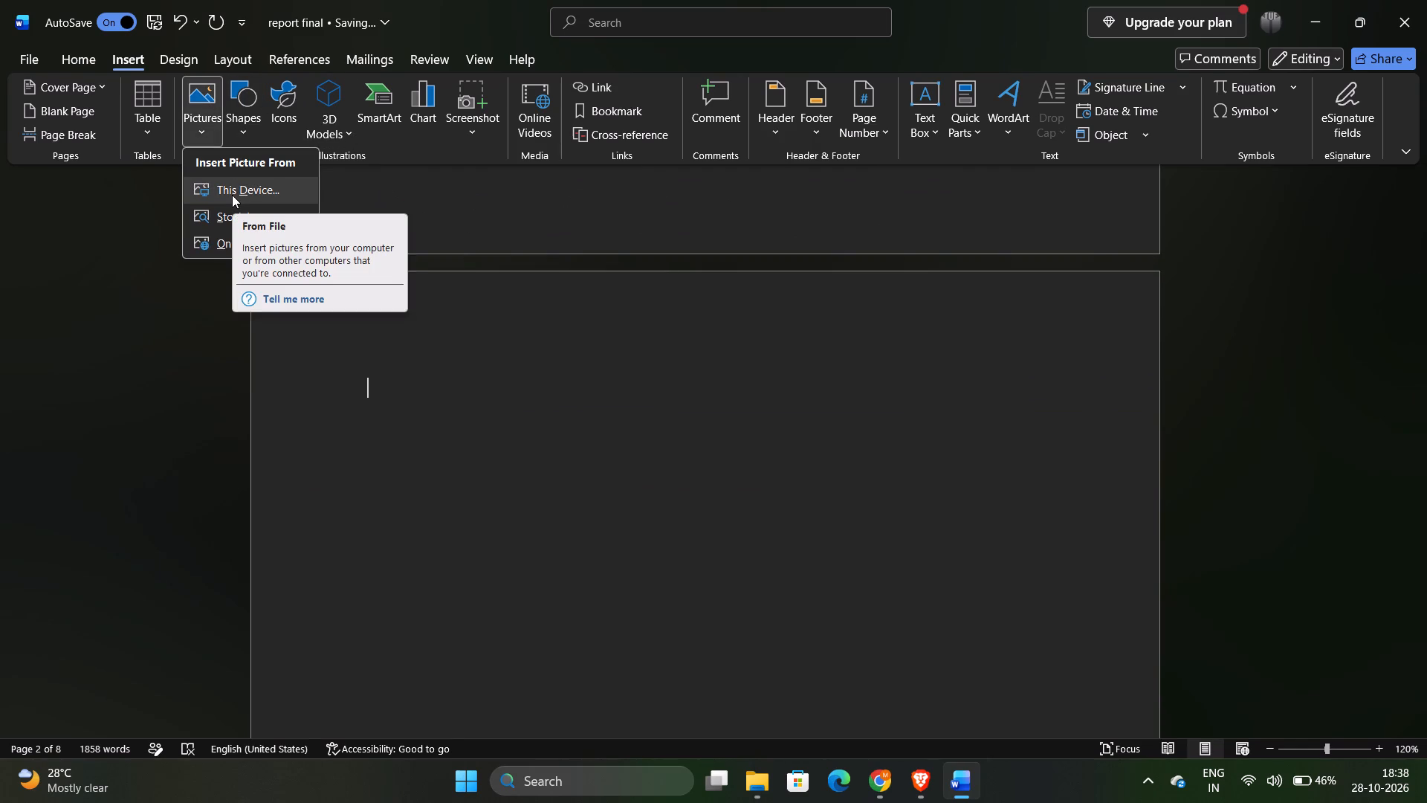
click(232, 195)
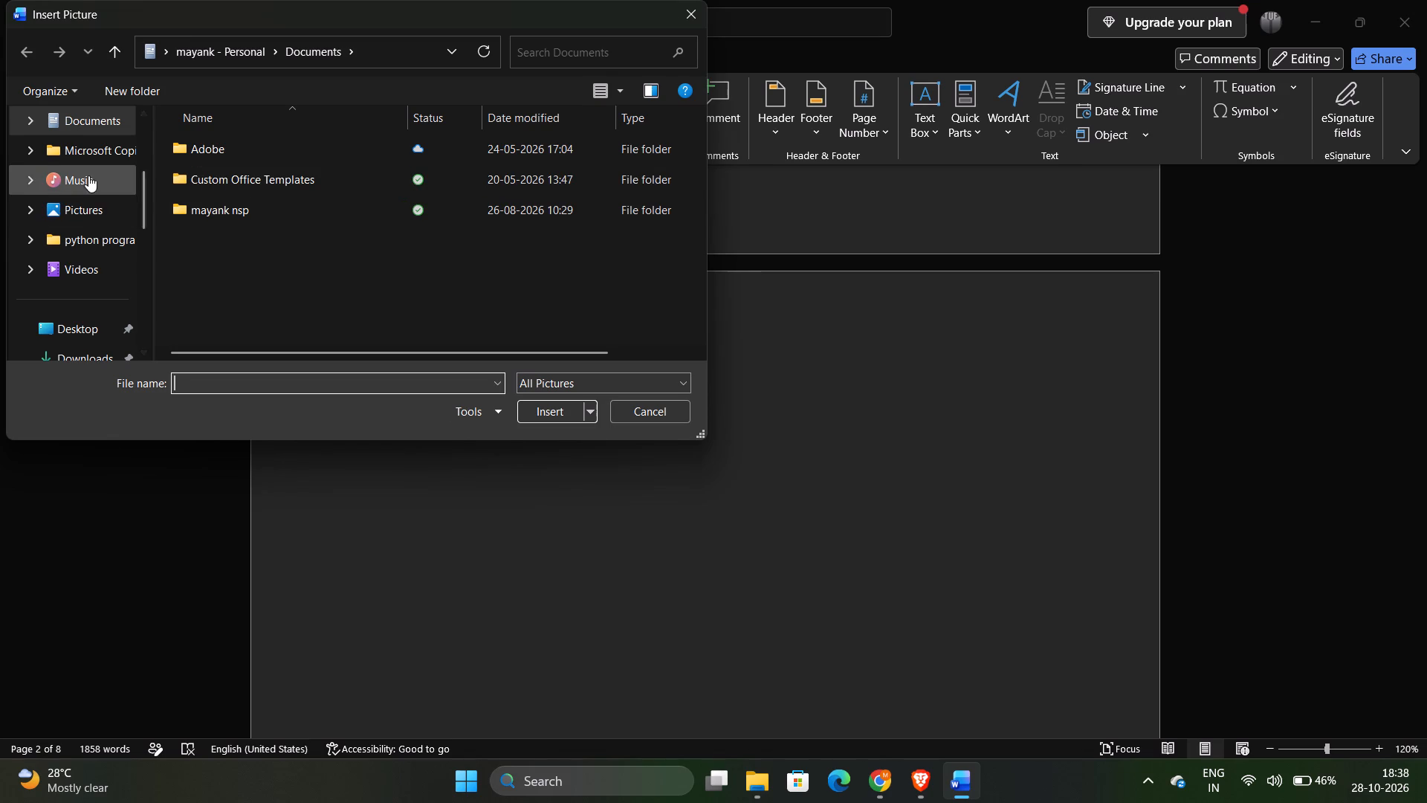
double_click(88, 332)
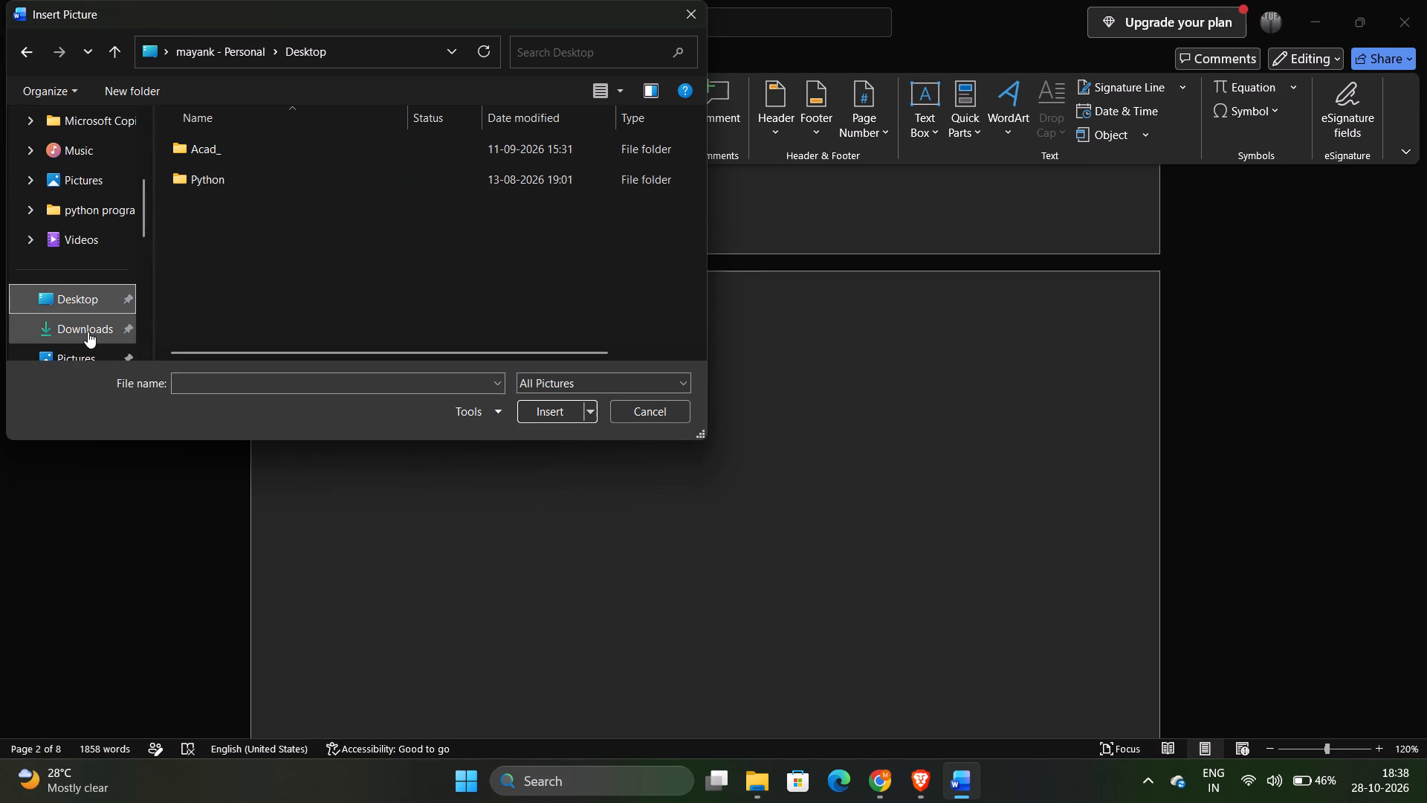
scroll(91, 291, down, 1)
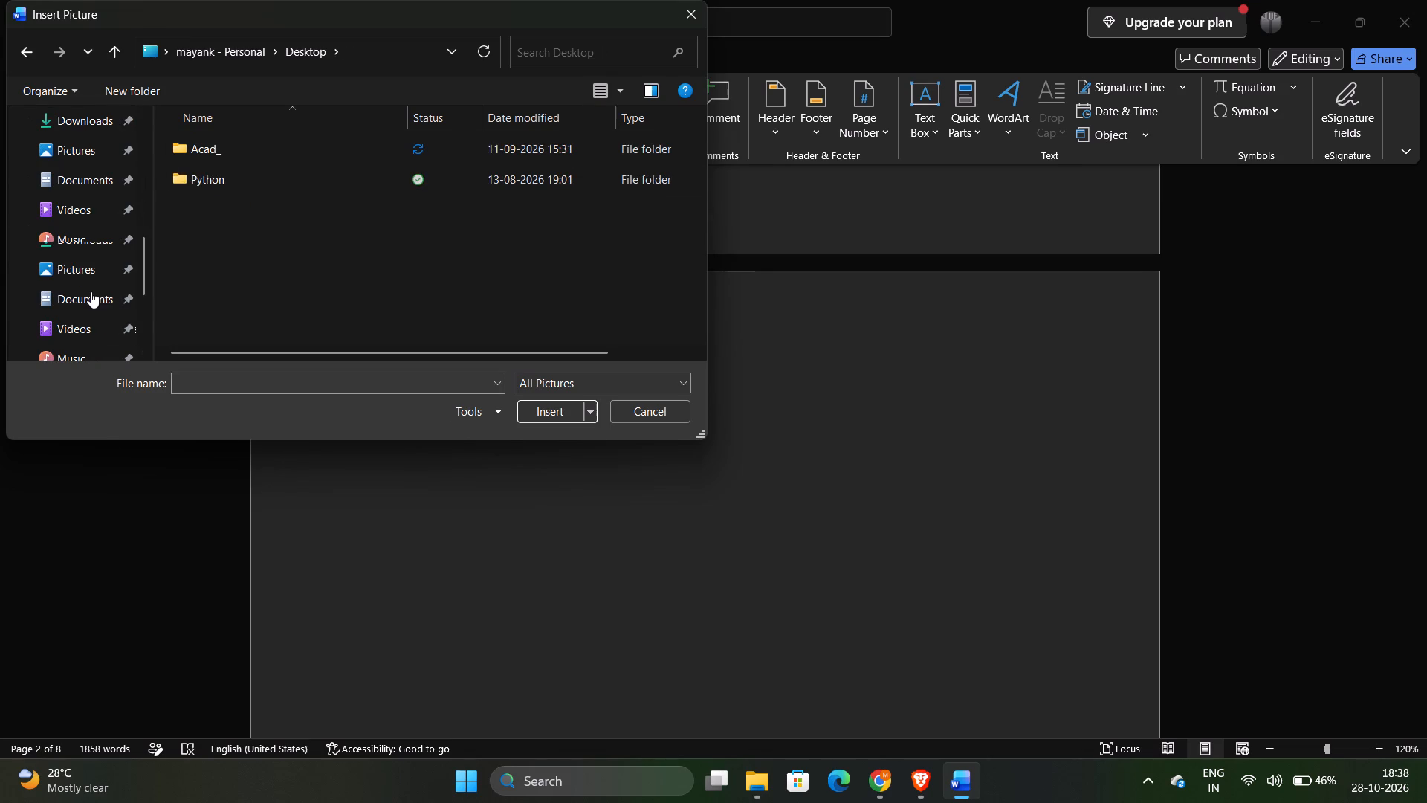
double_click(89, 317)
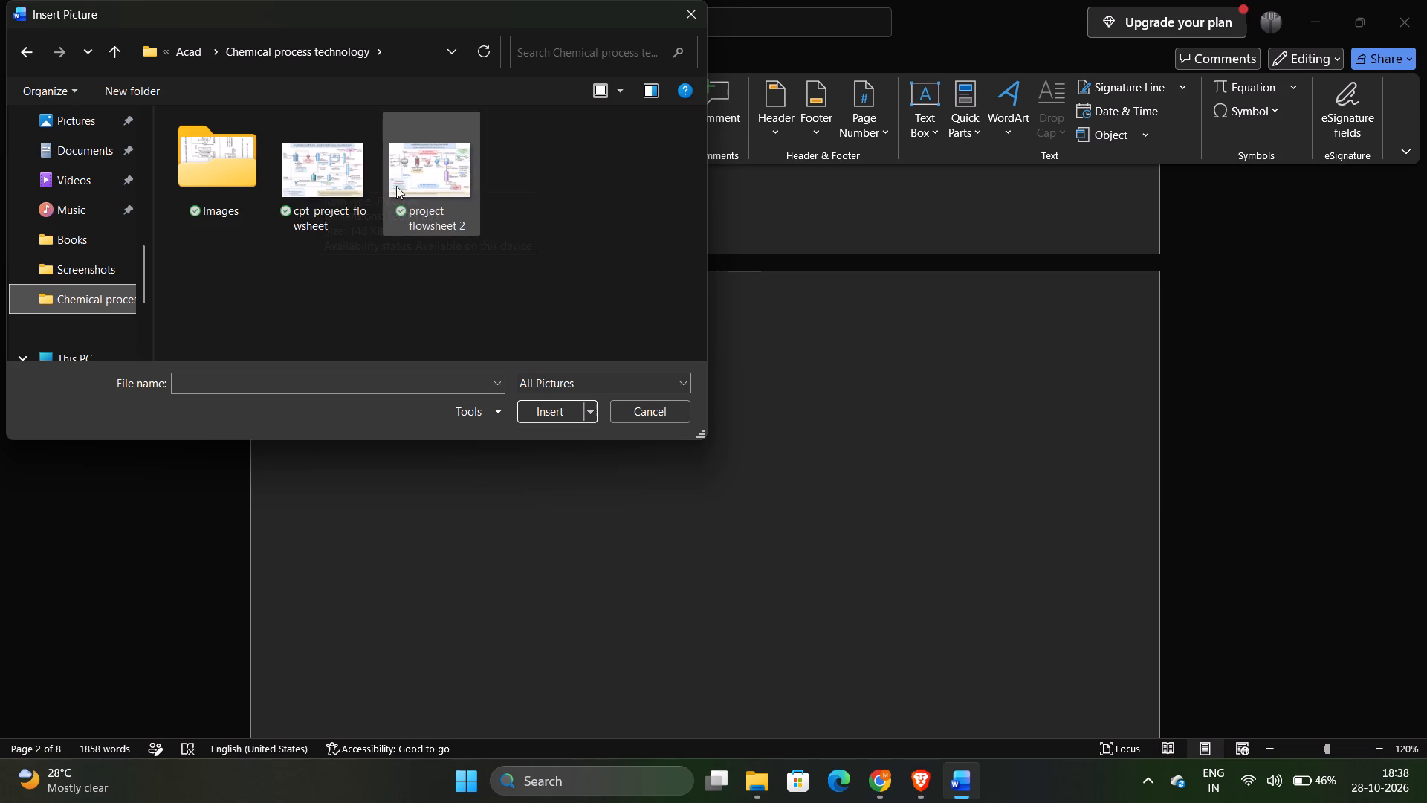
double_click(344, 184)
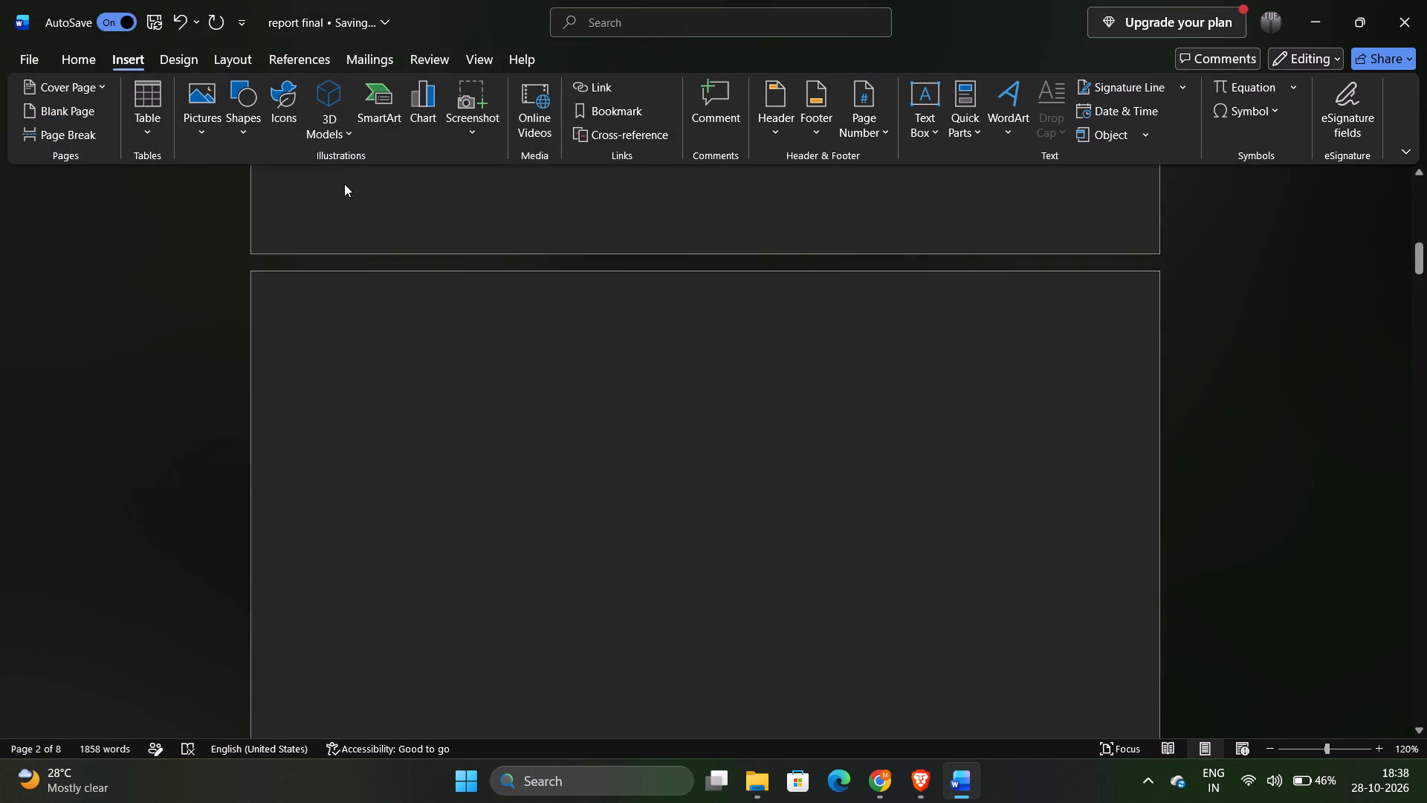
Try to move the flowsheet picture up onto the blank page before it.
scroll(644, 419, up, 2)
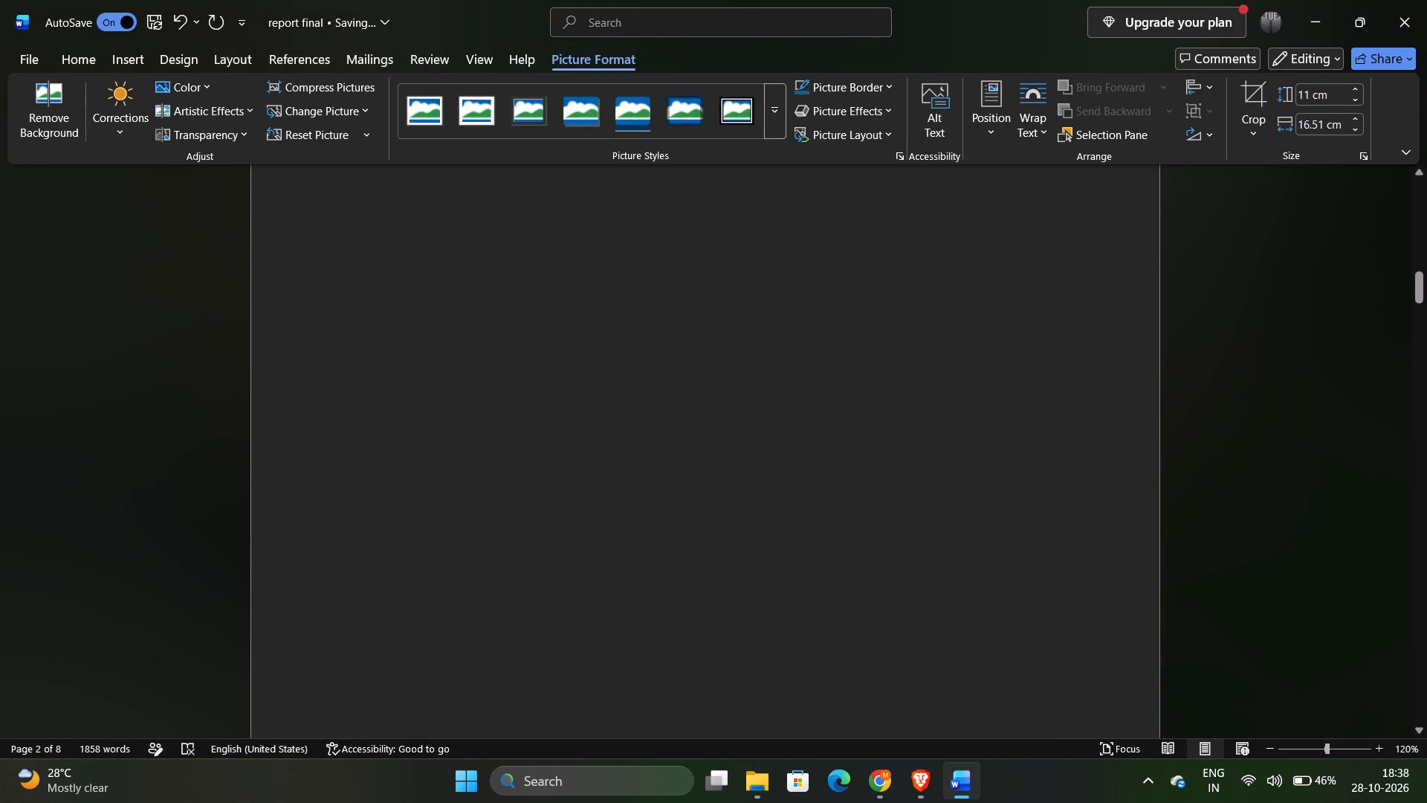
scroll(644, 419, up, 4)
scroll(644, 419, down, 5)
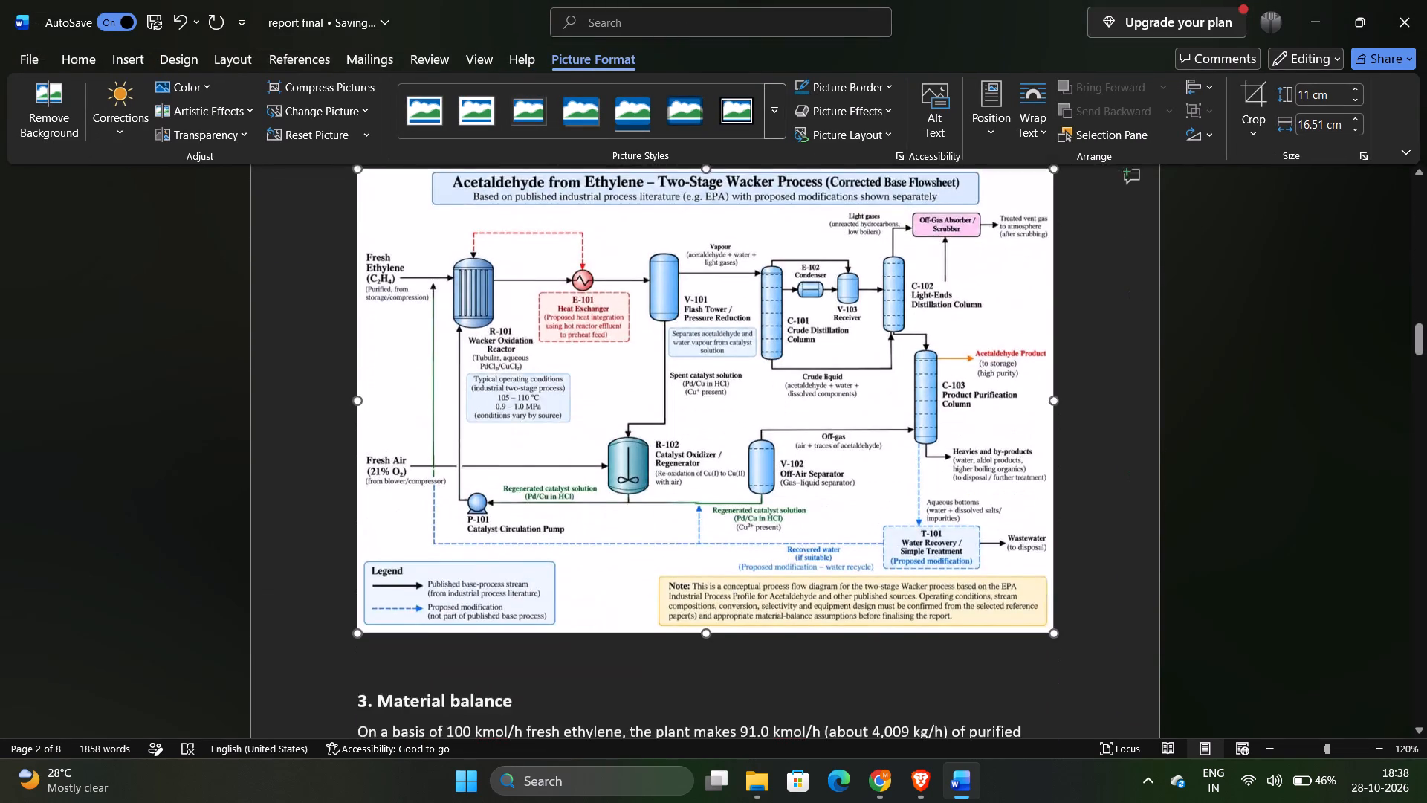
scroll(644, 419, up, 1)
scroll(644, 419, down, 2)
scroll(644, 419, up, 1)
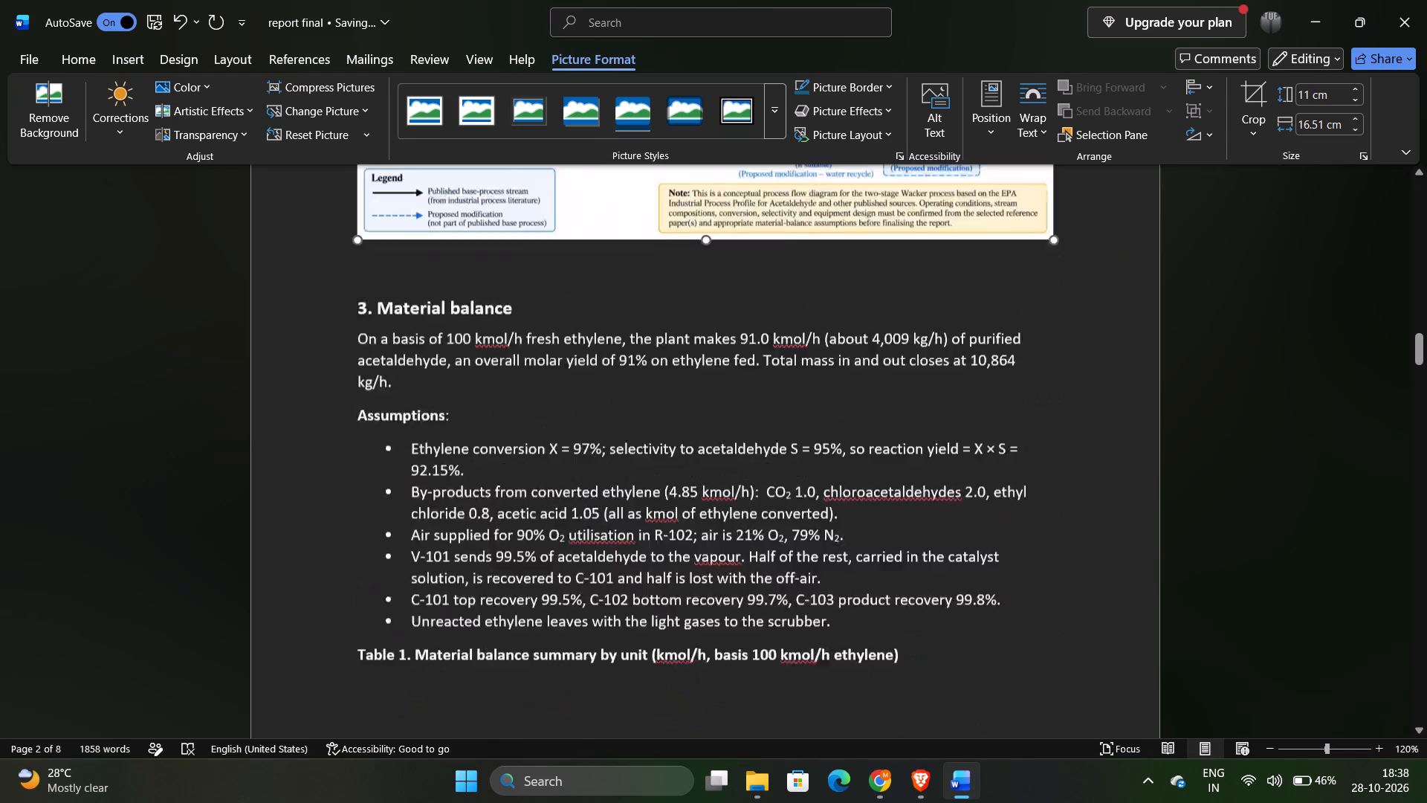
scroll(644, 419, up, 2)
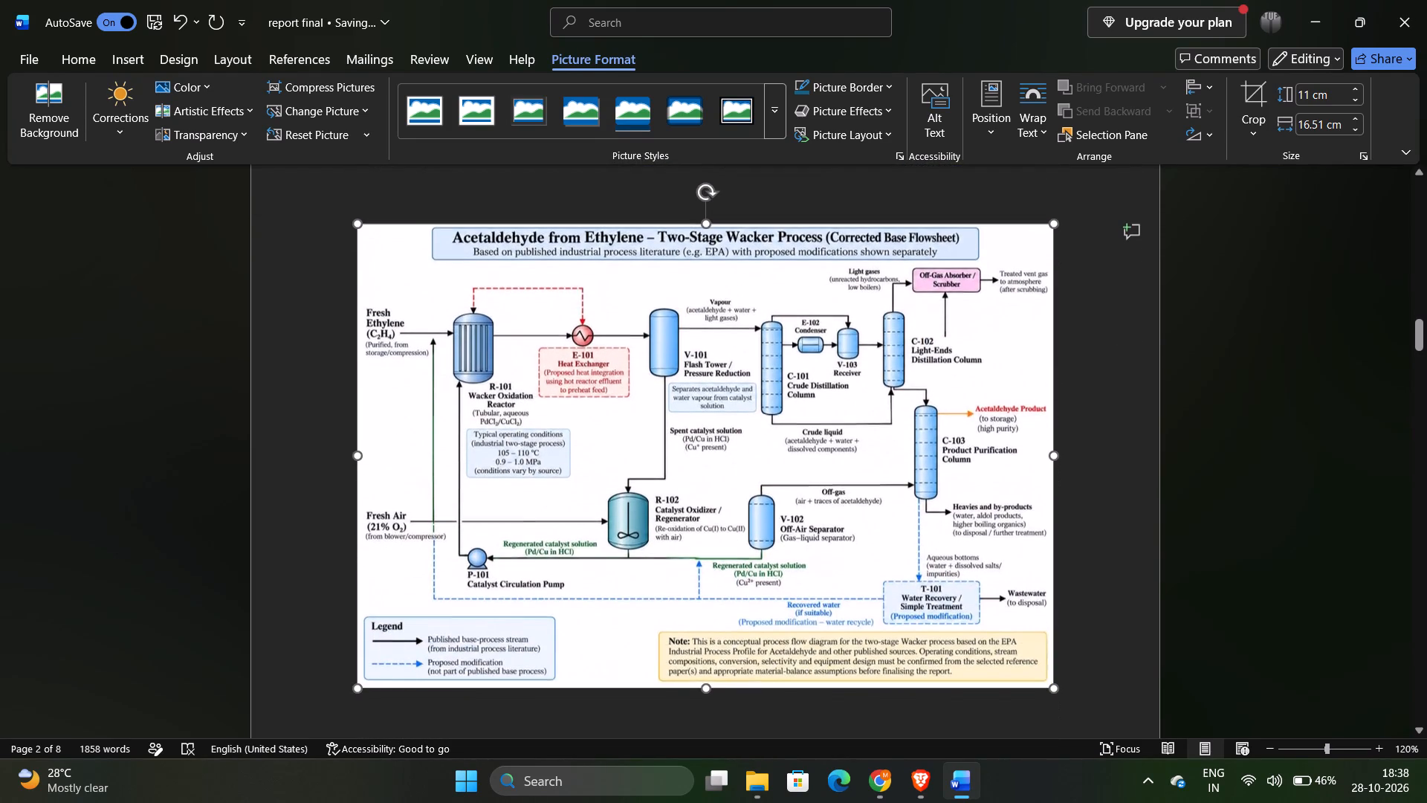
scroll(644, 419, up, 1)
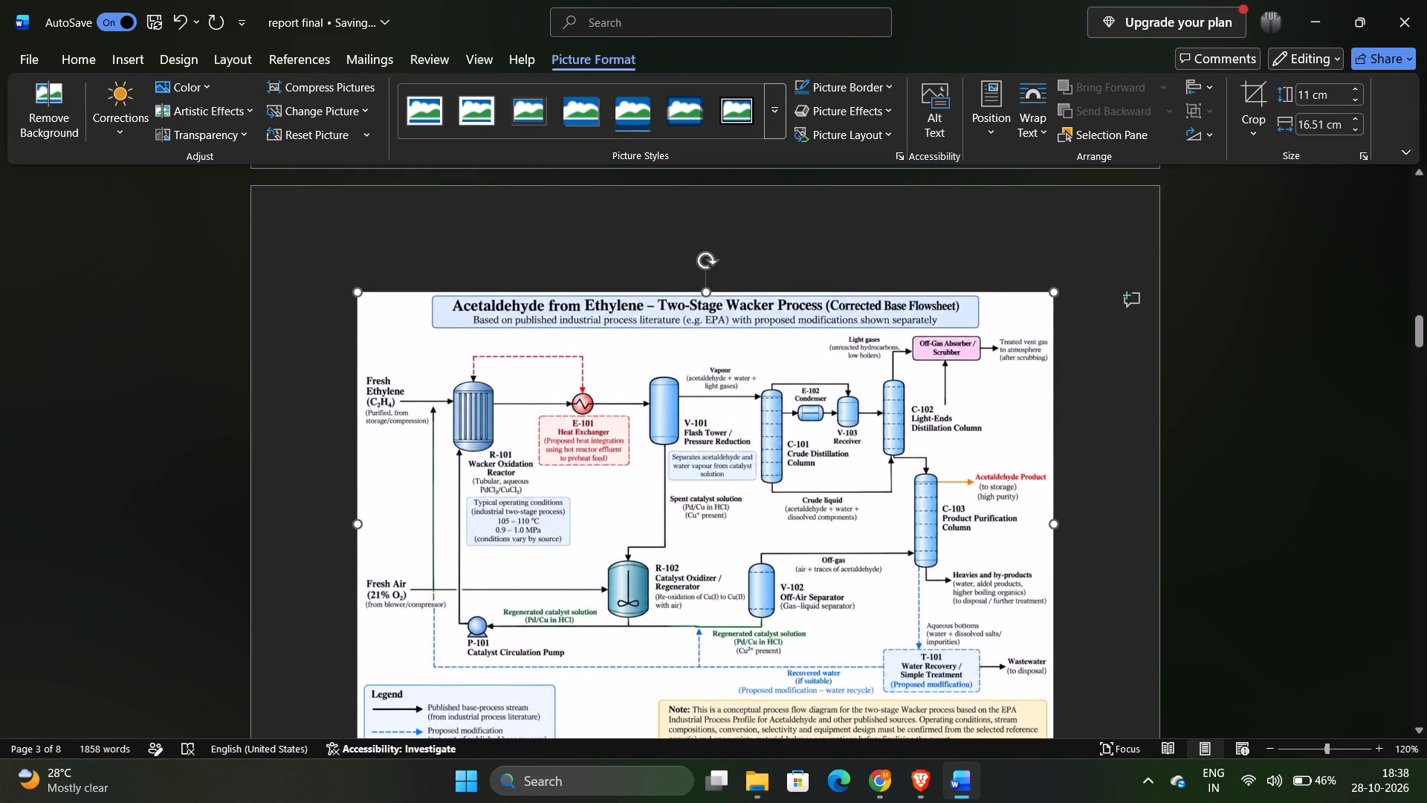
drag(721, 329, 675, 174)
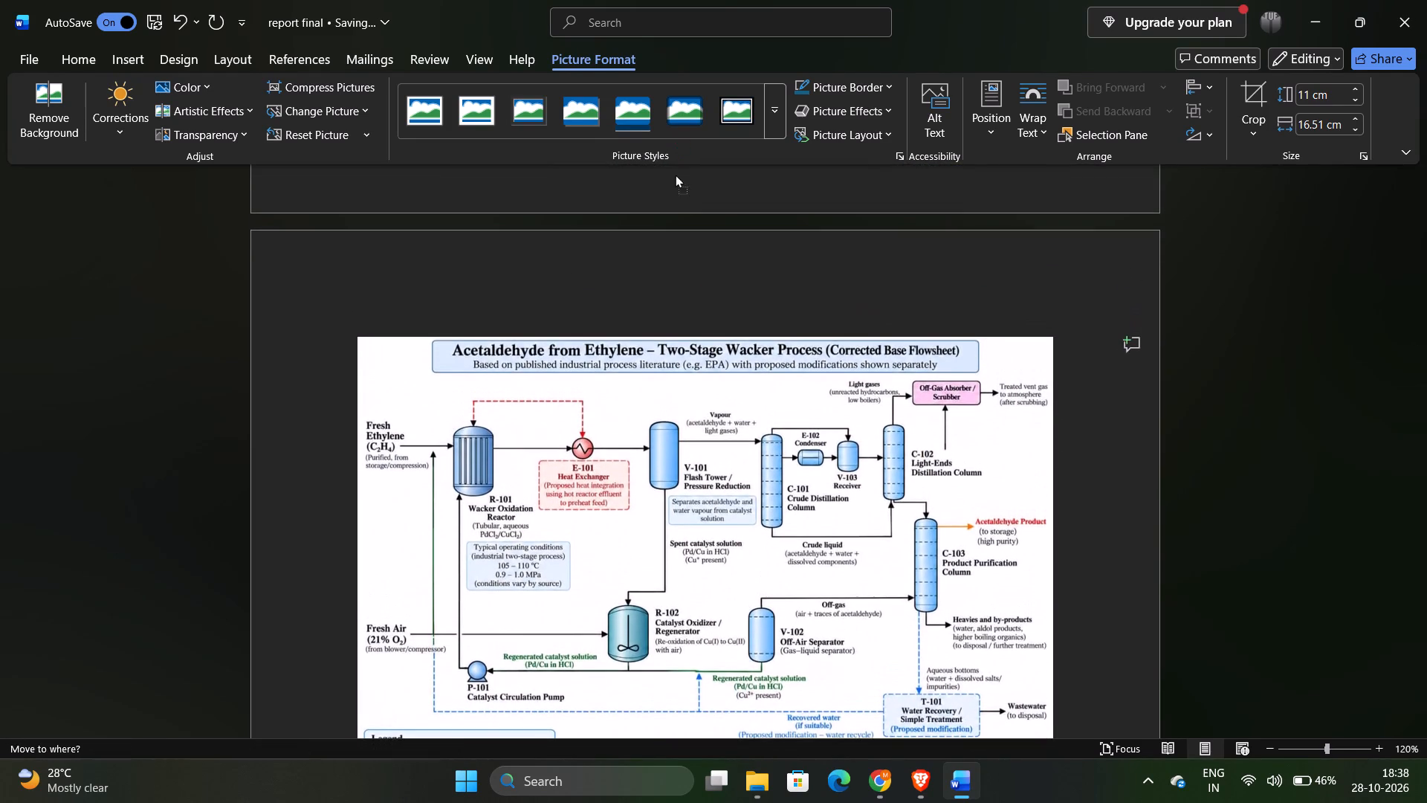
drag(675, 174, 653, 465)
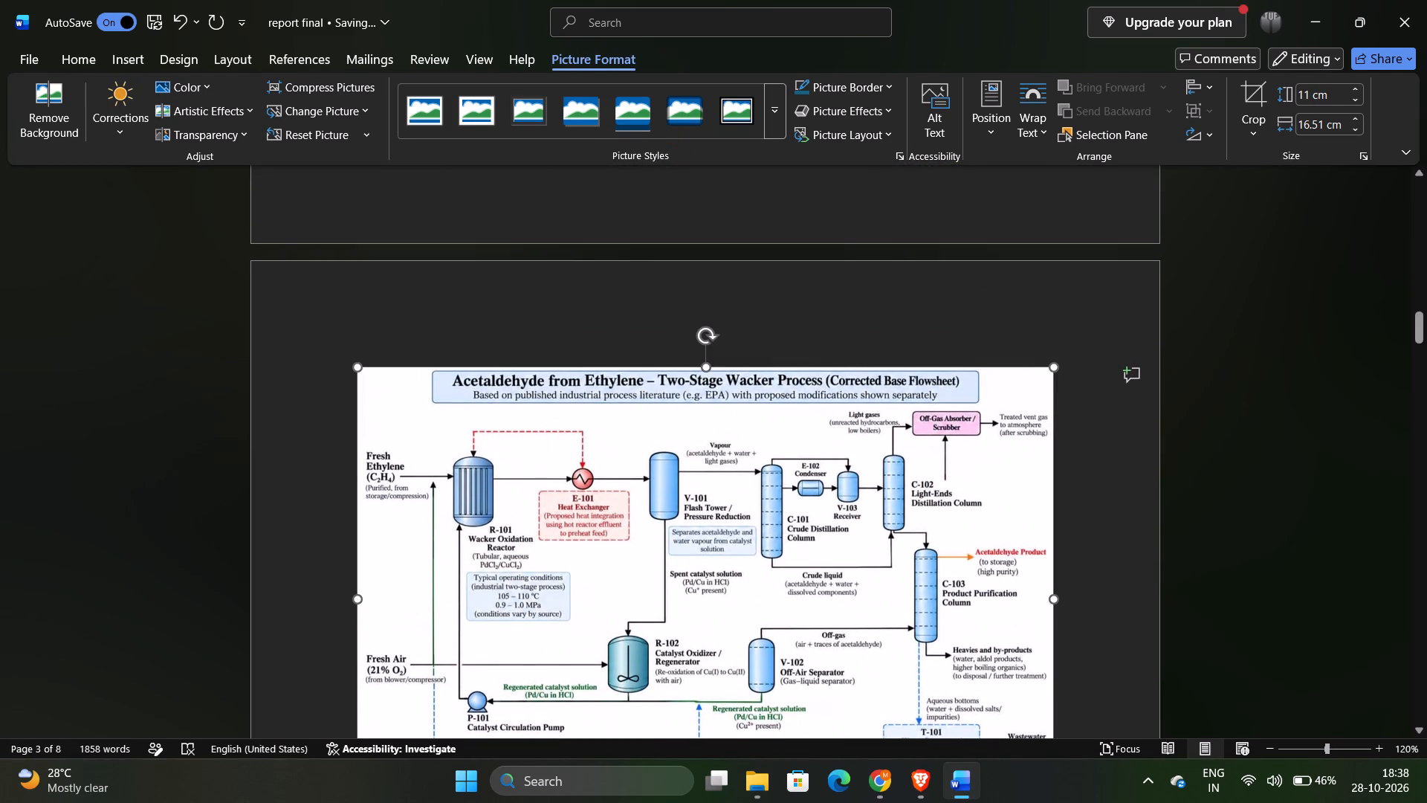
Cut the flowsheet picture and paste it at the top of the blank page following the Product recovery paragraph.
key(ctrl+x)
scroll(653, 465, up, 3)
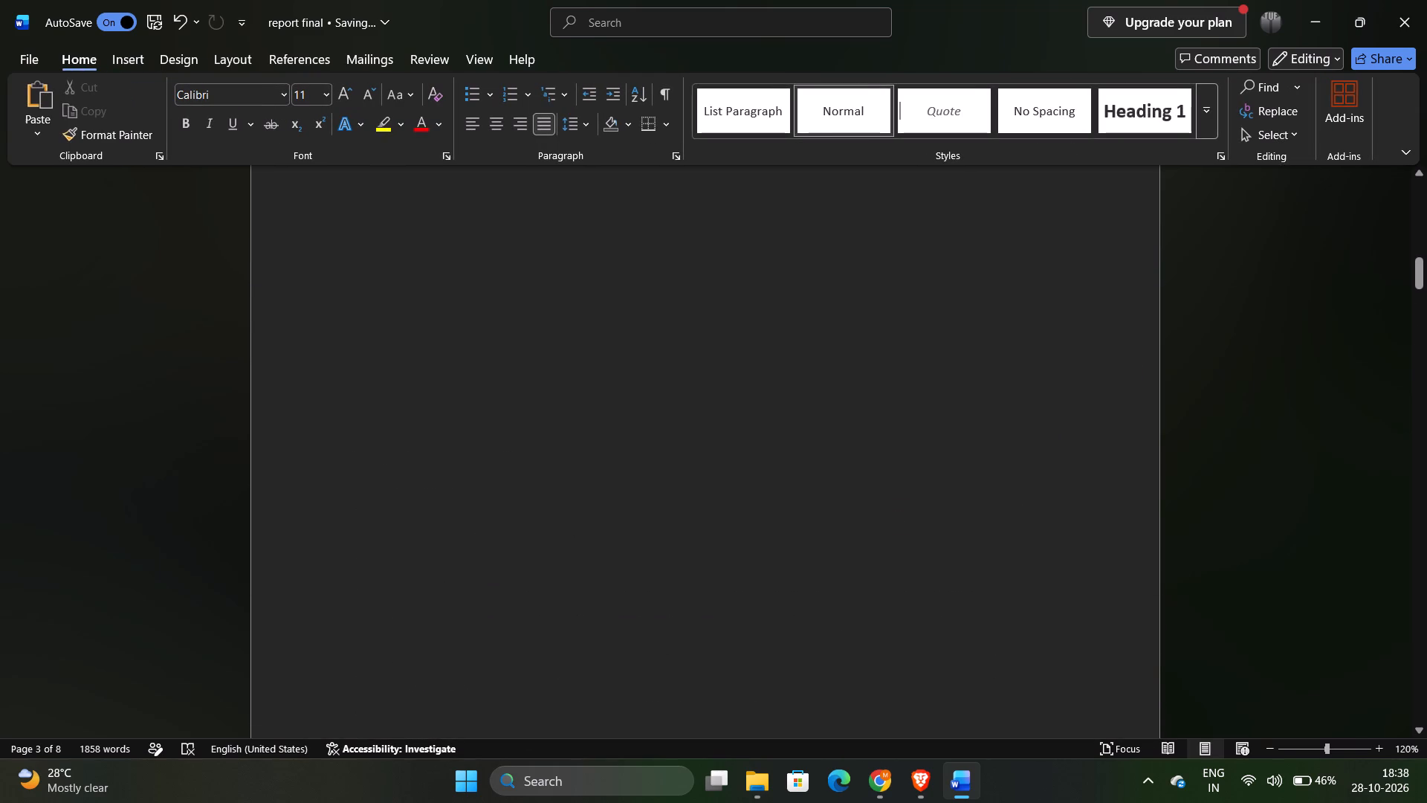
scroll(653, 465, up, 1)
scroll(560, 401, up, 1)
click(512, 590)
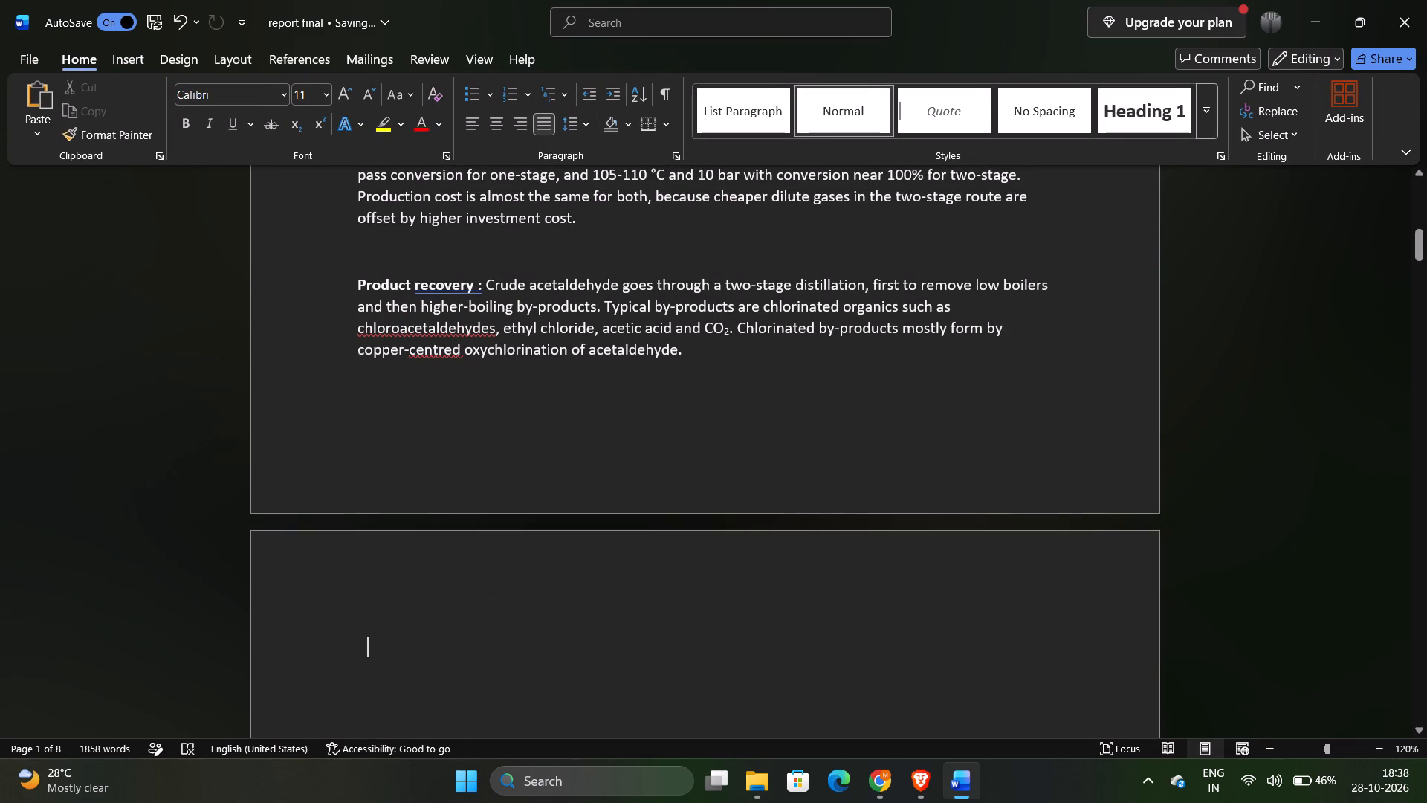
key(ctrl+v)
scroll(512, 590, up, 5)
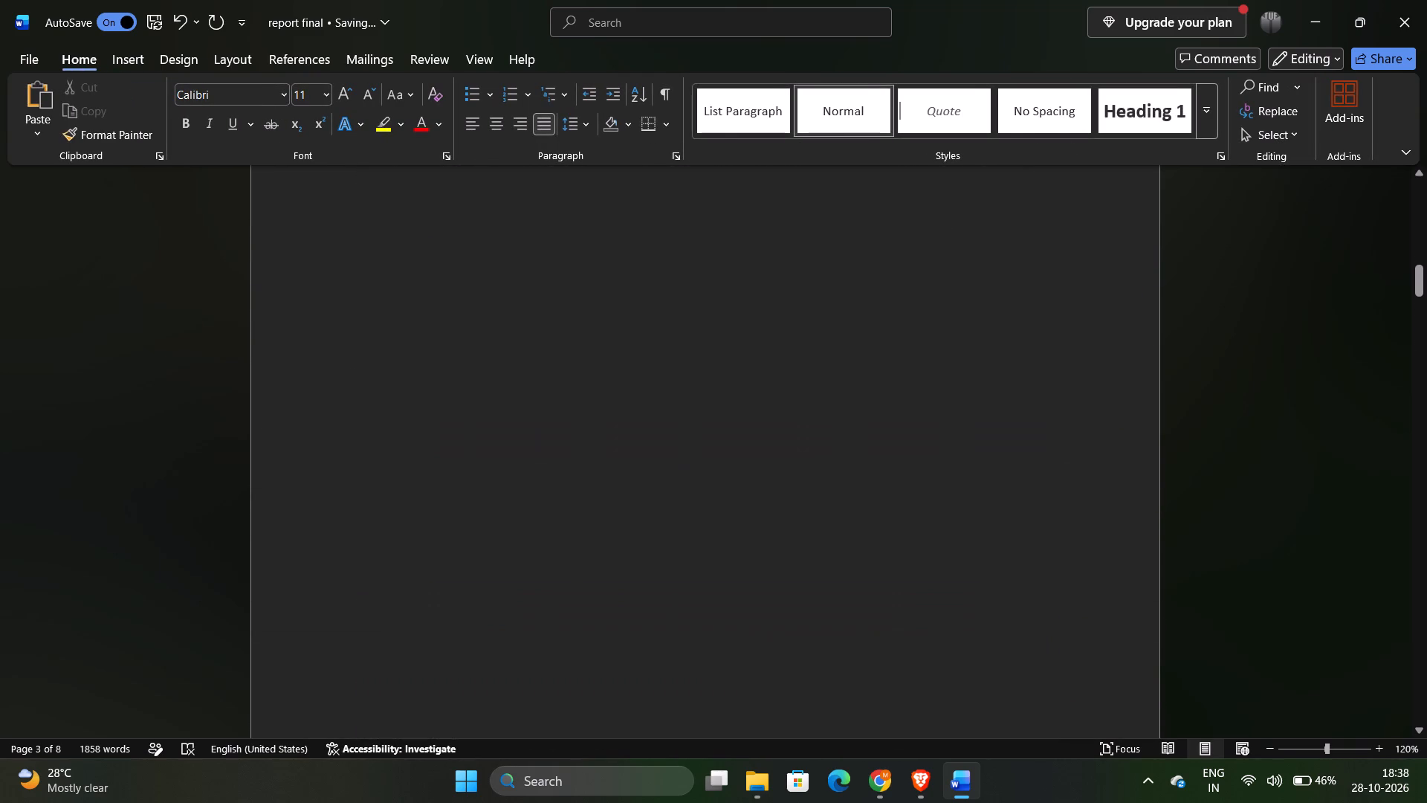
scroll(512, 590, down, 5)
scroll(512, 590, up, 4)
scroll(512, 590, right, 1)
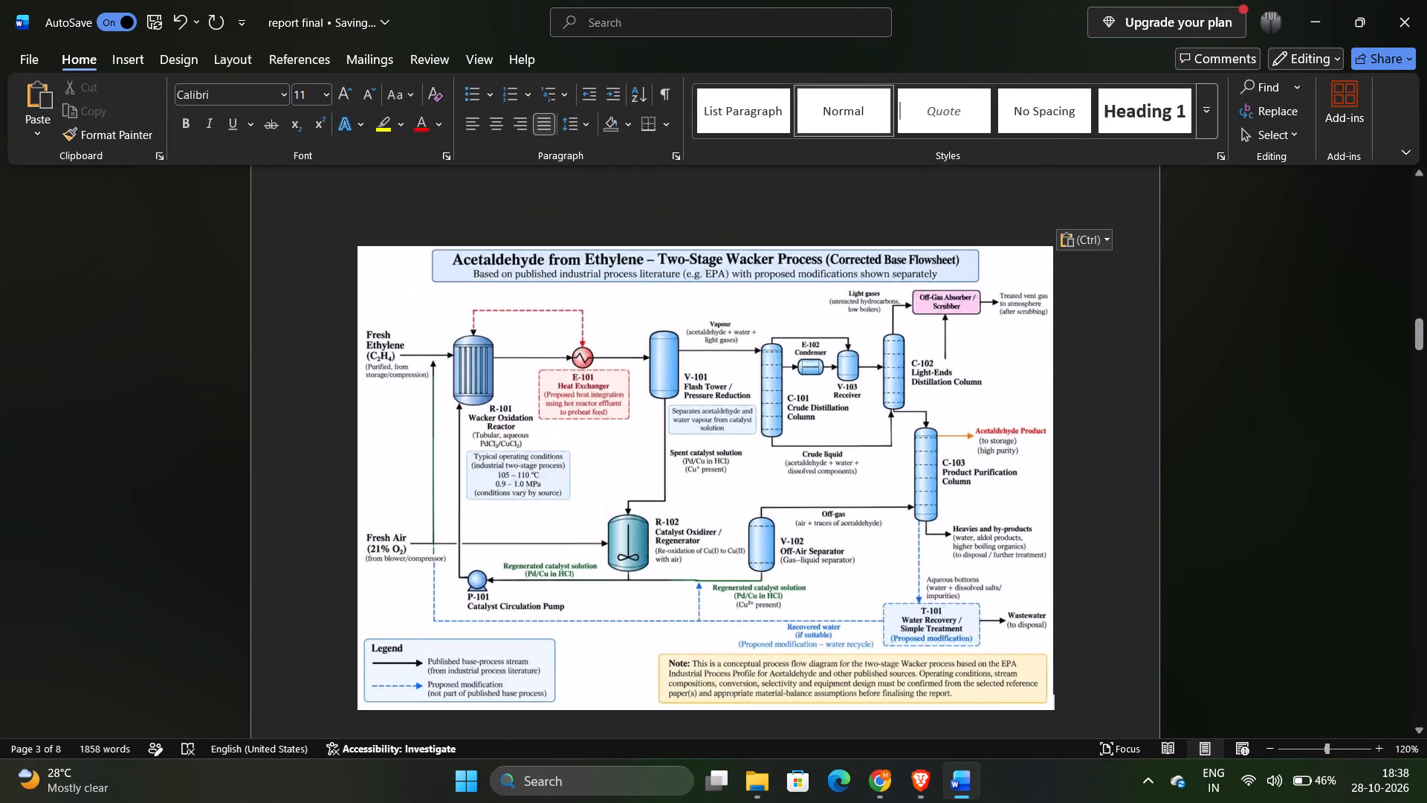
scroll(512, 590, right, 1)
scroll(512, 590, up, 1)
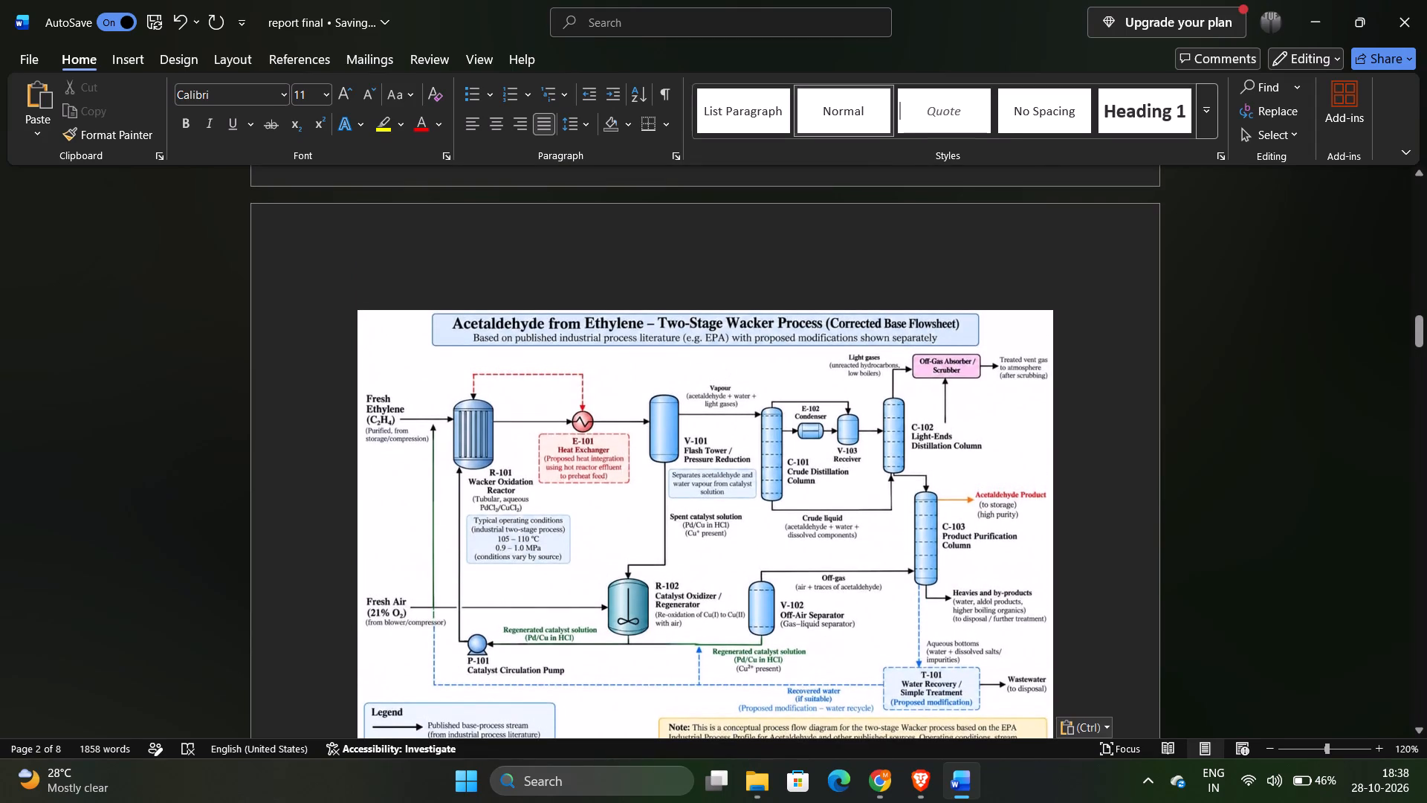
Move the flowsheet picture up to the page right after Product recovery, removing the extra page break ahead of it.
key(ctrl+x)
click(512, 590)
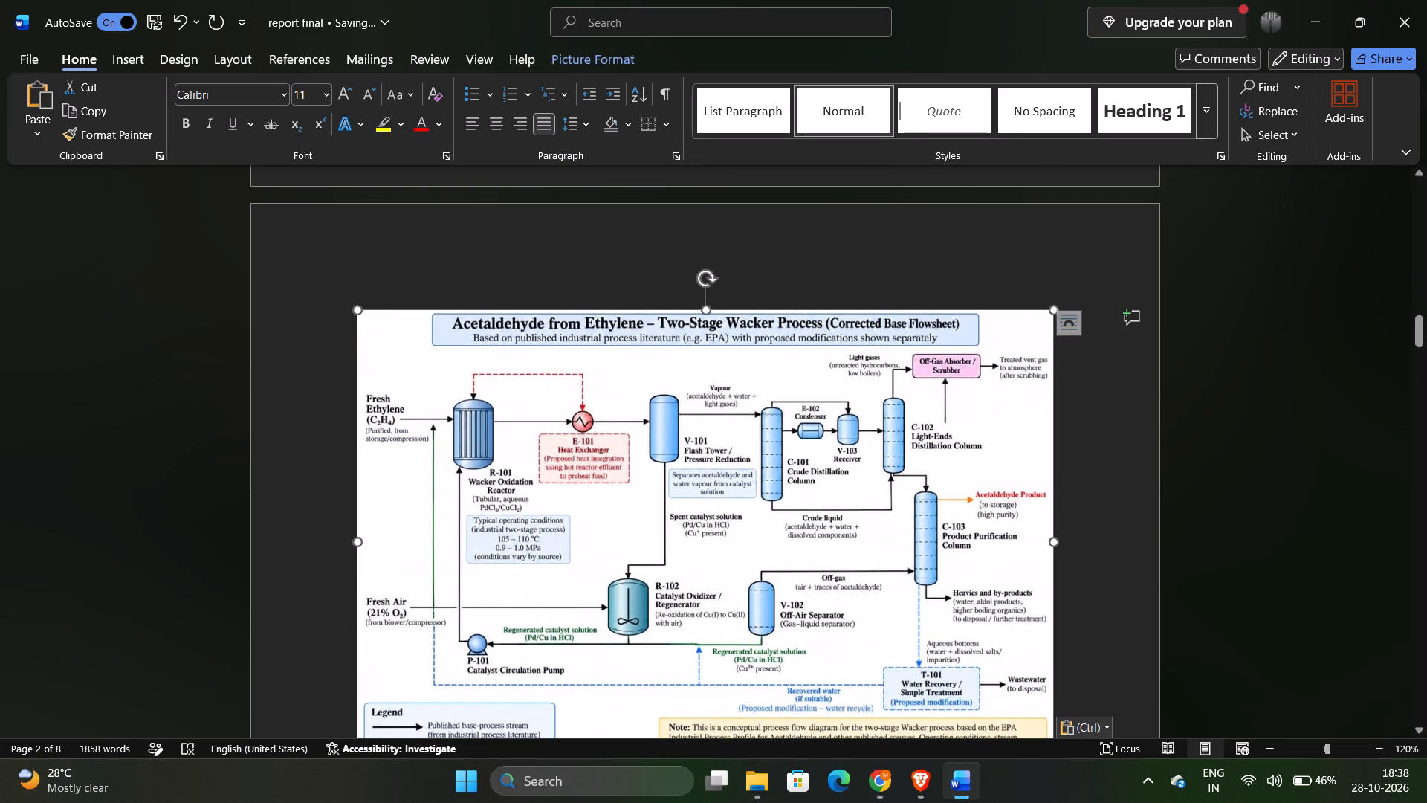
key(ctrl+x)
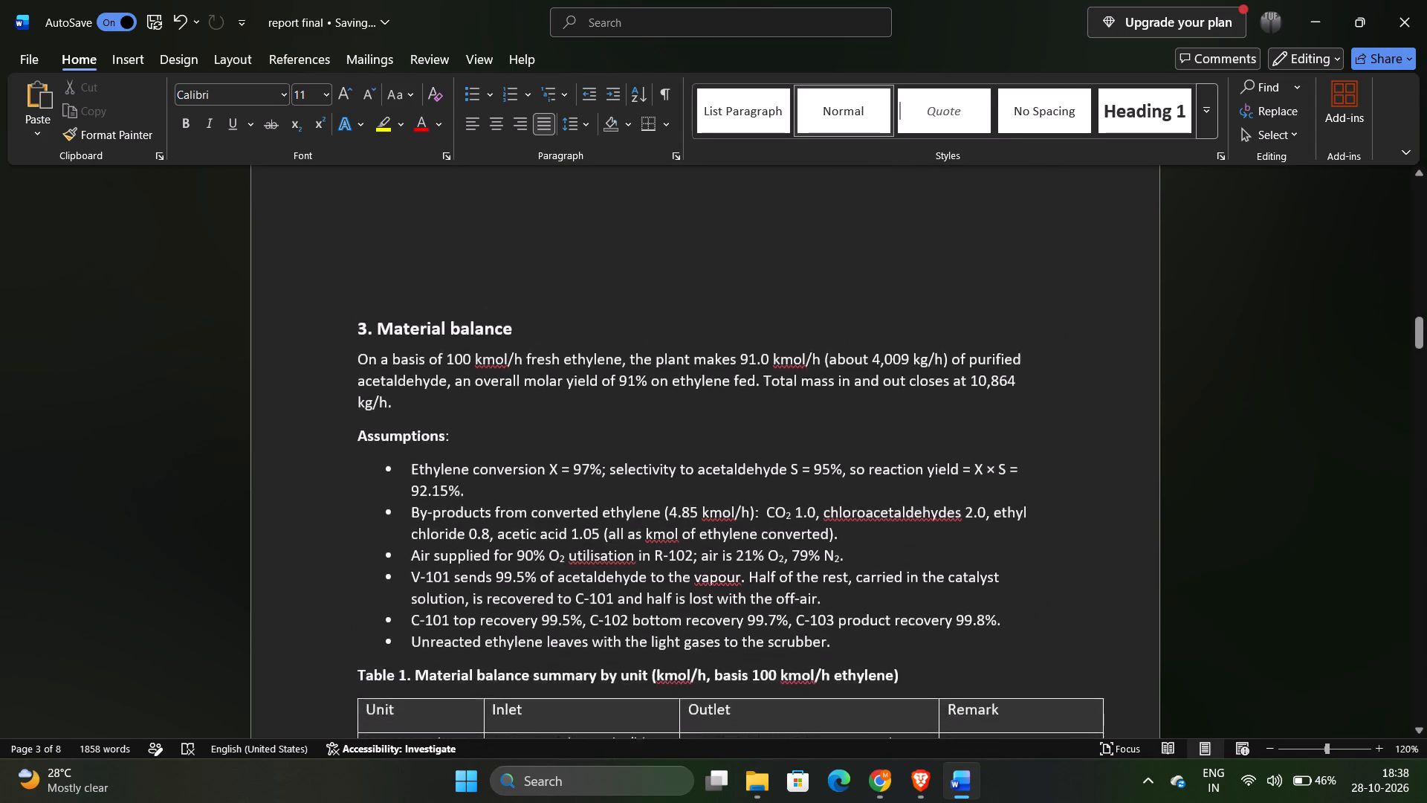
key(BackSpace)
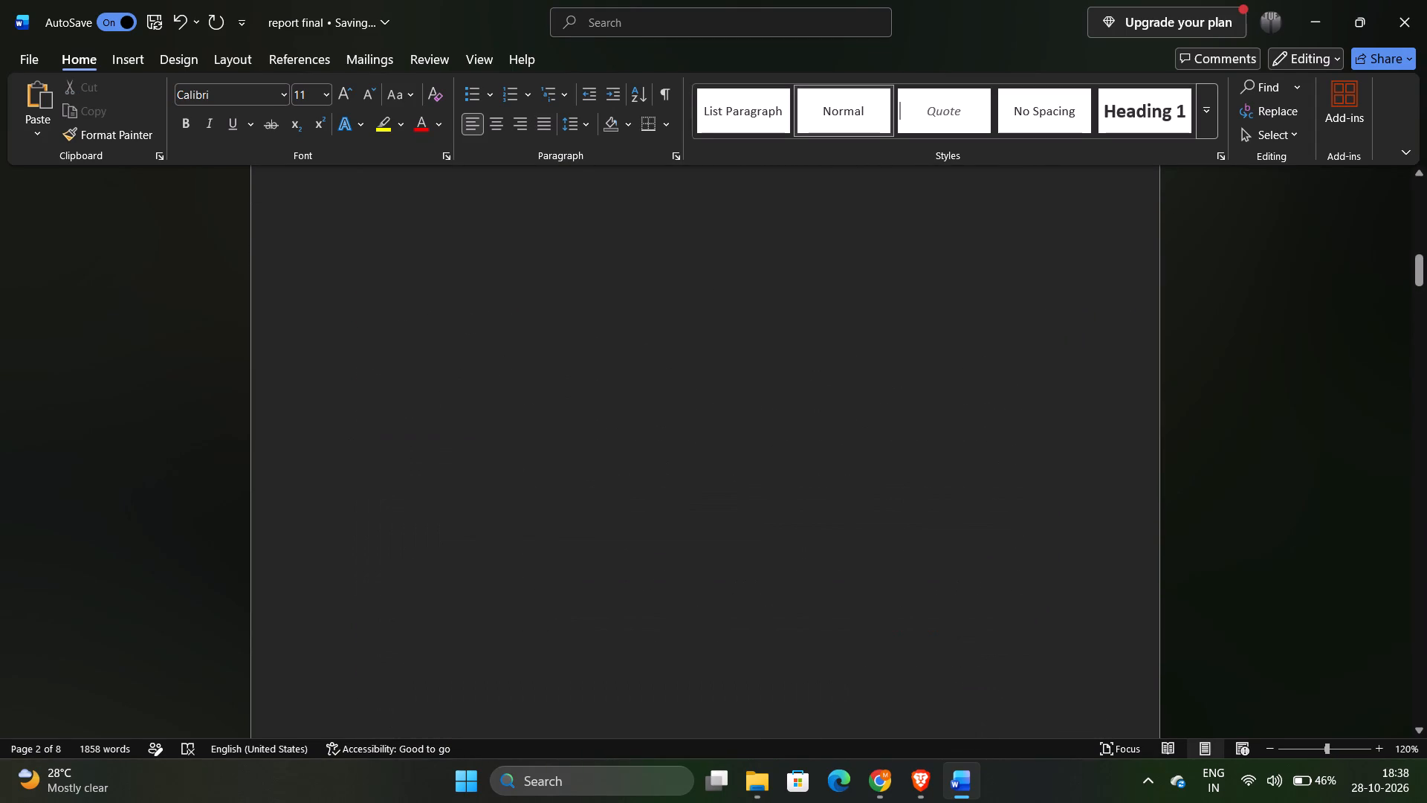
key(ctrl+v)
Check the flowsheet picture's placement on its page, between the Product recovery paragraph and the Material balance heading.
scroll(453, 483, up, 1)
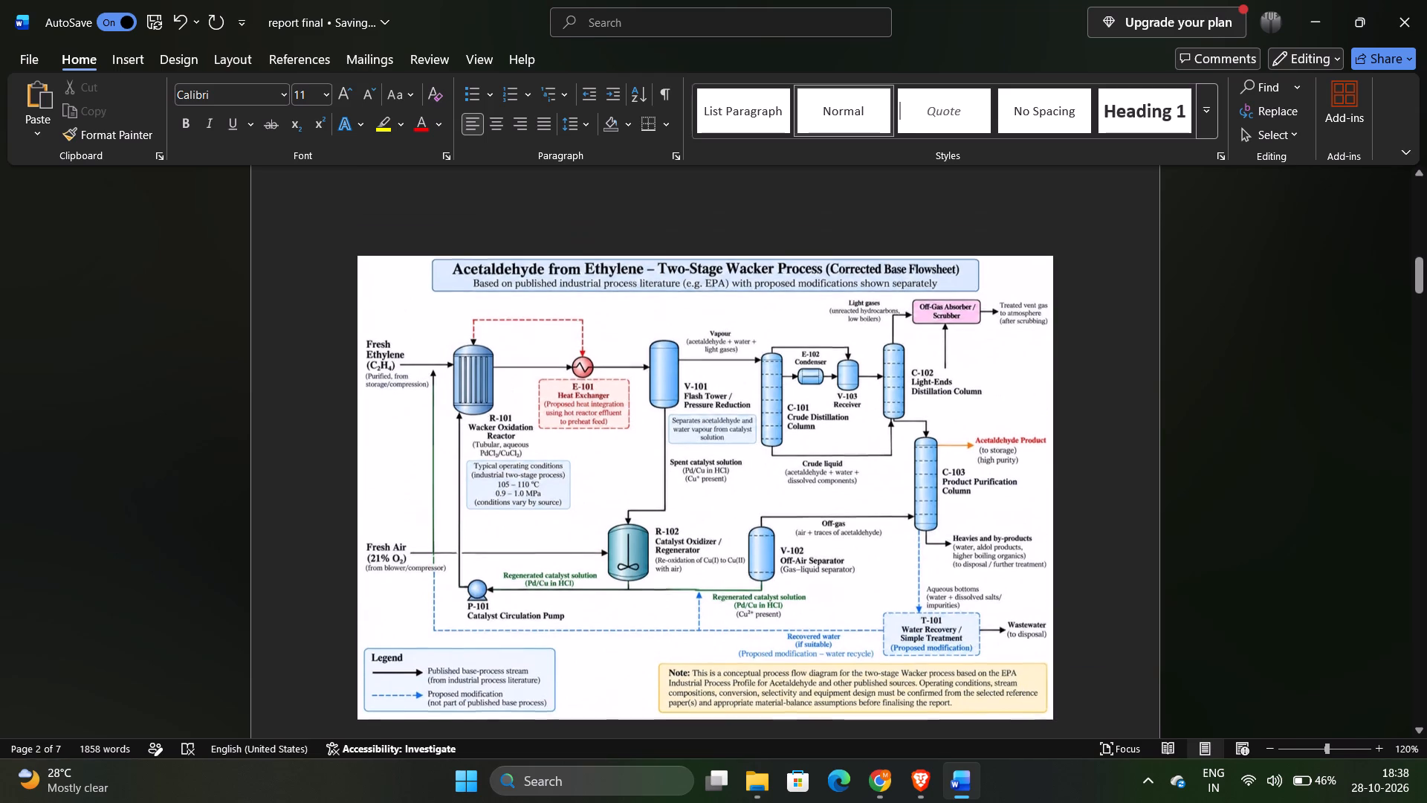
scroll(453, 483, up, 3)
scroll(453, 483, down, 2)
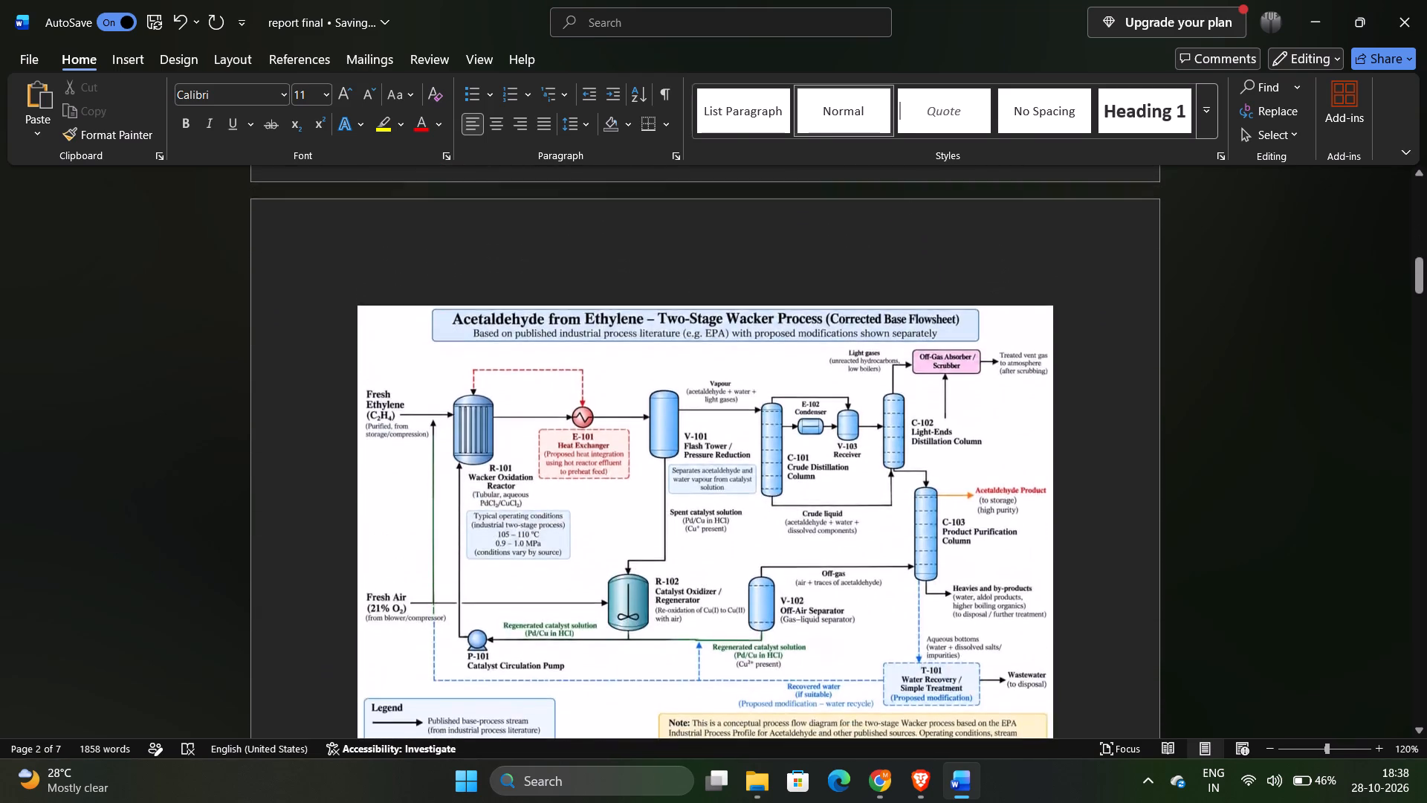
scroll(453, 483, down, 2)
scroll(453, 483, up, 4)
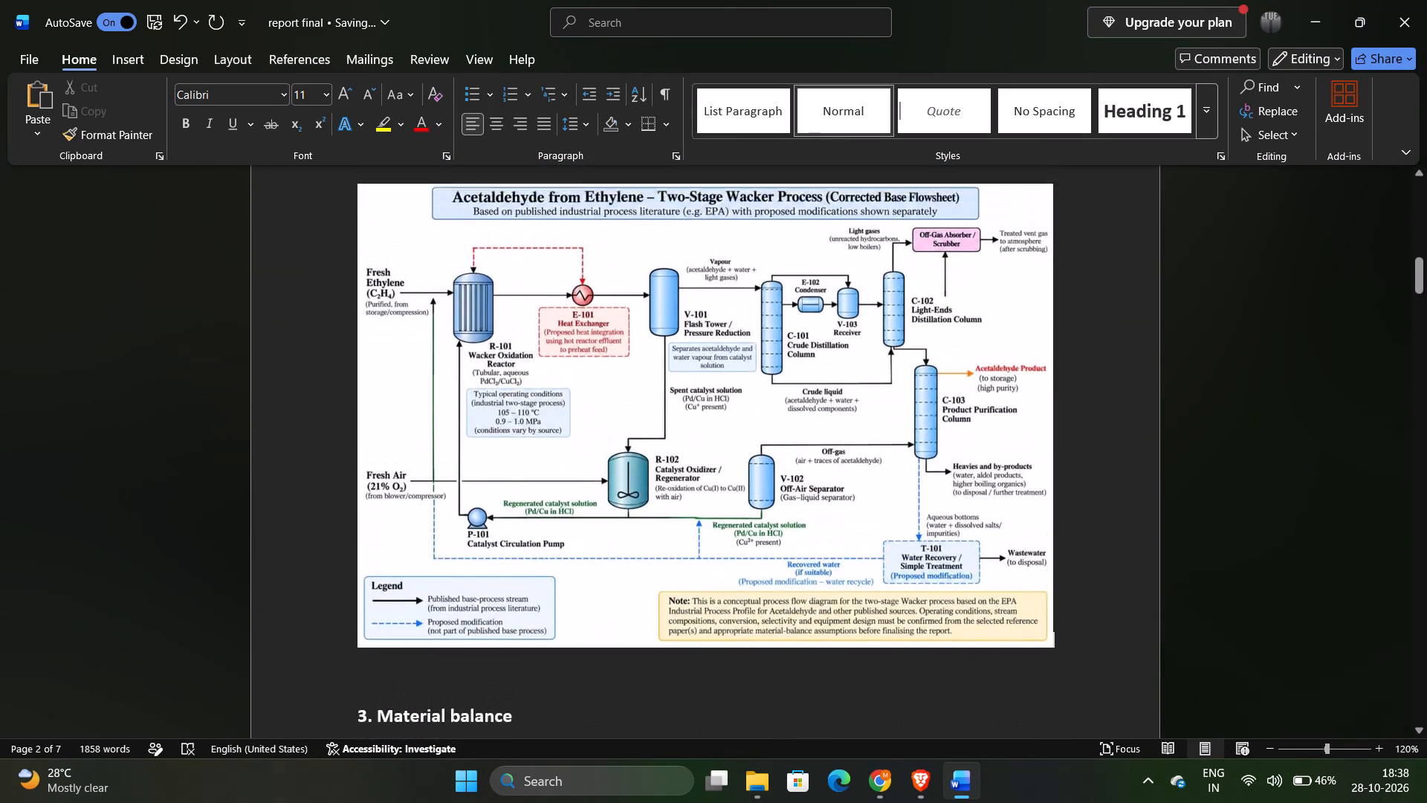
scroll(453, 483, up, 1)
Enter the heading "Flowsheet" in the page header above the flowsheet picture.
click(451, 345)
double_click(451, 345)
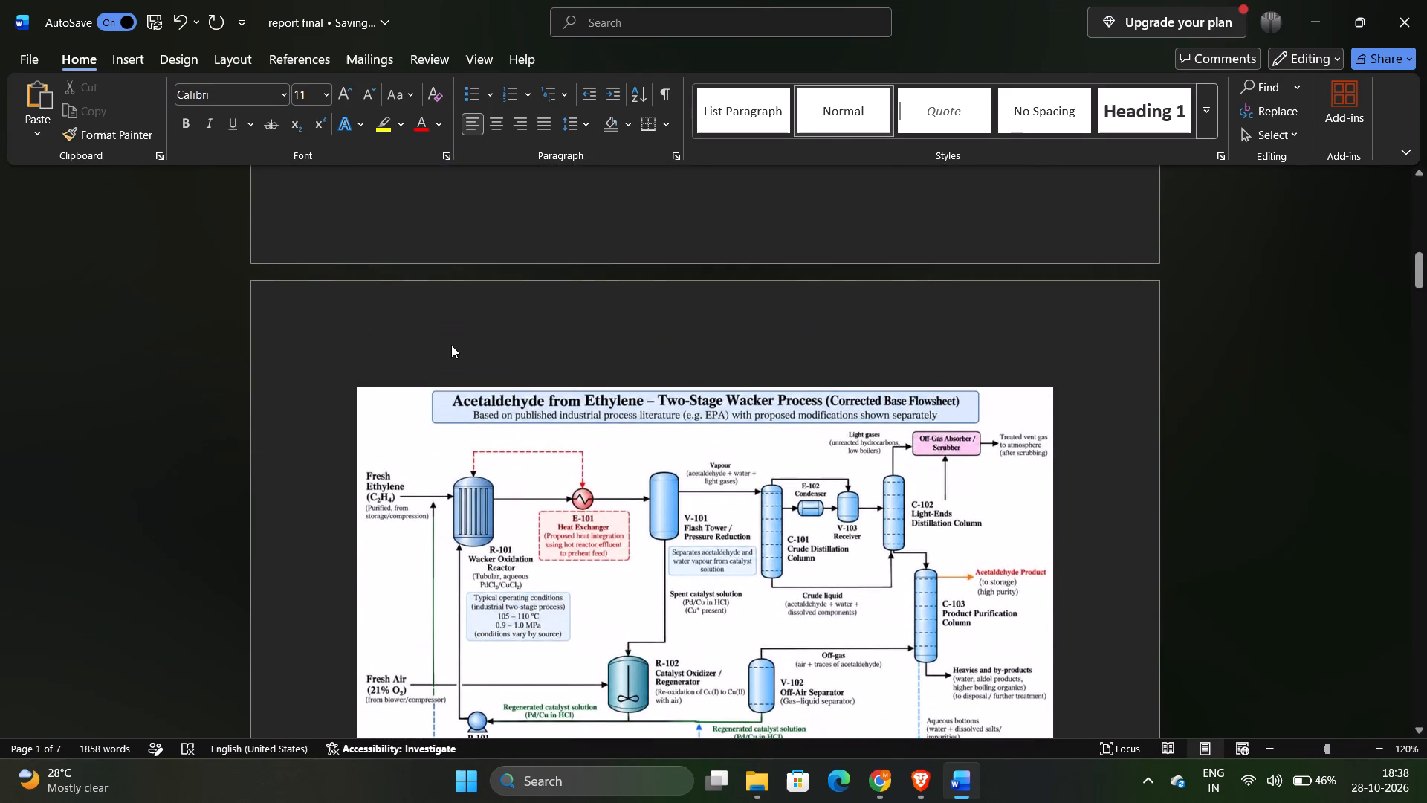
click(343, 425)
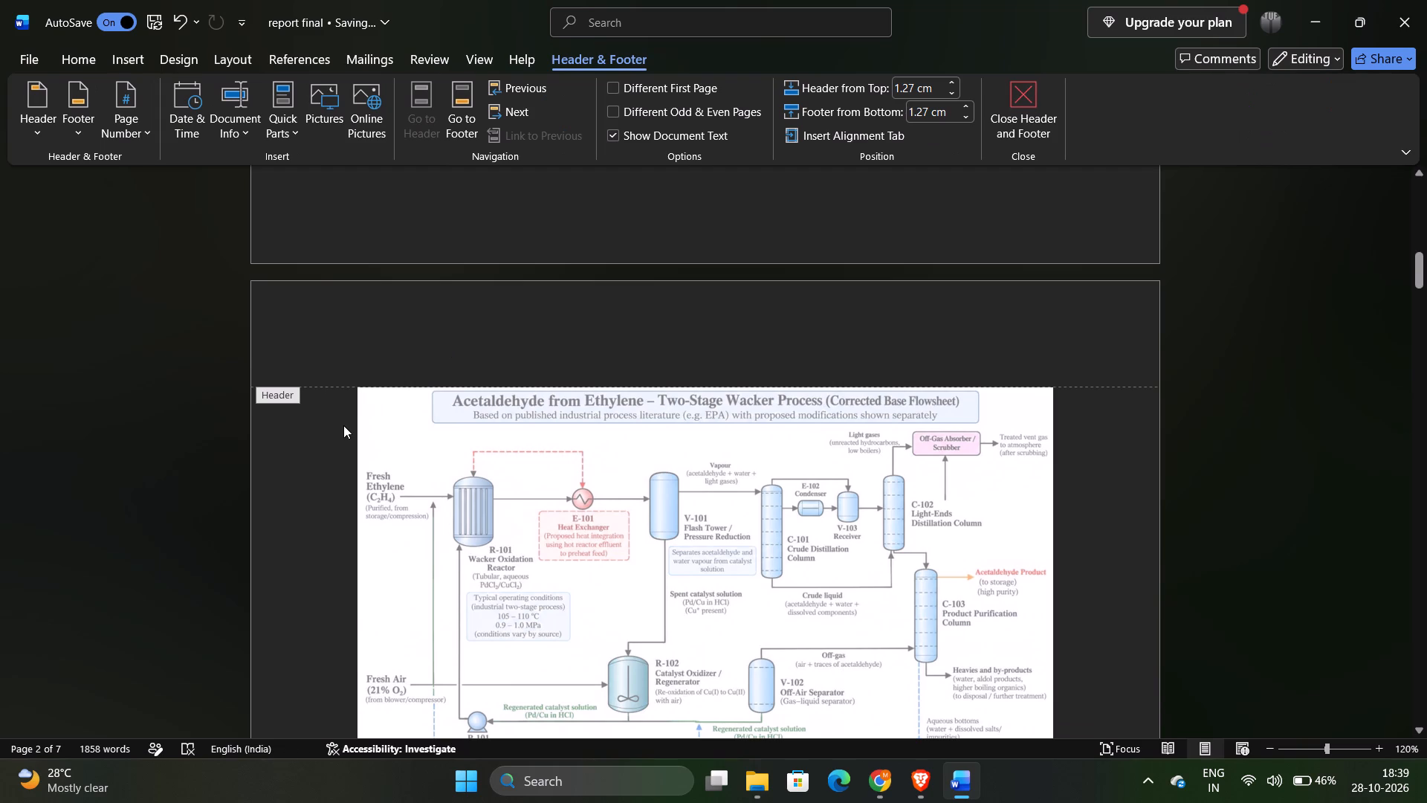
click(343, 425)
text(FL)
key(BackSpace)
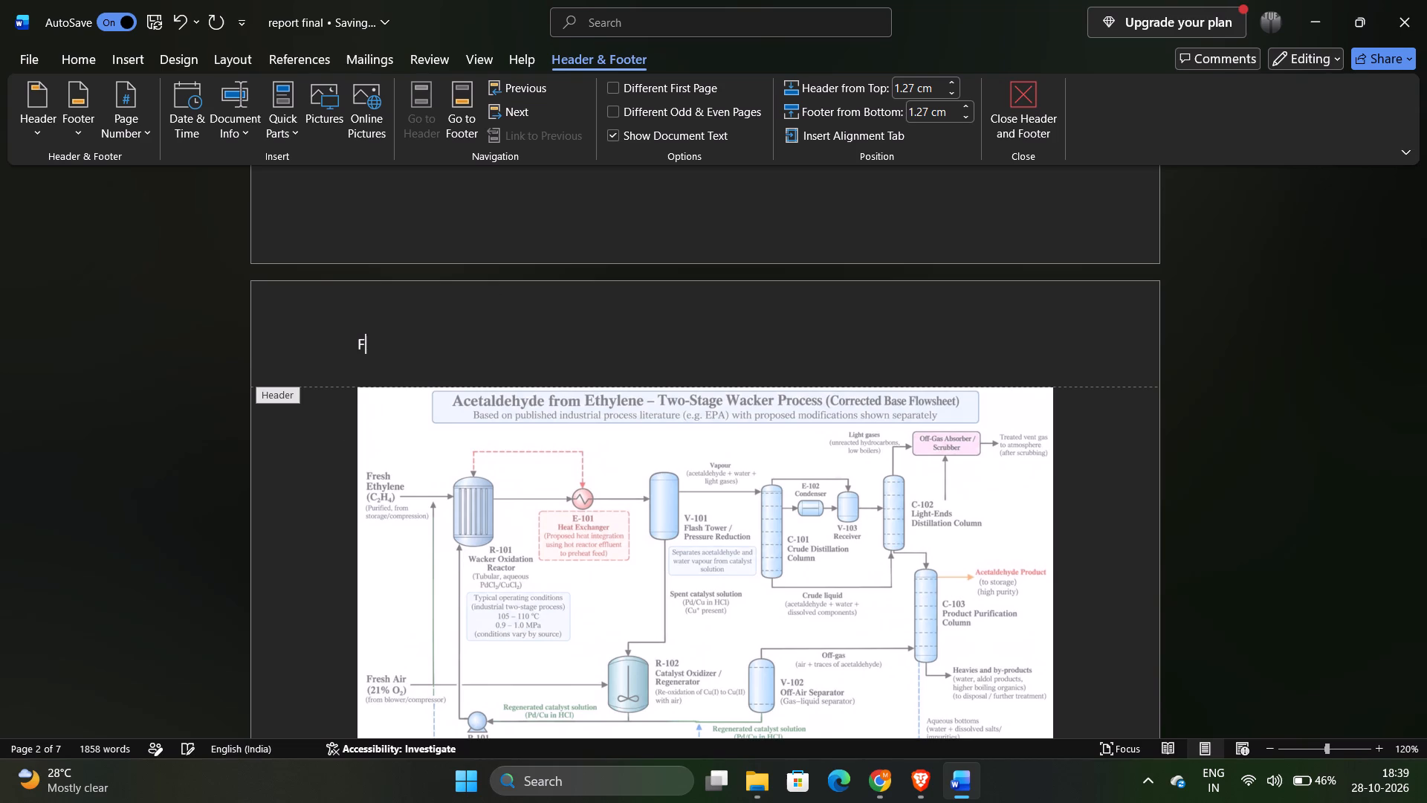
text(lowshhet)
key(Left)
key(Left)
key(Left)
key(Right)
key(BackSpace)
key(e)
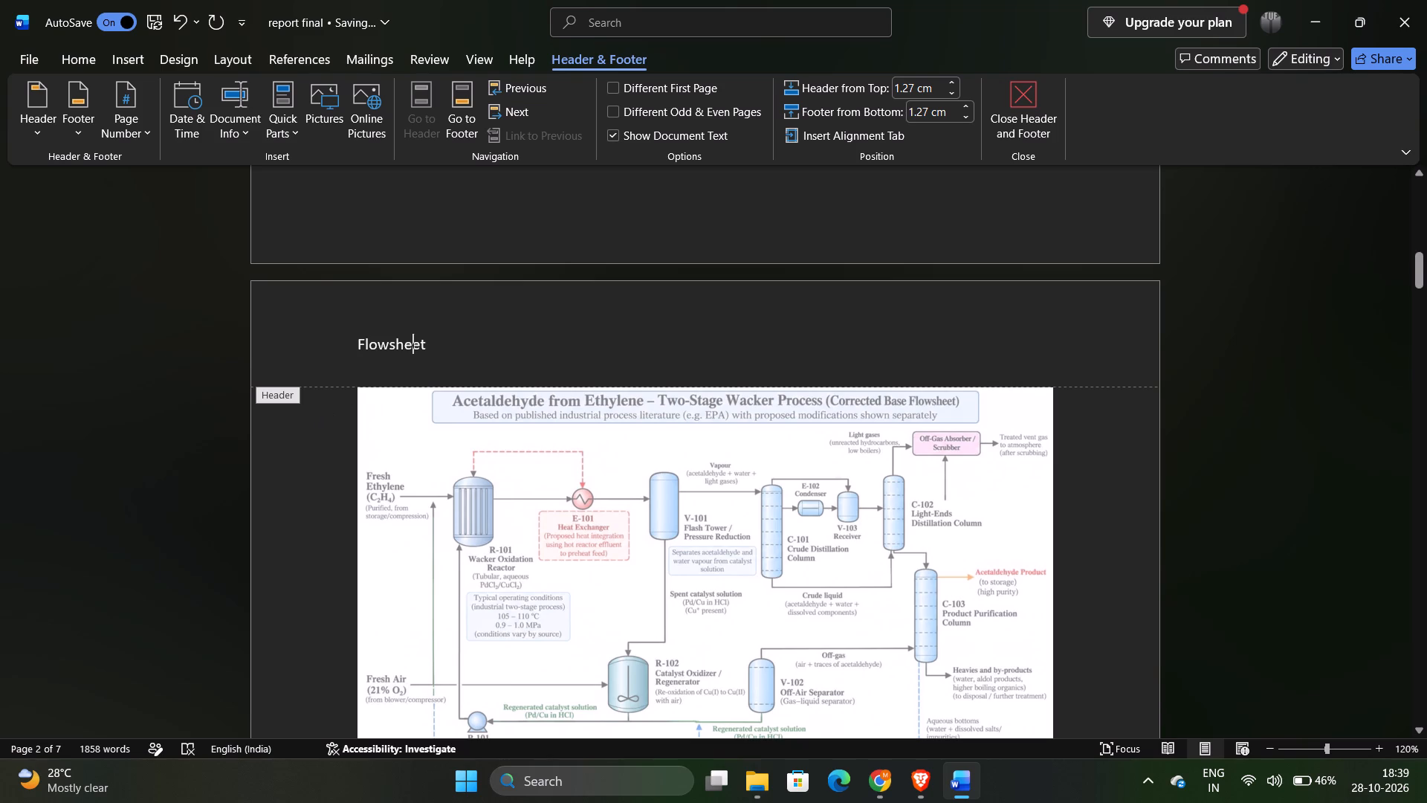
Make the Flowsheet heading bold and set its font size to 14.
key(ctrl+b)
double_click(419, 339)
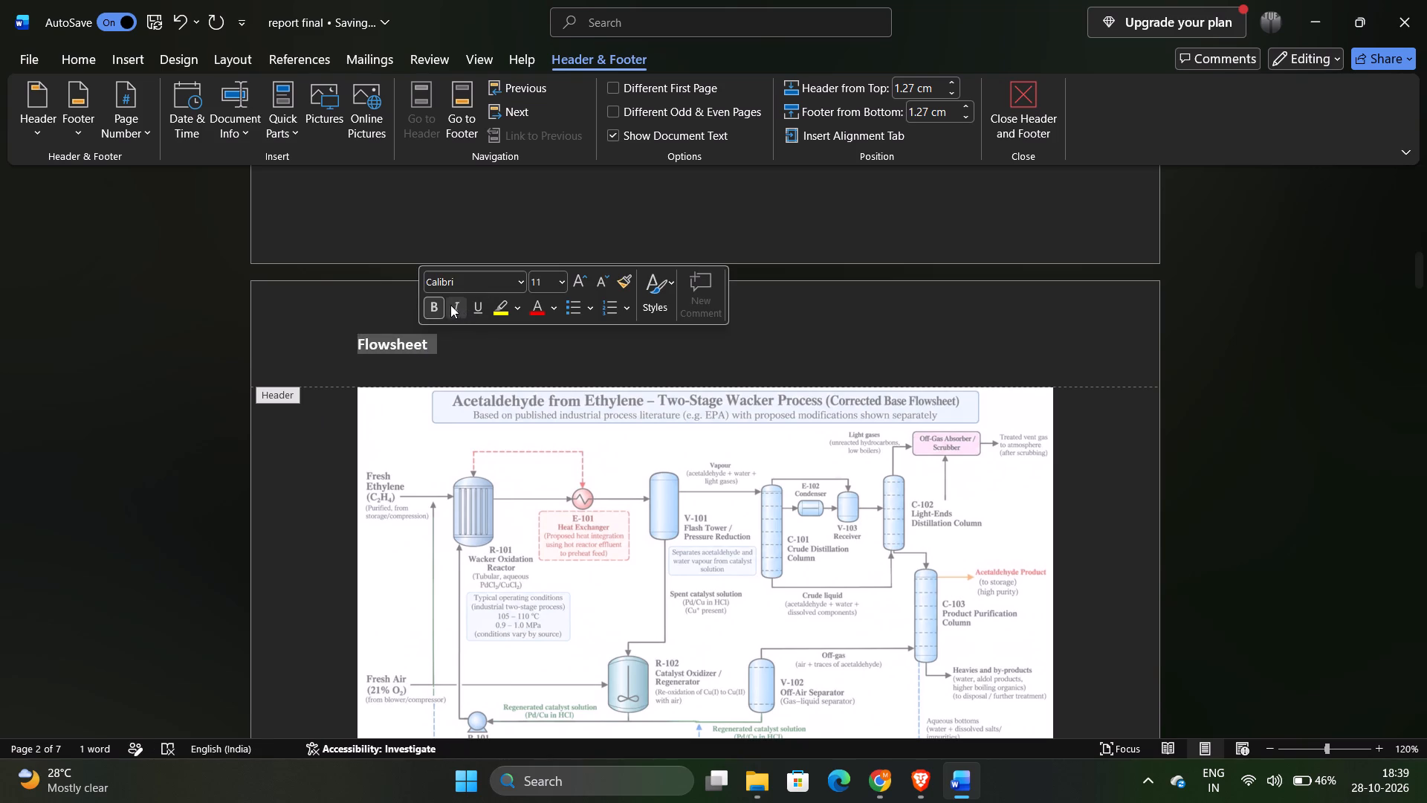
click(514, 283)
click(559, 283)
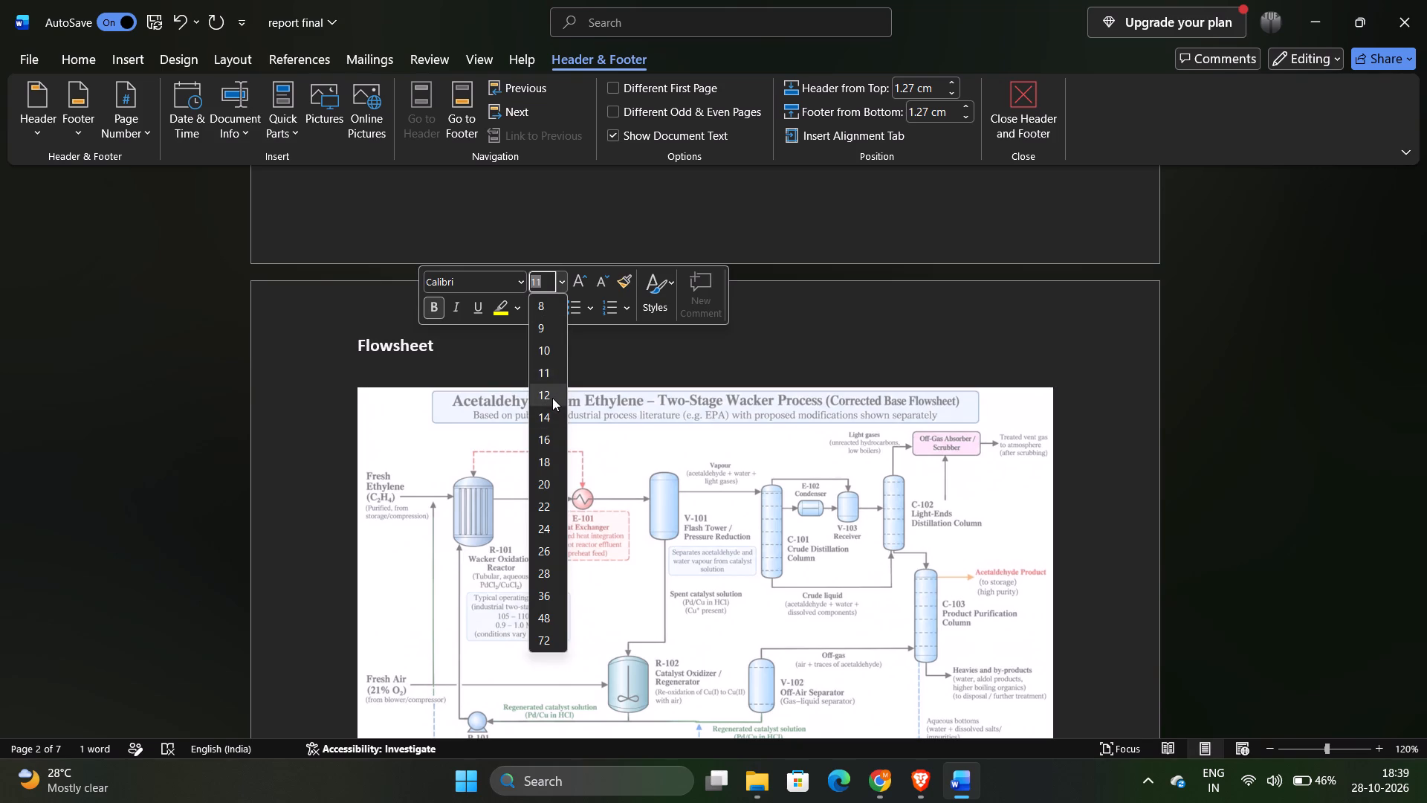
click(555, 417)
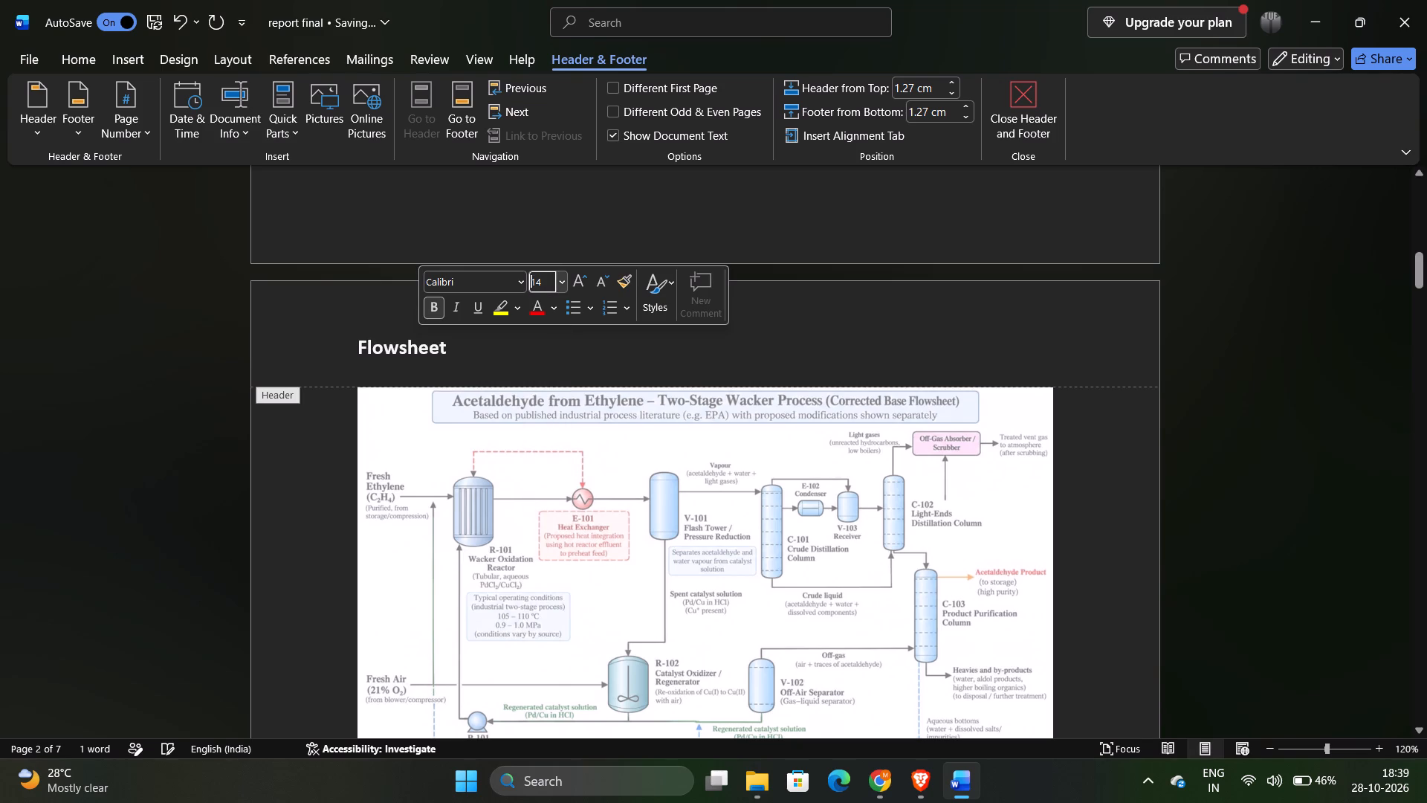
Number the Flowsheet heading as "2.", after trying a bullet in front of it and removing it.
click(575, 303)
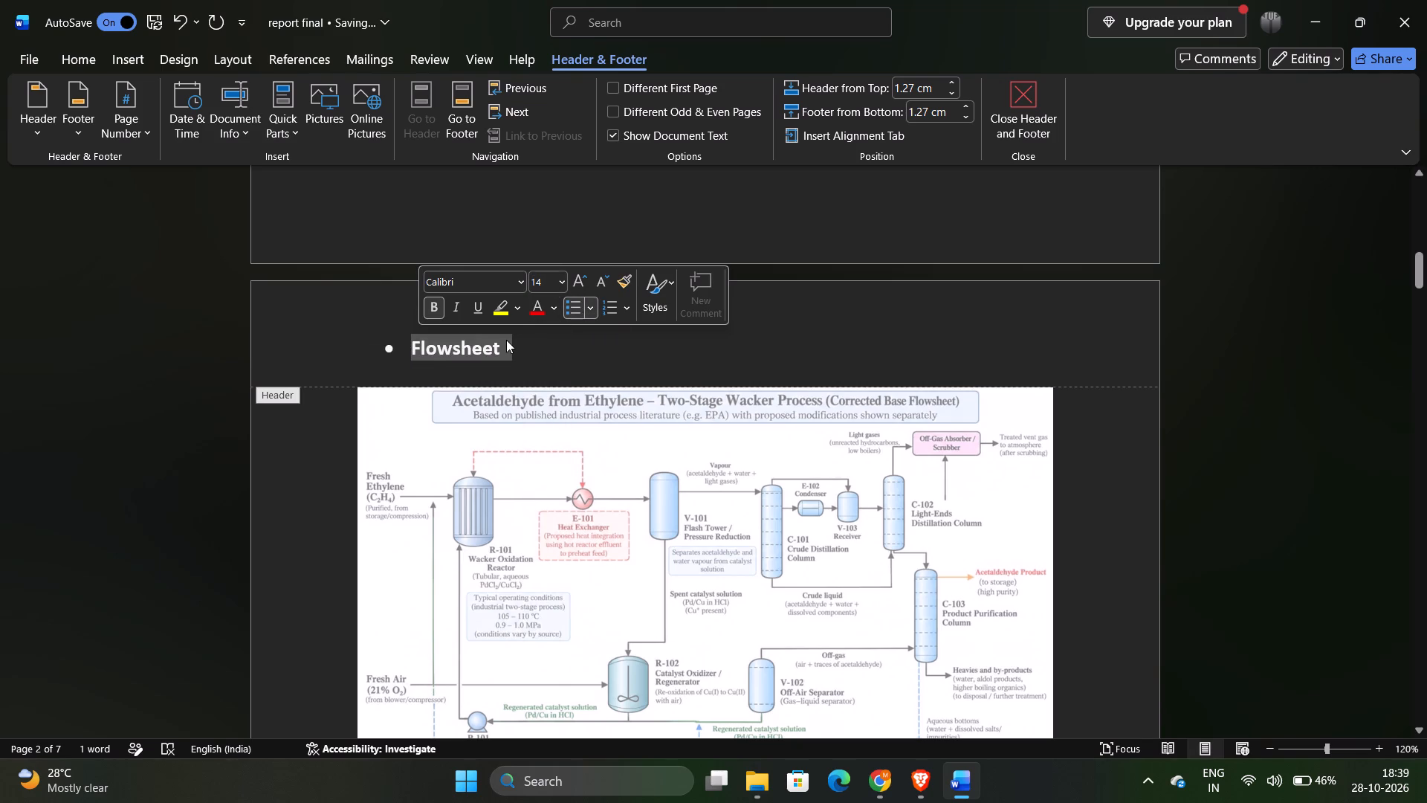
click(525, 352)
scroll(525, 352, up, 3)
scroll(525, 352, down, 2)
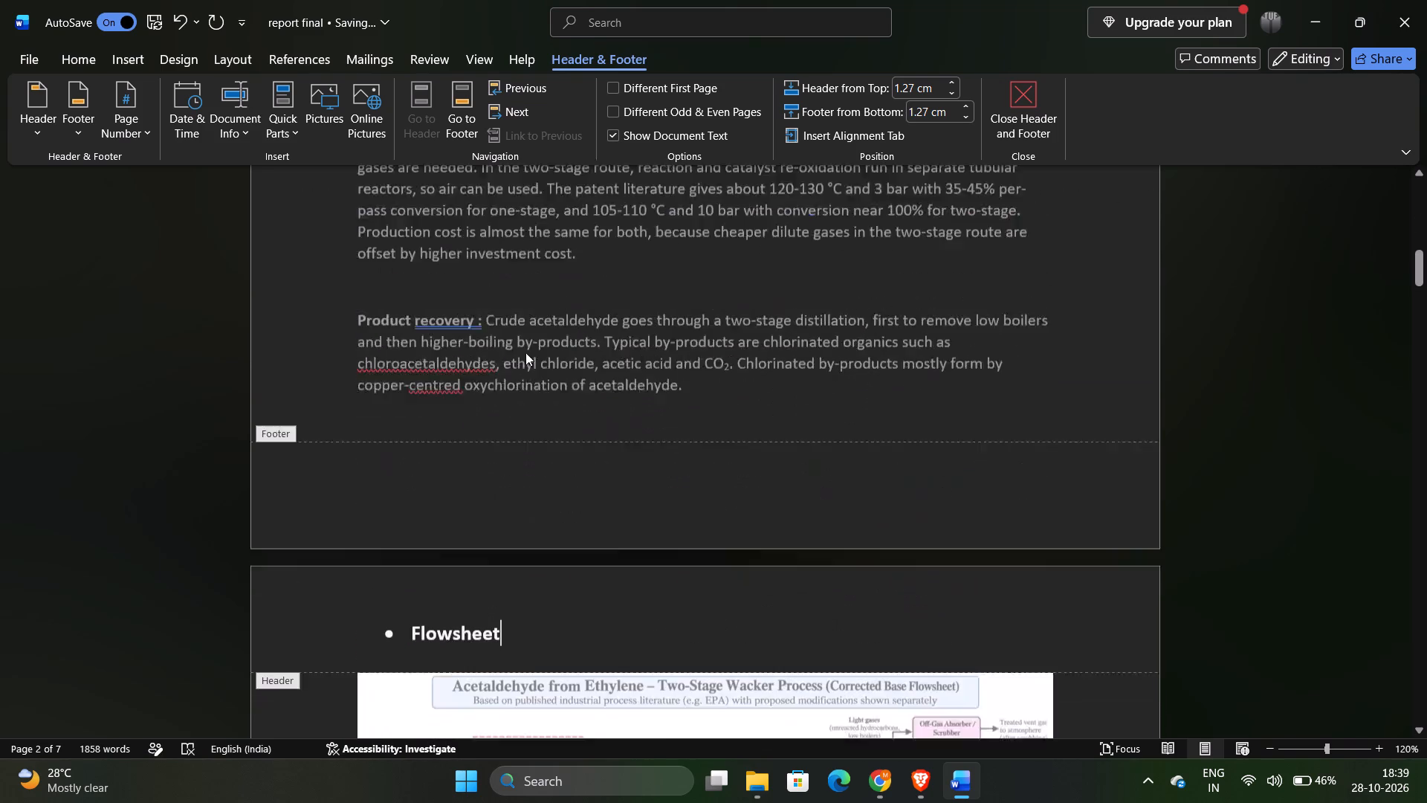
drag(407, 259, 378, 262)
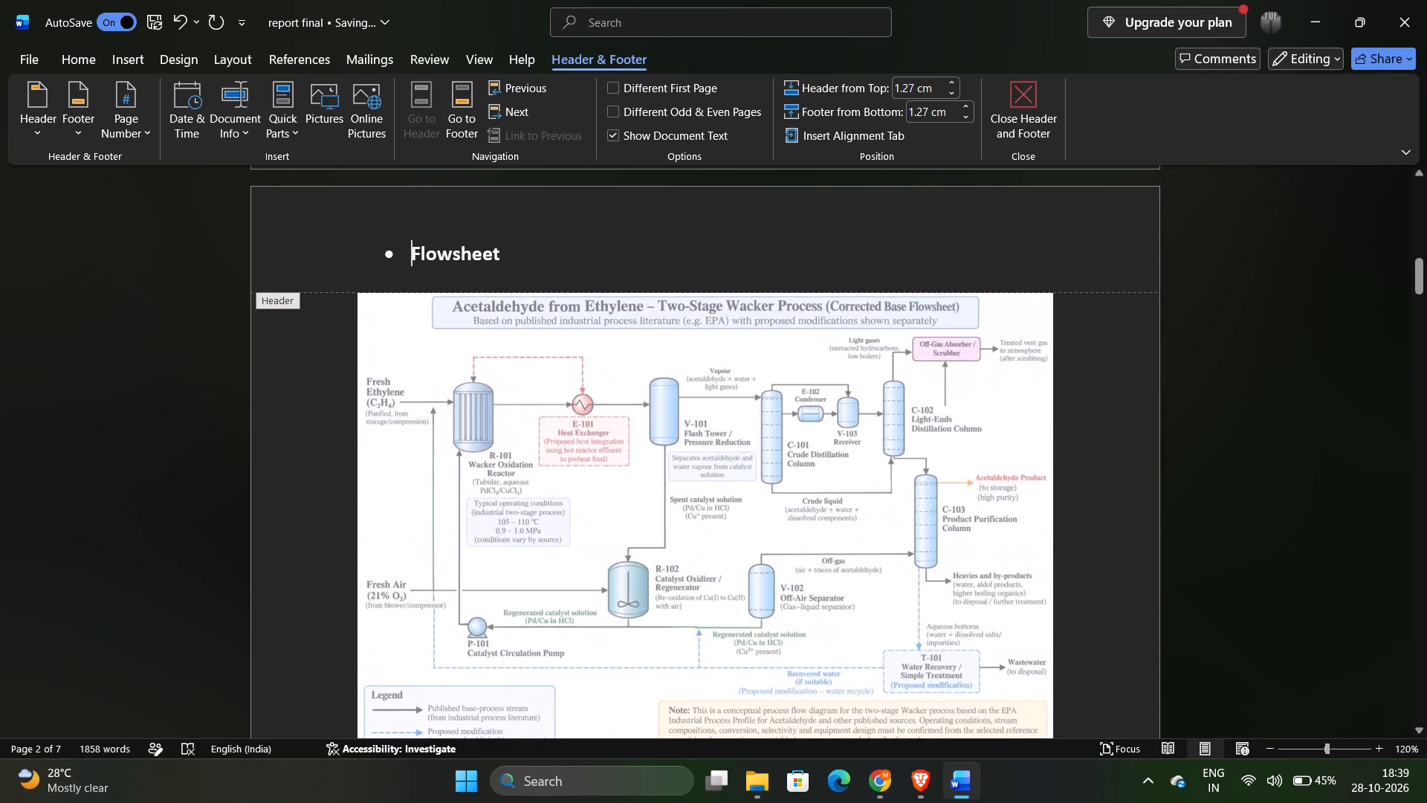
drag(378, 262, 381, 263)
key(BackSpace)
key(2)
text(.)
key(space)
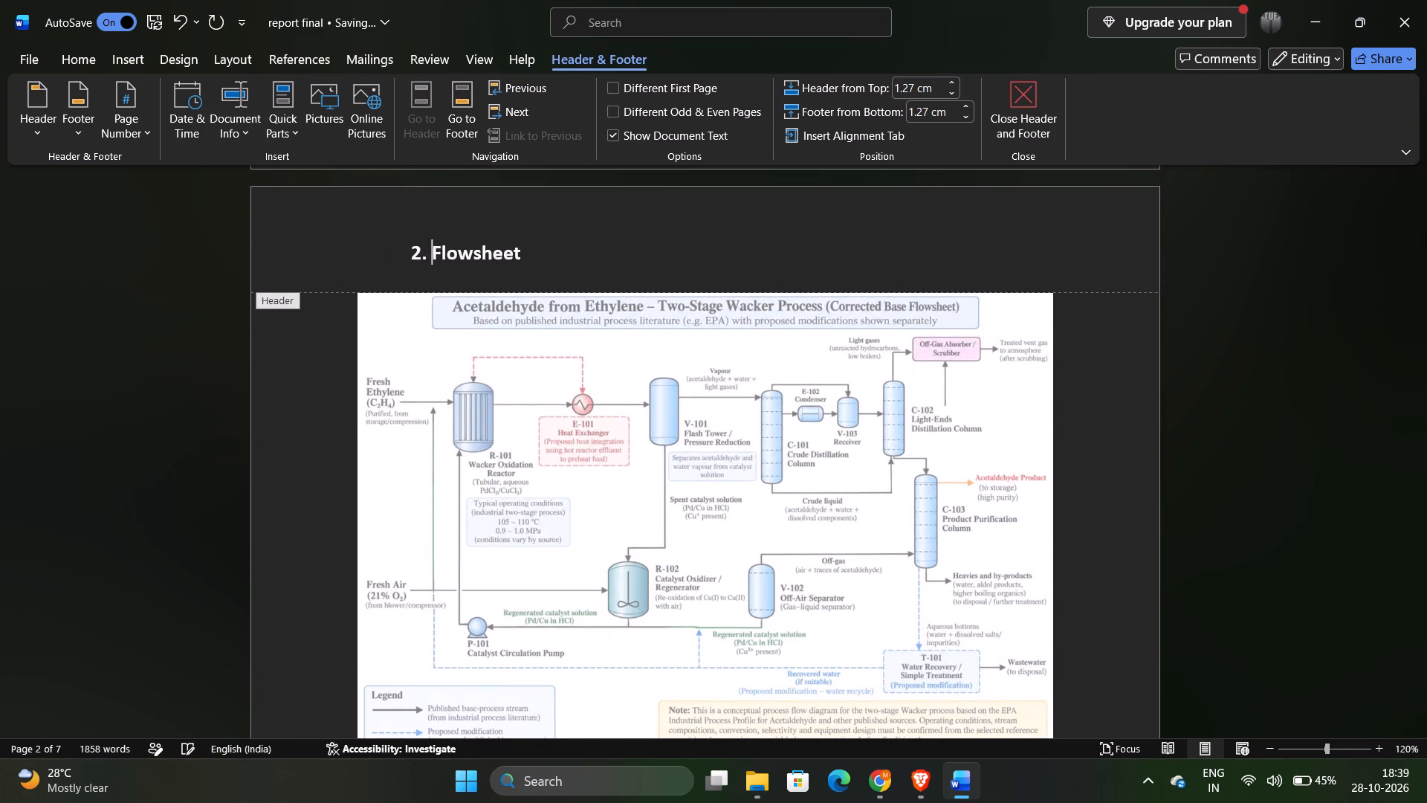
Insert an empty line above the numbered Flowsheet heading in the page header.
click(410, 251)
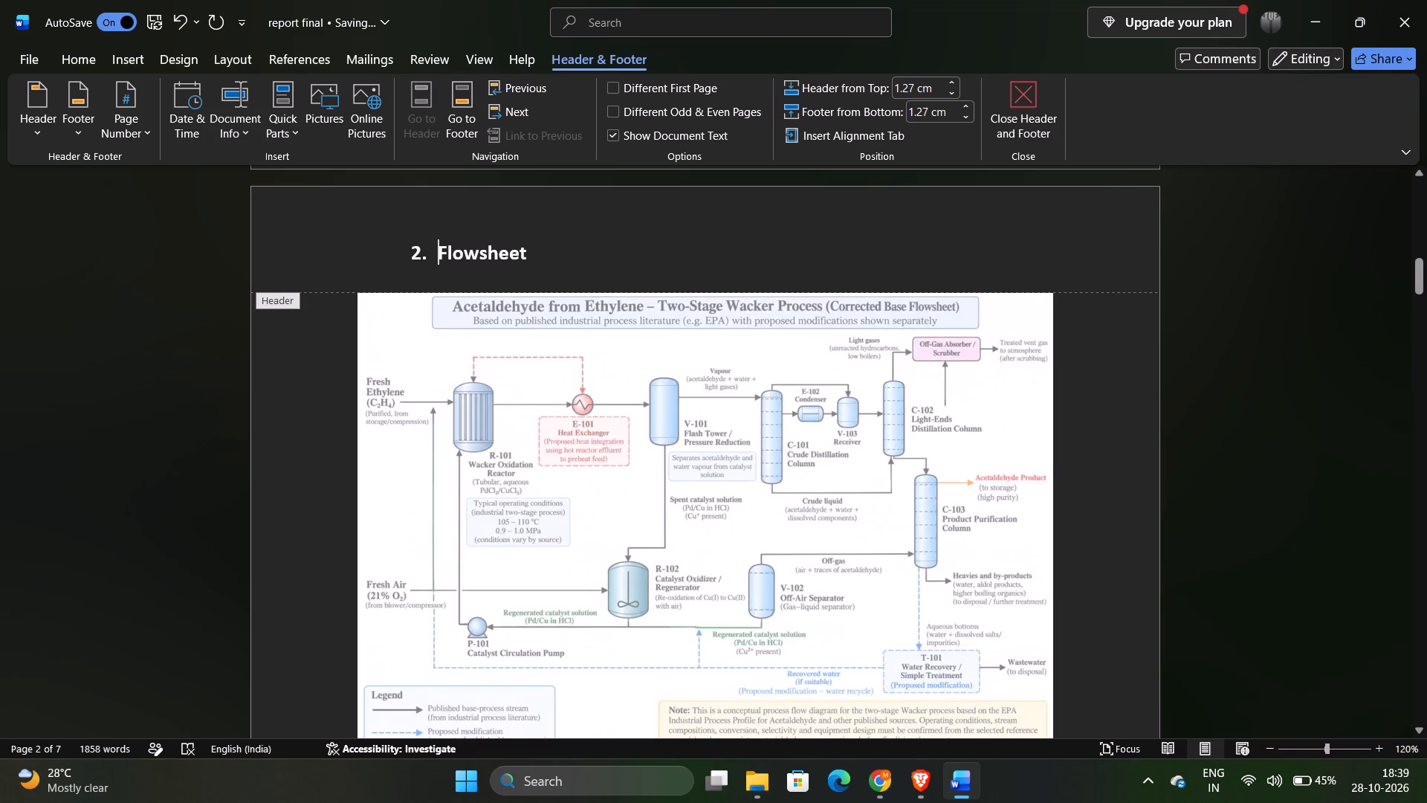
drag(410, 251, 390, 251)
click(390, 251)
click(343, 401)
click(795, 416)
scroll(795, 416, down, 2)
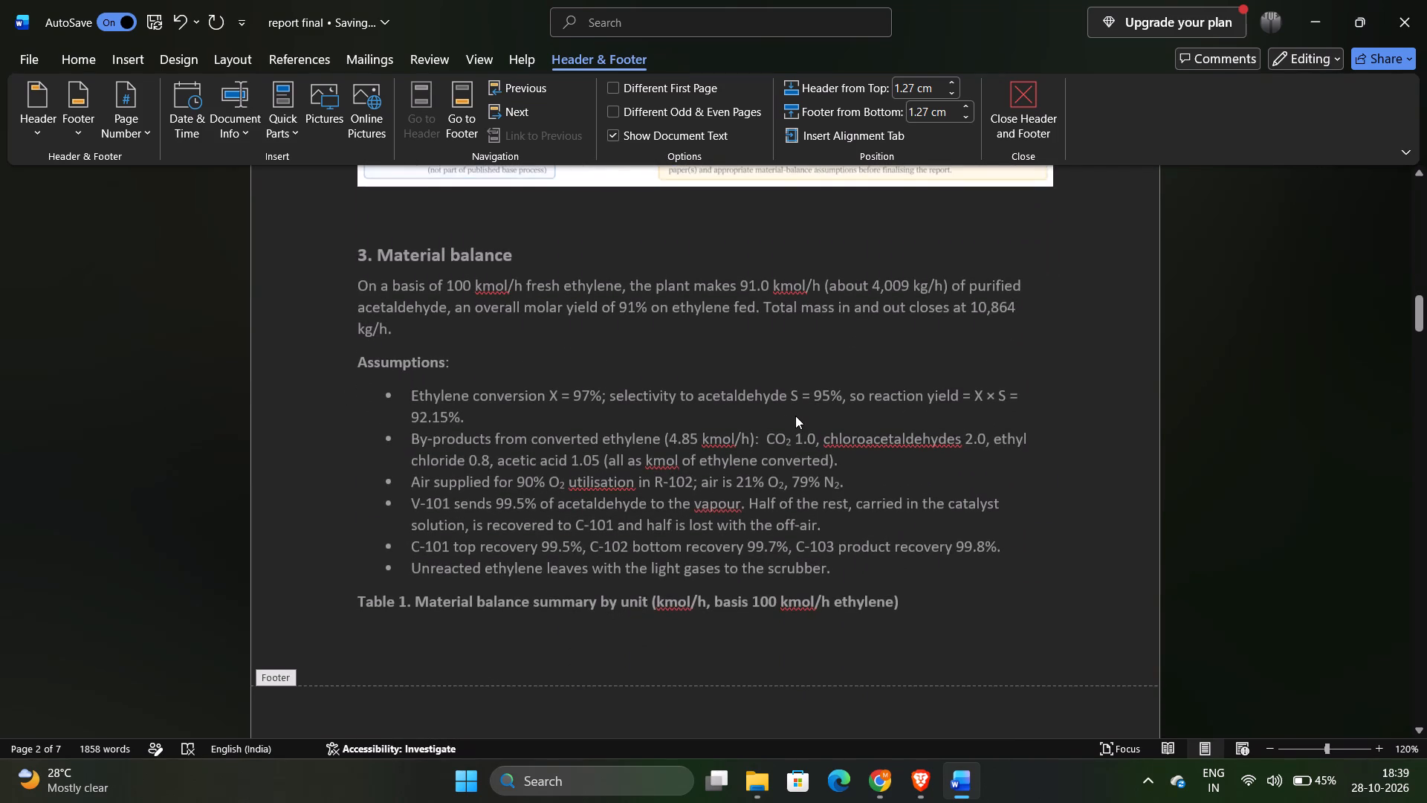
key(Return)
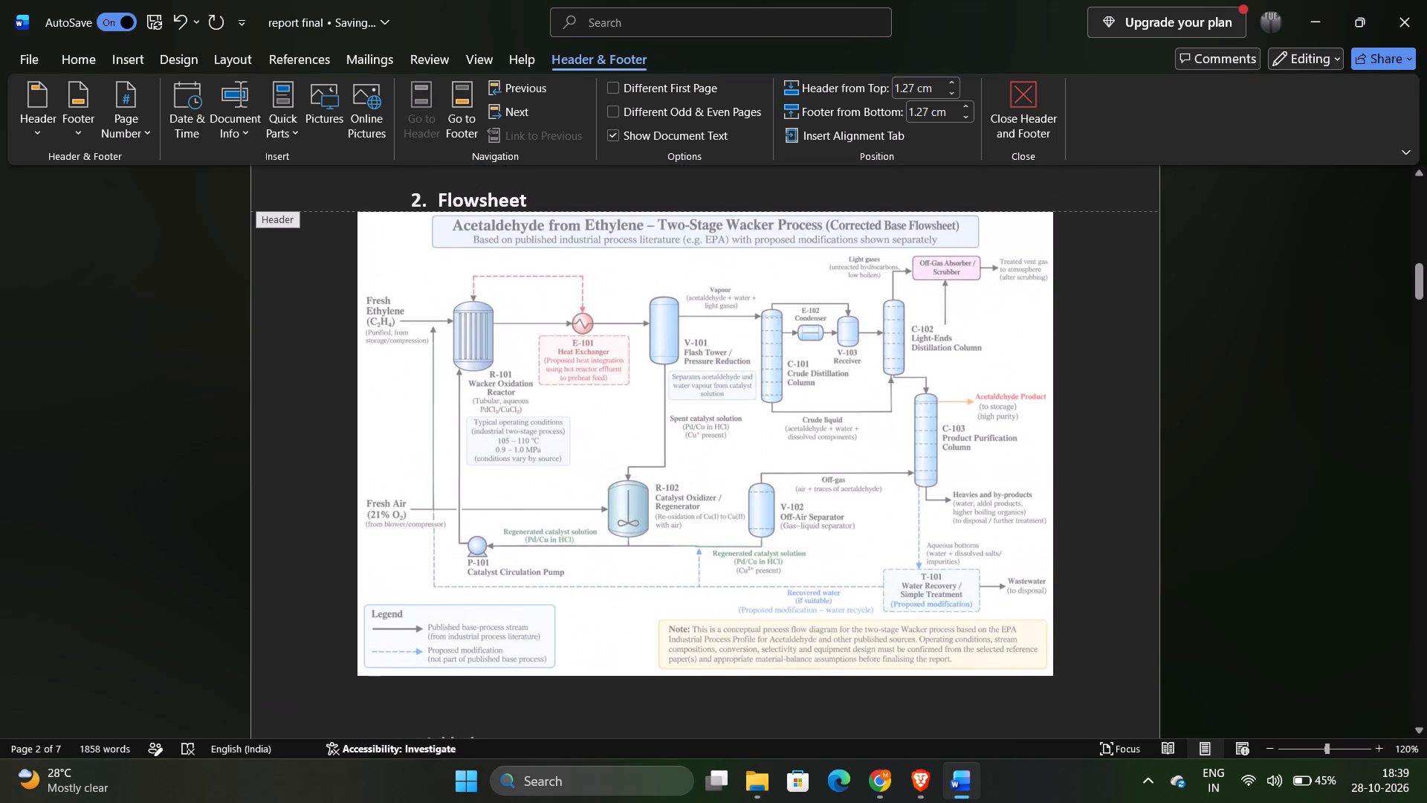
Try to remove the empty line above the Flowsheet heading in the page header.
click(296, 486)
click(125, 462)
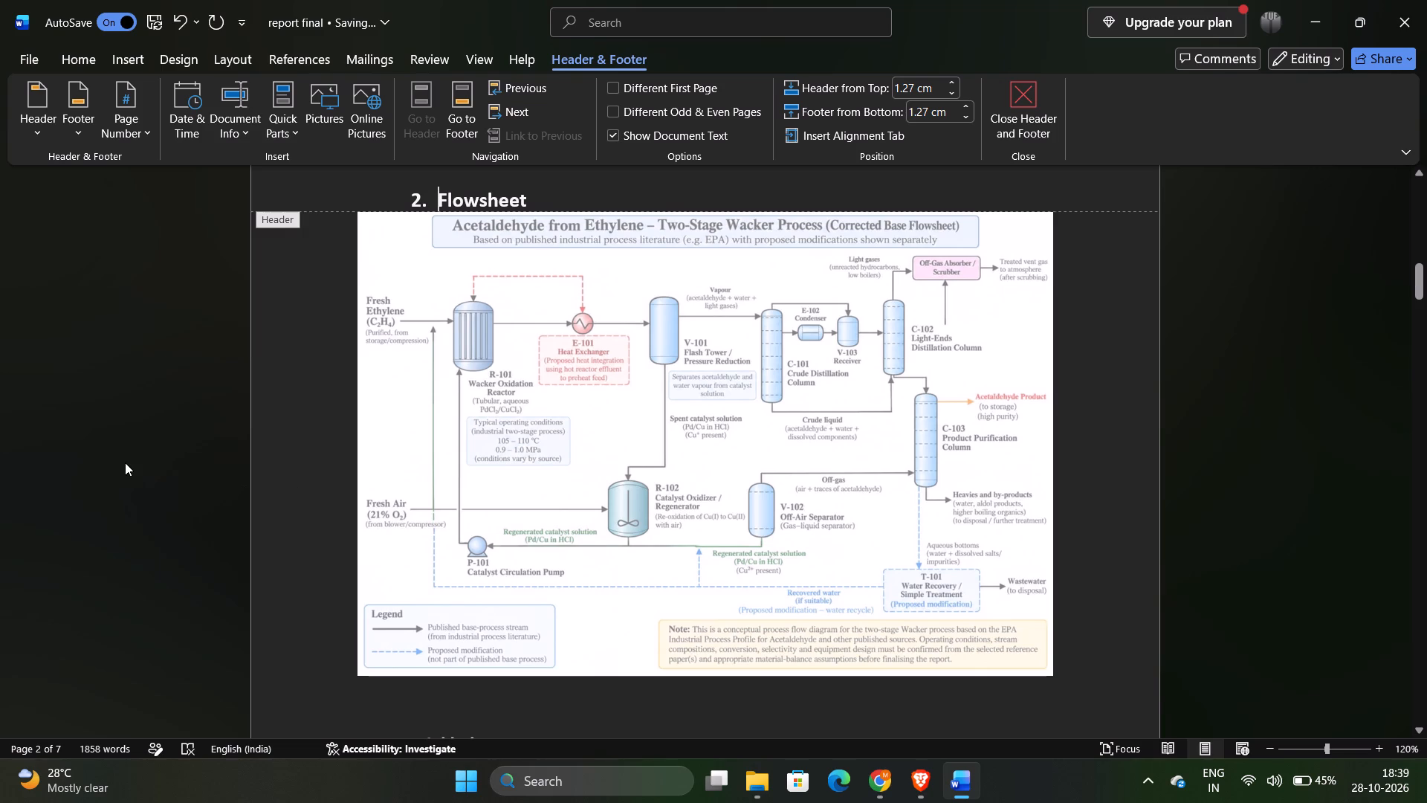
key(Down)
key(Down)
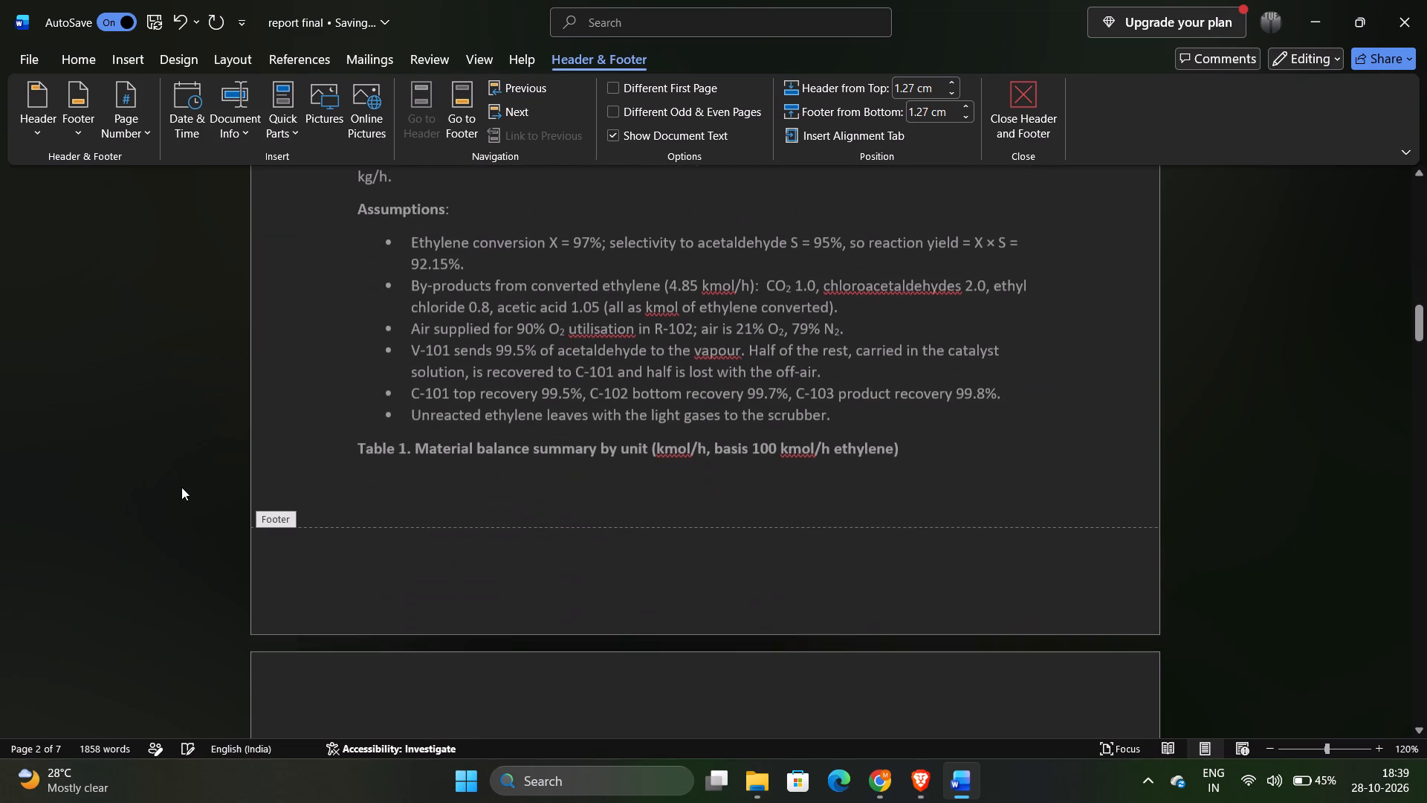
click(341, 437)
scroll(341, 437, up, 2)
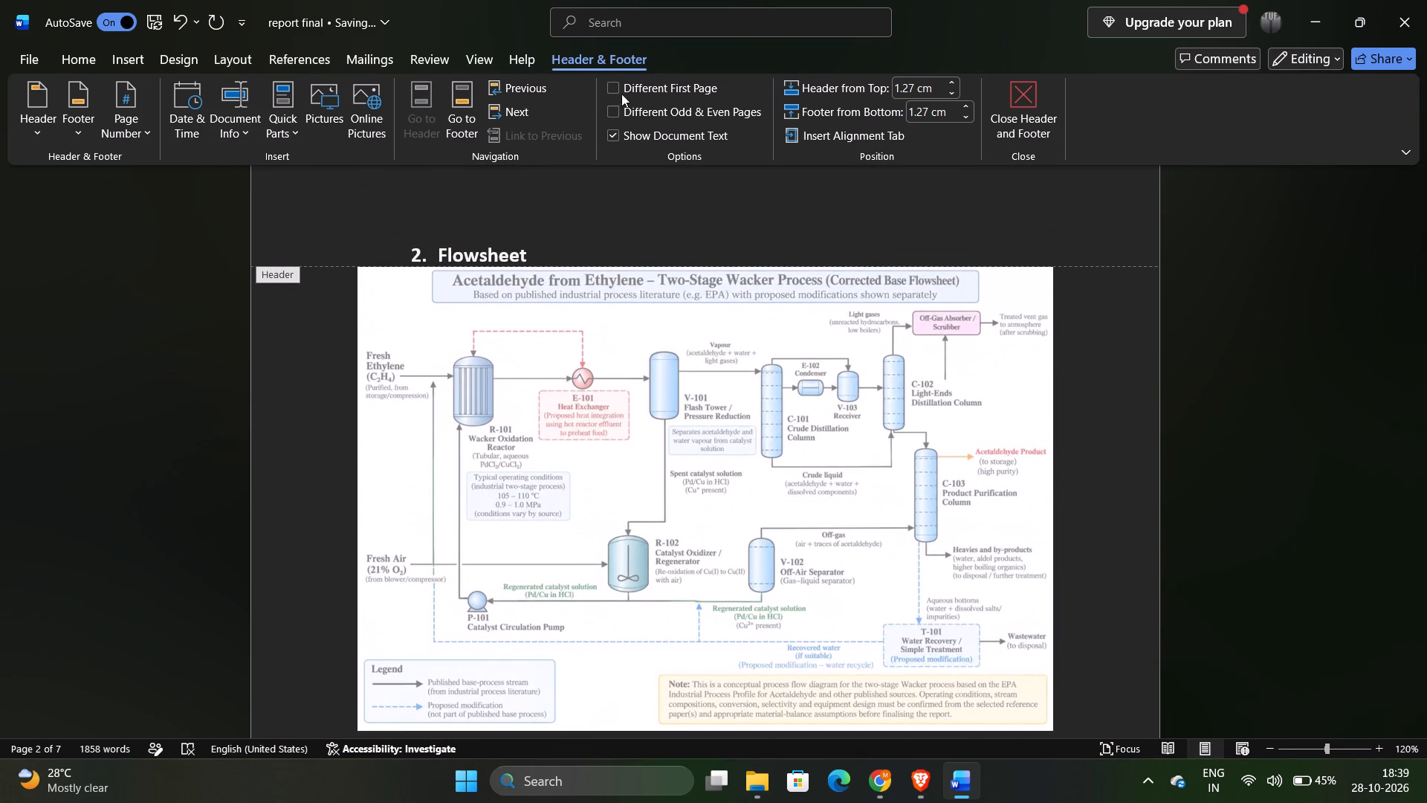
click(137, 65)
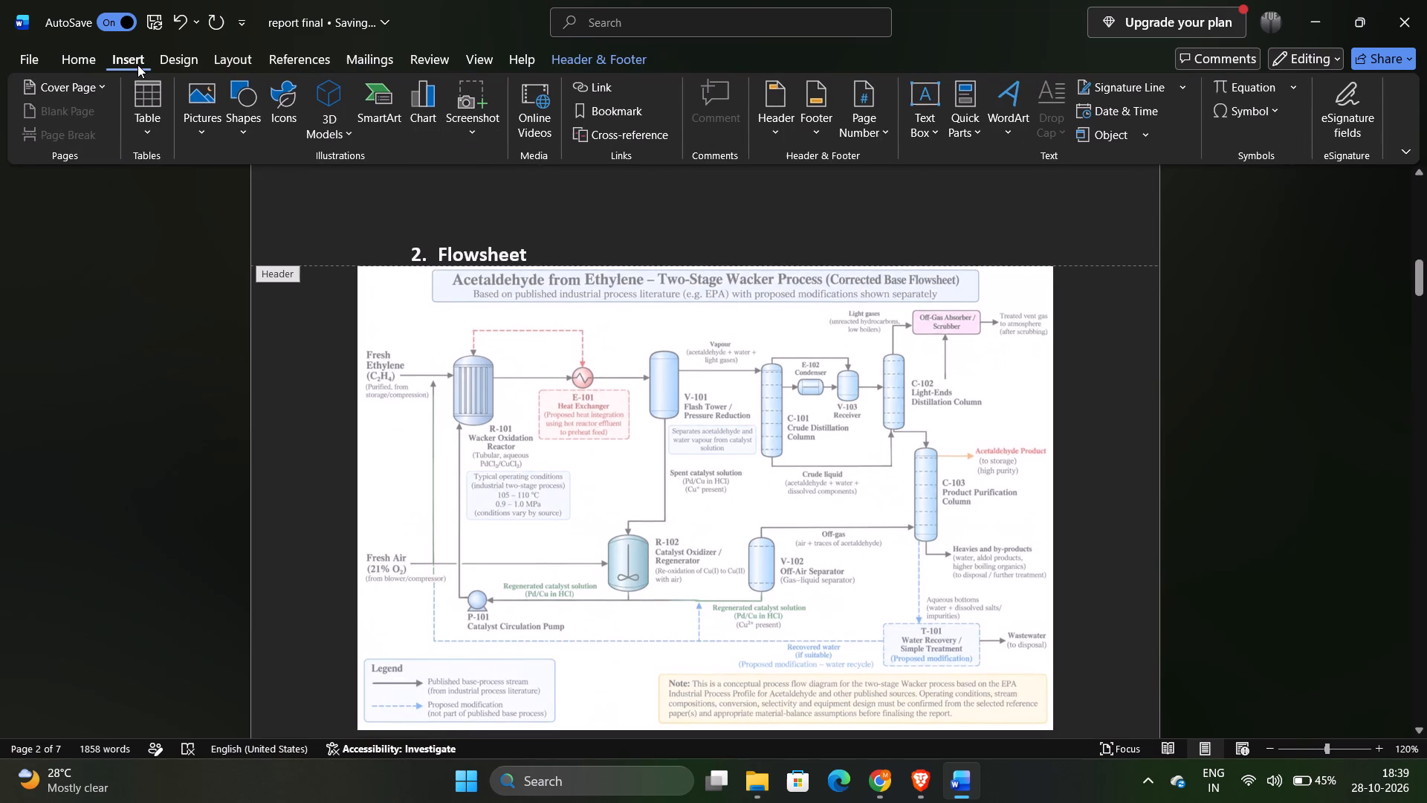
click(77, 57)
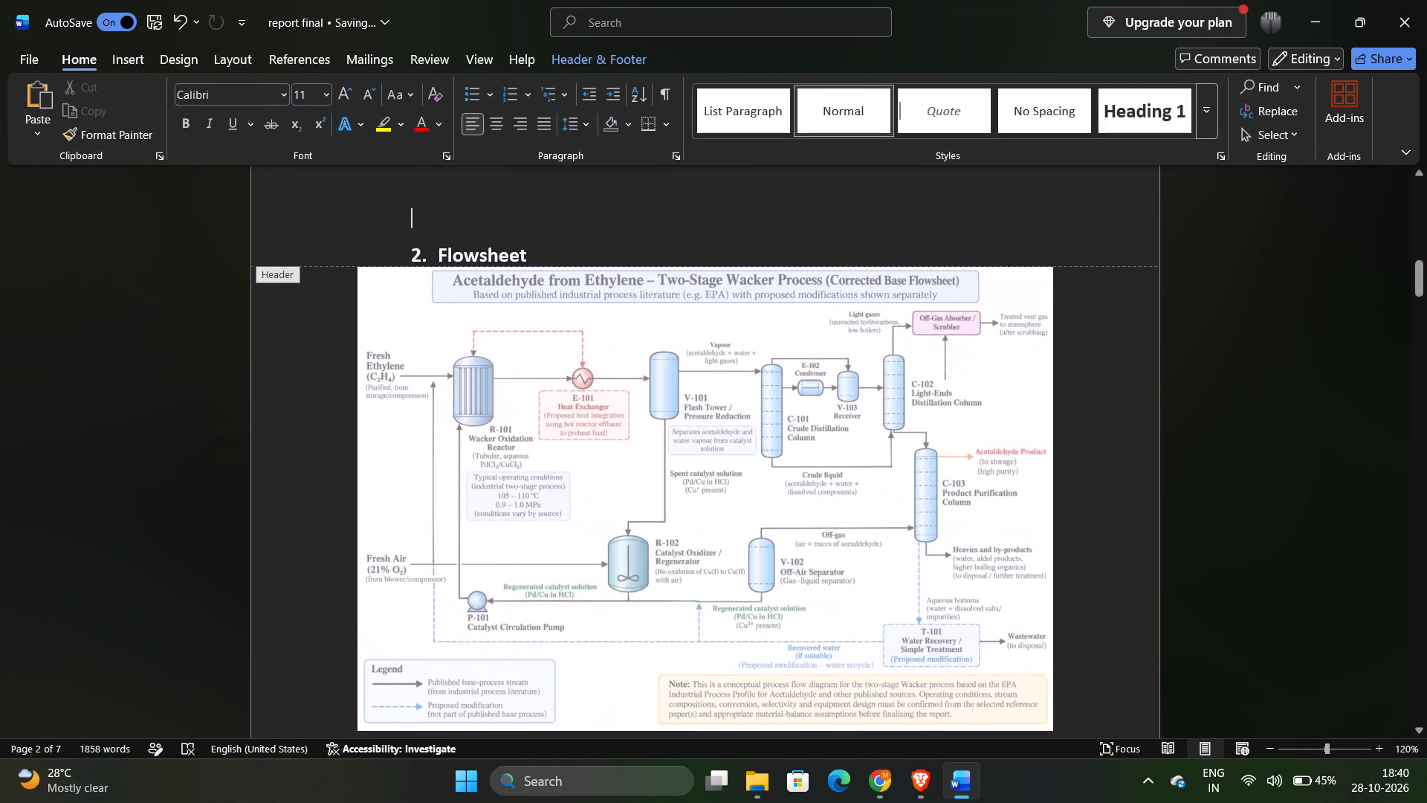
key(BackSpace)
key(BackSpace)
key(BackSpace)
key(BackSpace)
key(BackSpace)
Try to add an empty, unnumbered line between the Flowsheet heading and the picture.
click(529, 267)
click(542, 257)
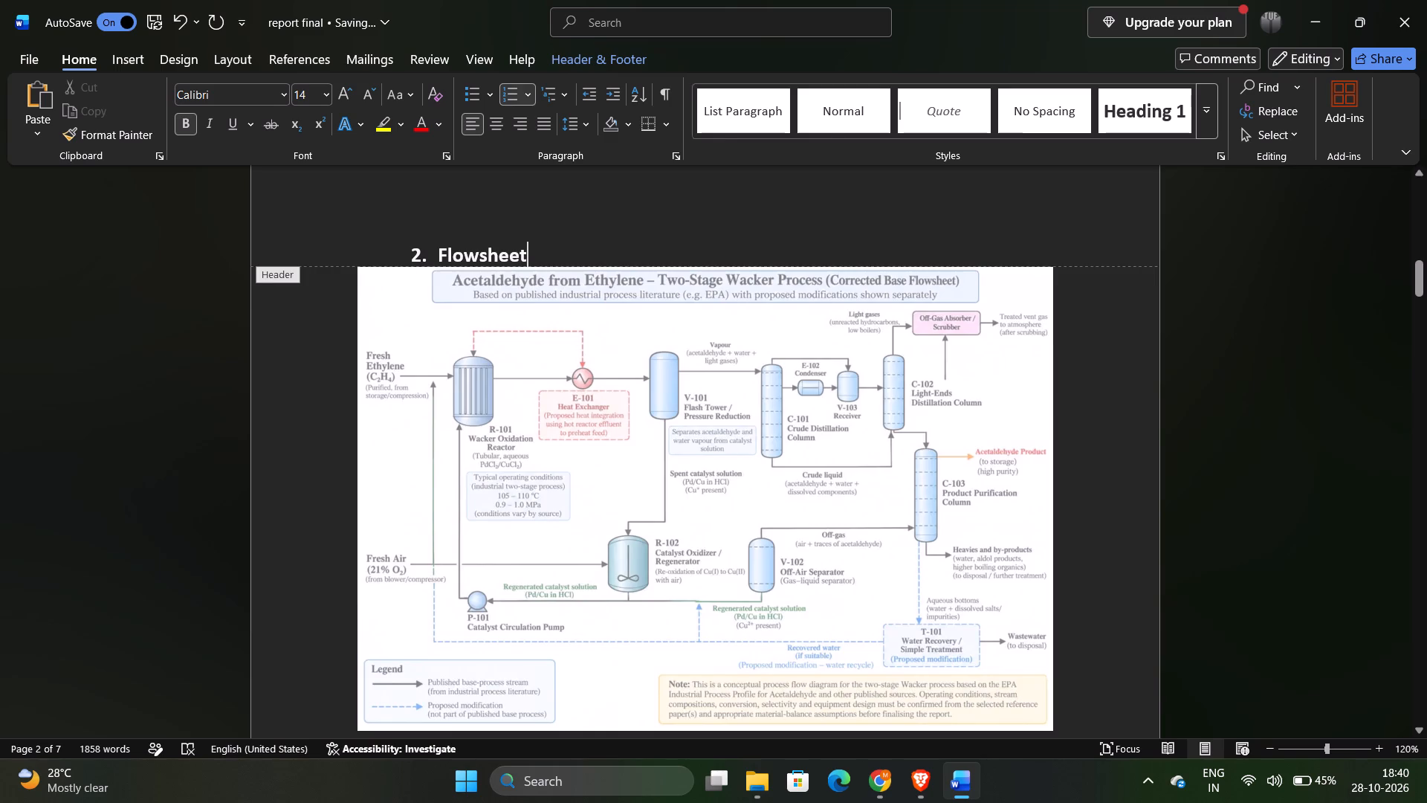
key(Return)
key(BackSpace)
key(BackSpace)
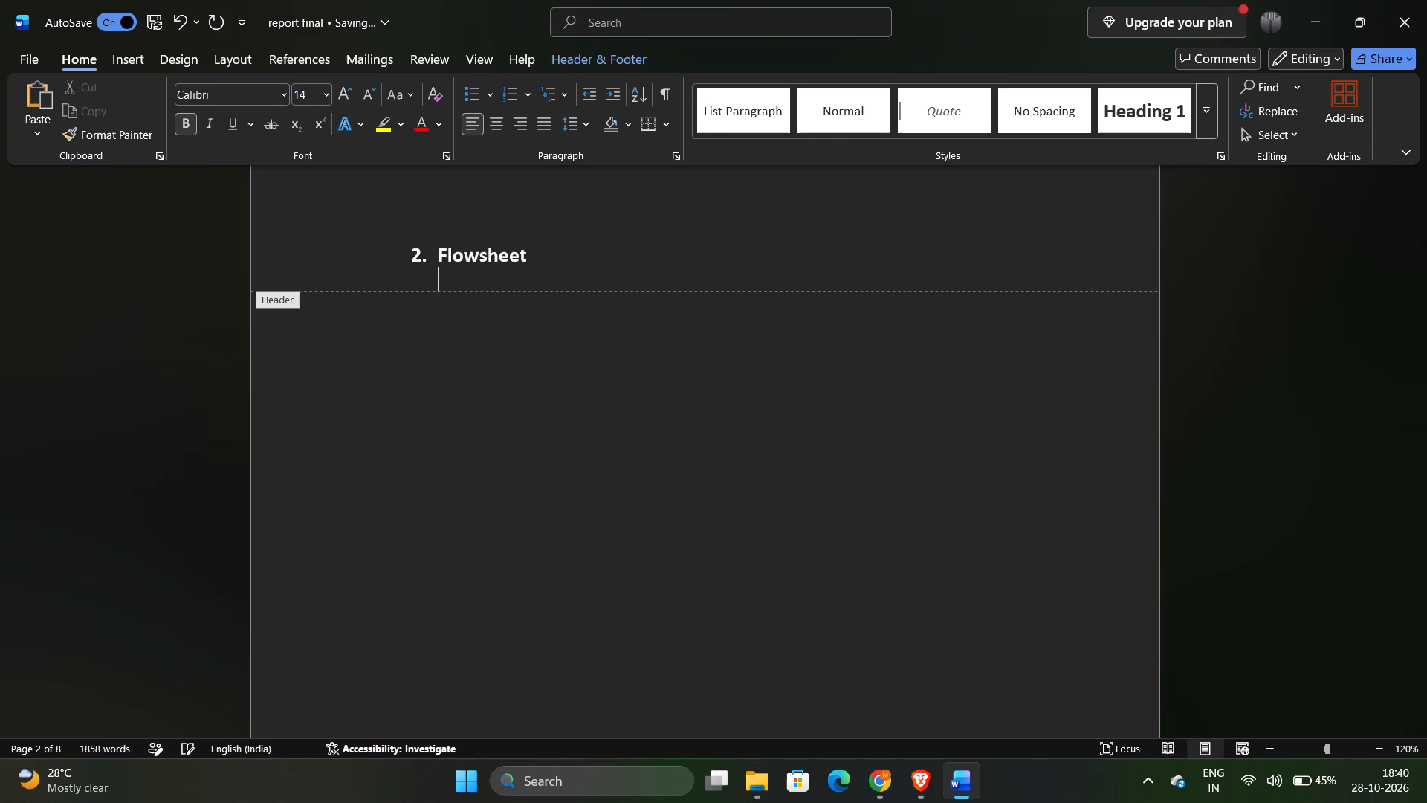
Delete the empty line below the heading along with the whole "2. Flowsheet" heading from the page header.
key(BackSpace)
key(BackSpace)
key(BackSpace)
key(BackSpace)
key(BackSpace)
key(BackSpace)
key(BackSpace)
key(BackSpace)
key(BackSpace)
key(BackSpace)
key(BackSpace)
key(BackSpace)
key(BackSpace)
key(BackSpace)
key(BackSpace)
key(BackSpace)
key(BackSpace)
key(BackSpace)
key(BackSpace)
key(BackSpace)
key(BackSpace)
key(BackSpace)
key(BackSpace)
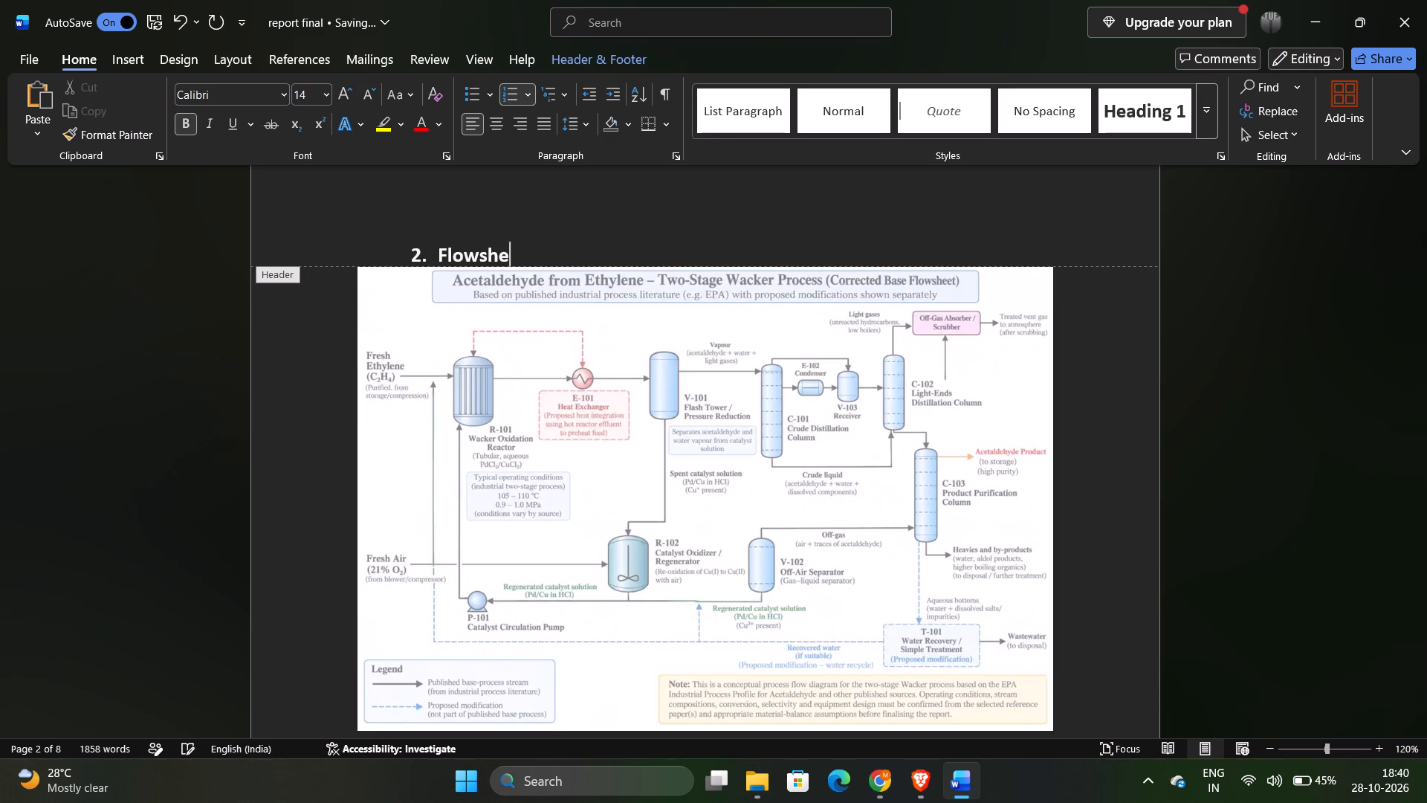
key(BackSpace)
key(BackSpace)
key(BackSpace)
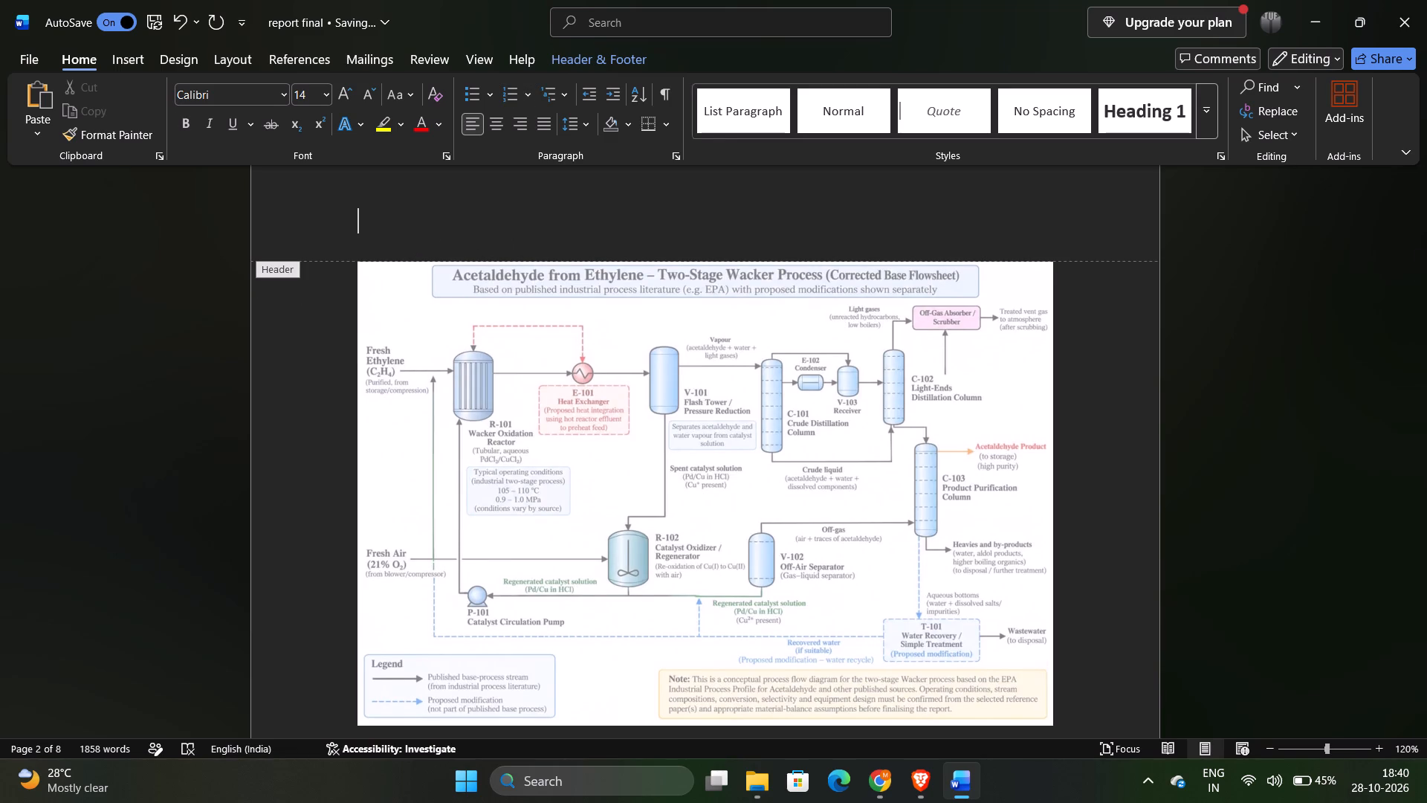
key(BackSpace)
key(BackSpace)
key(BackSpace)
Undo the Flowsheet heading edits in the page header step by step until the header is empty and unnumbered.
double_click(181, 16)
triple_click(181, 16)
triple_click(181, 16)
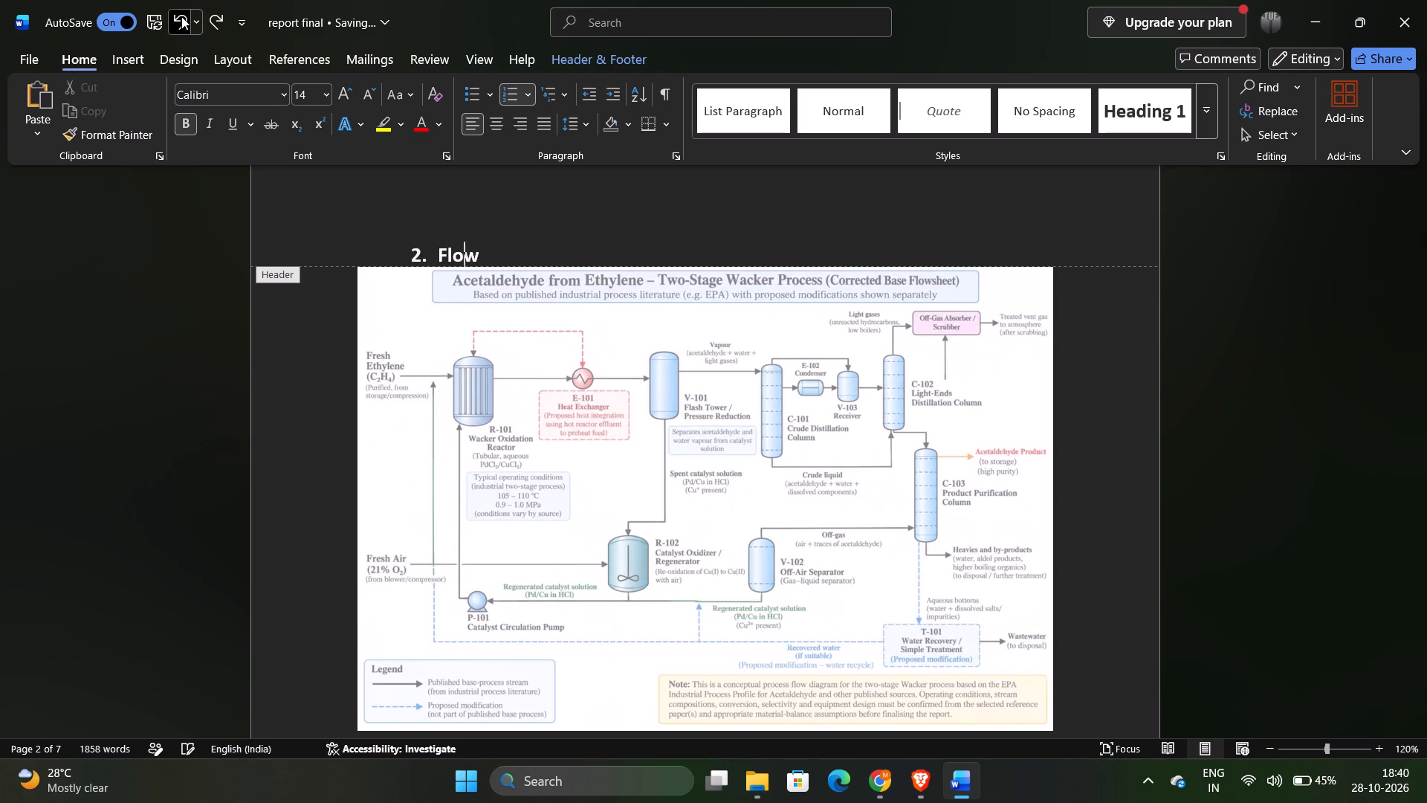
triple_click(181, 16)
triple_click(181, 16)
double_click(181, 16)
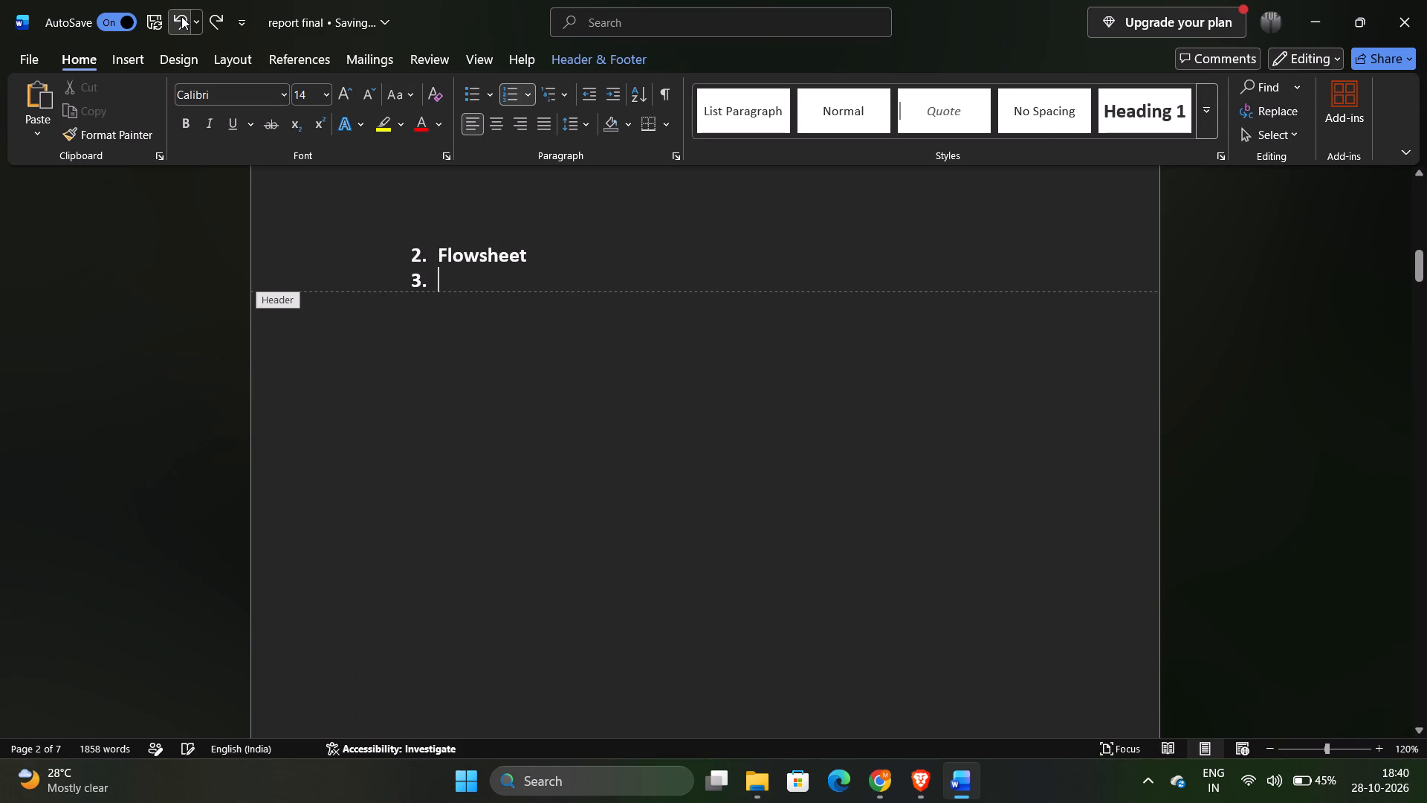
triple_click(181, 16)
double_click(181, 16)
click(181, 16)
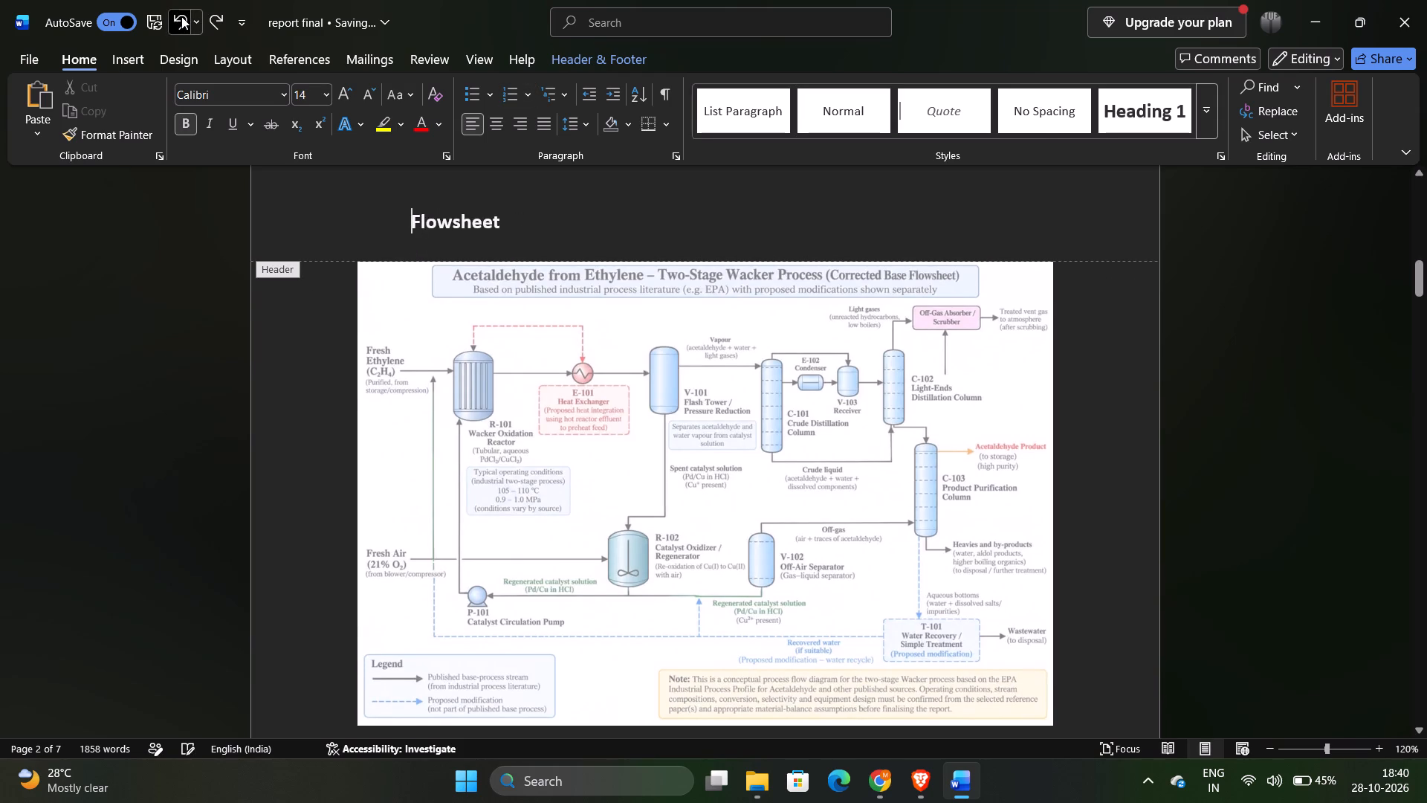
triple_click(181, 16)
triple_click(181, 16)
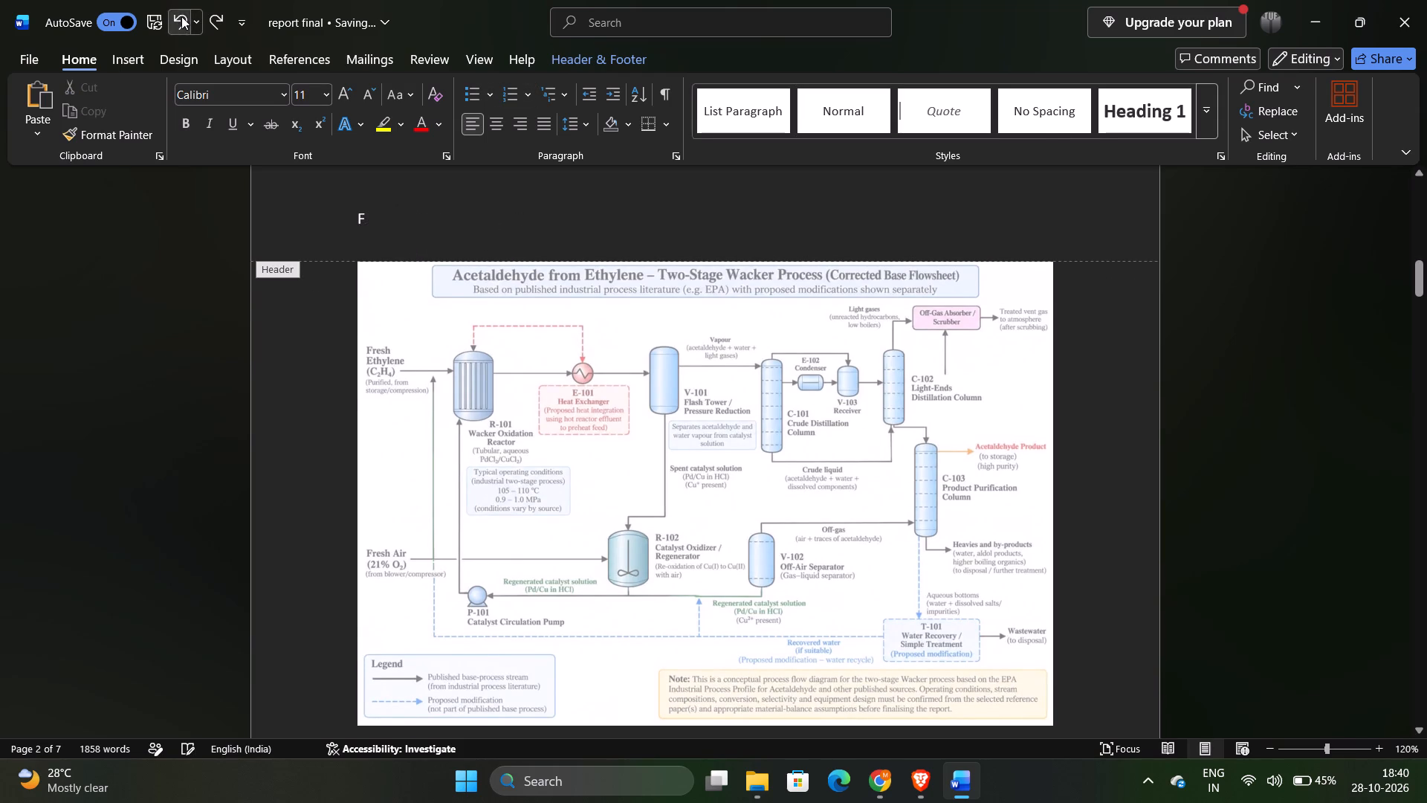
click(181, 16)
triple_click(181, 16)
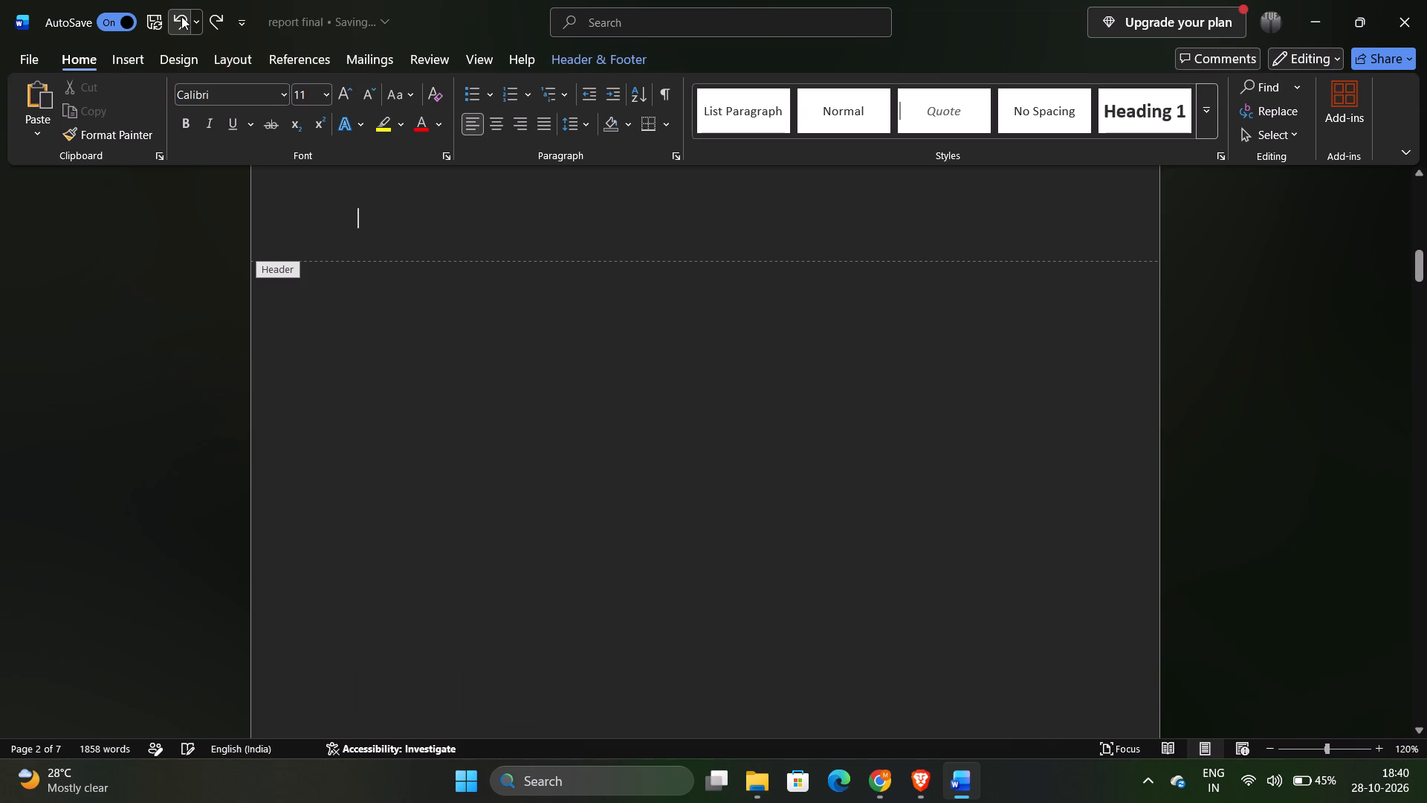
click(181, 16)
click(181, 16)
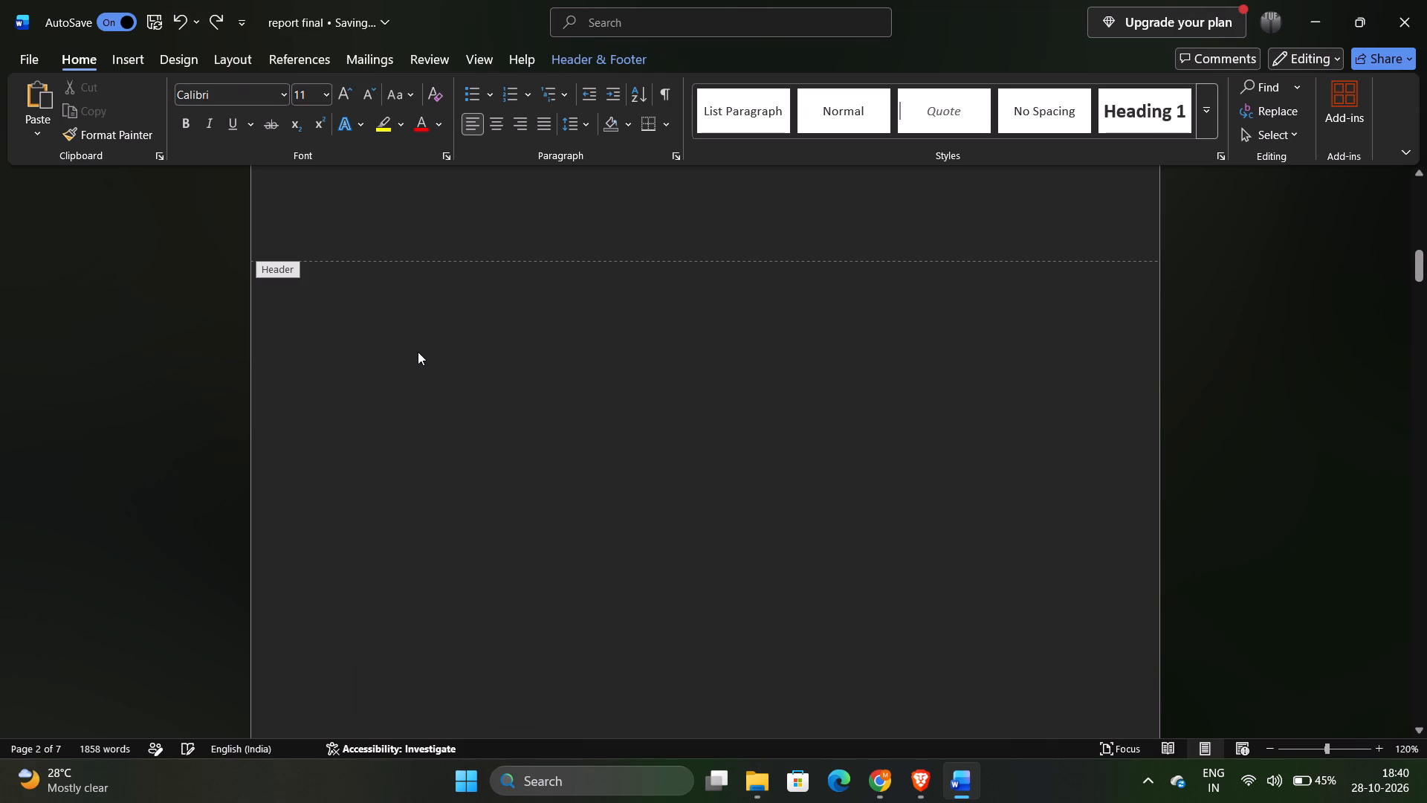
Redo just enough of the undone changes to bring the flowsheet picture back onto page 2, keeping the header empty.
scroll(418, 352, down, 7)
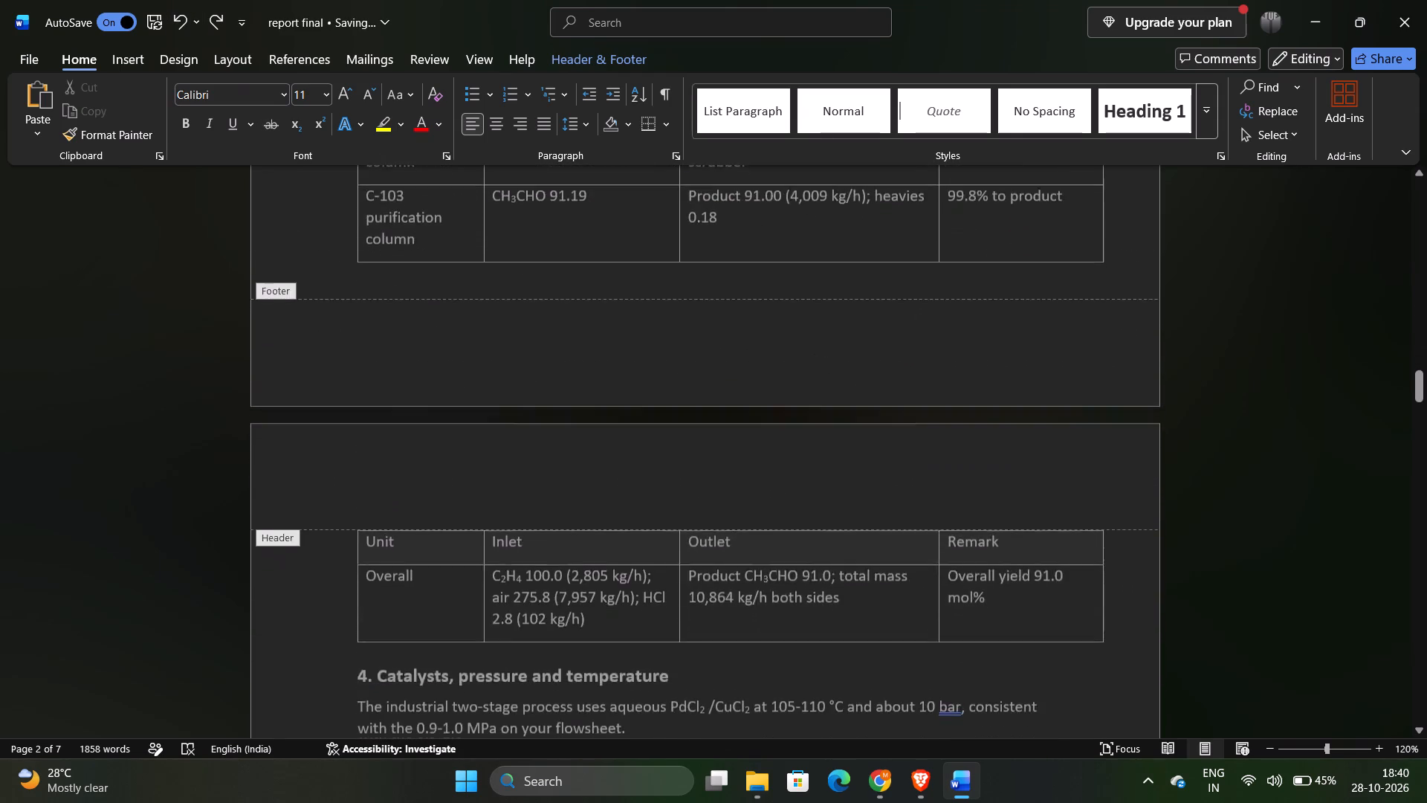
scroll(418, 352, down, 8)
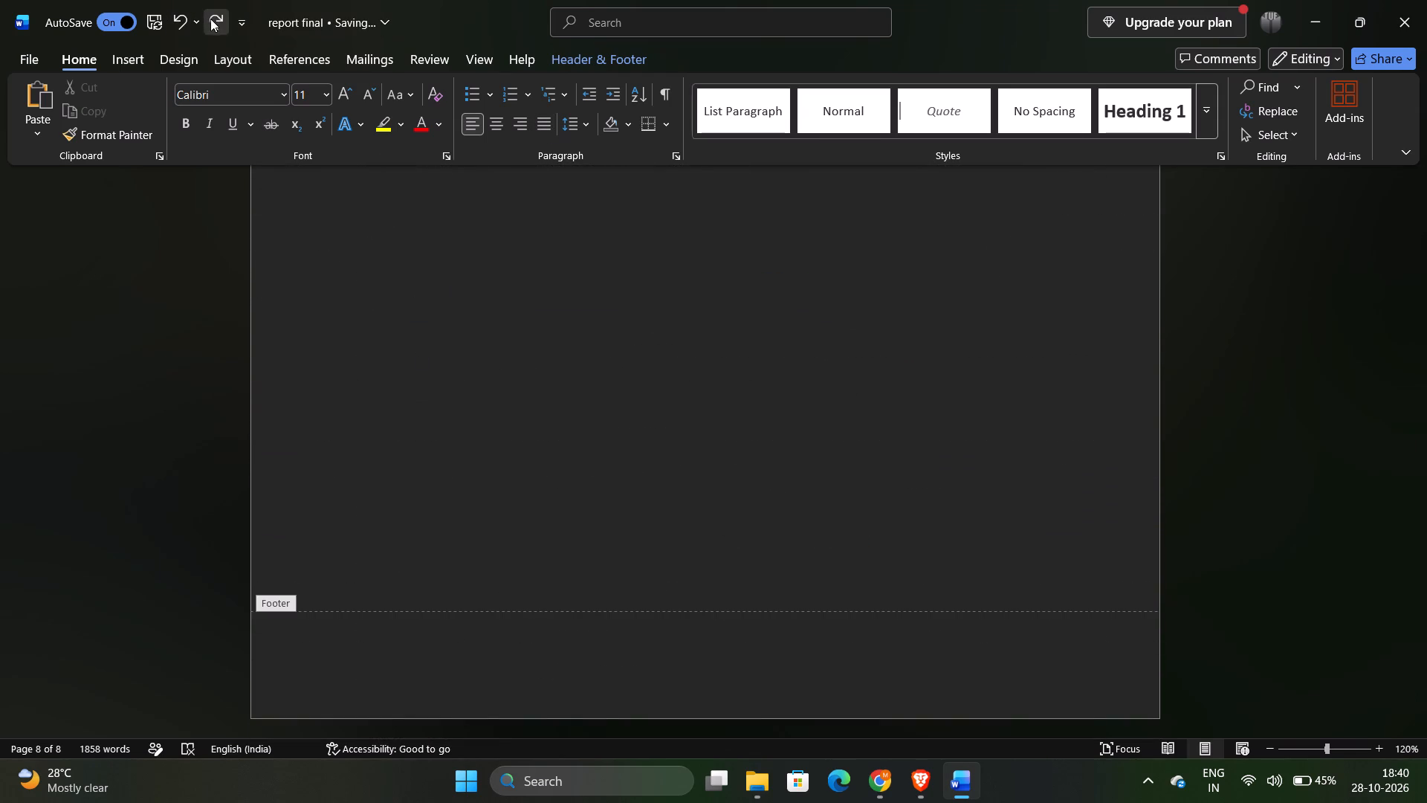
triple_click(210, 19)
scroll(532, 370, up, 15)
scroll(532, 370, up, 14)
scroll(532, 370, down, 5)
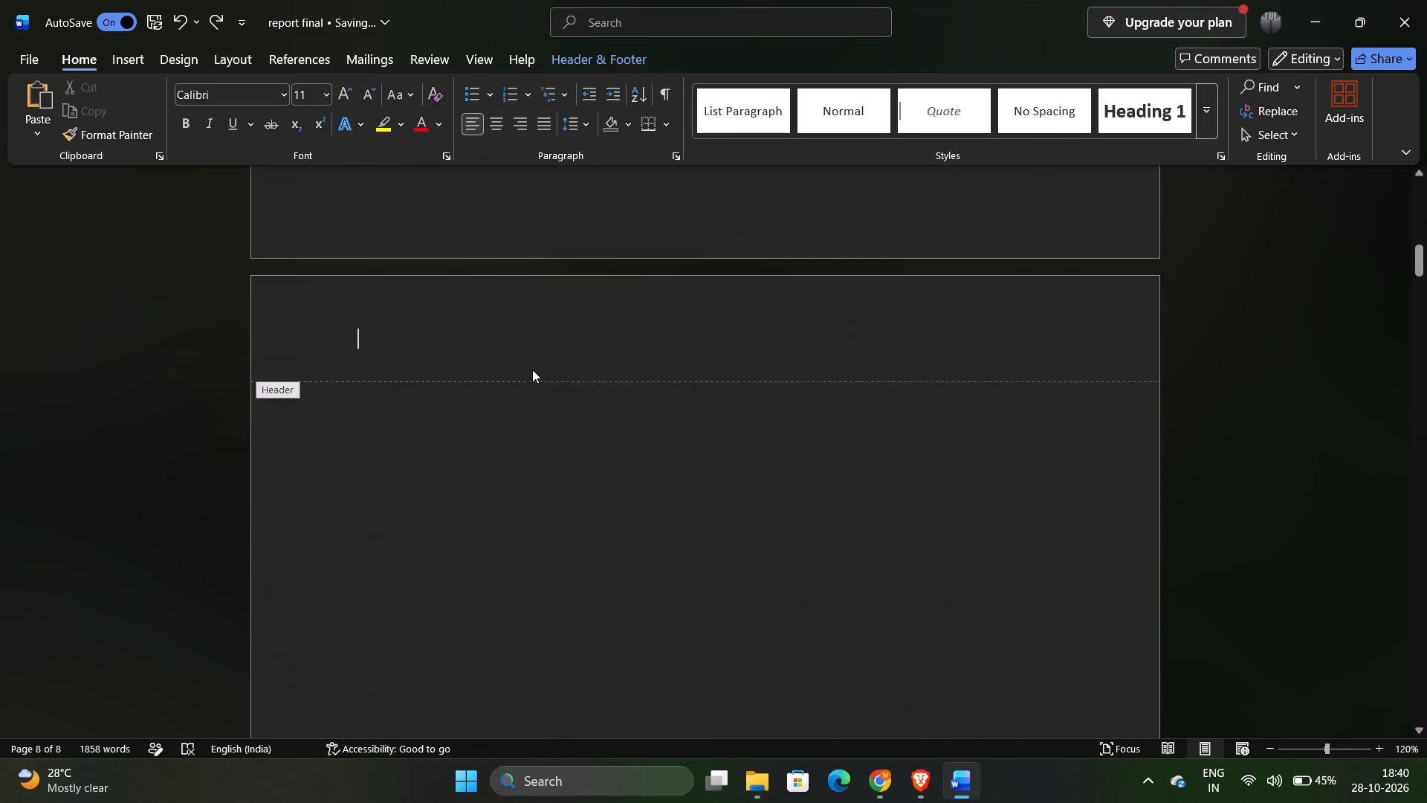
click(211, 16)
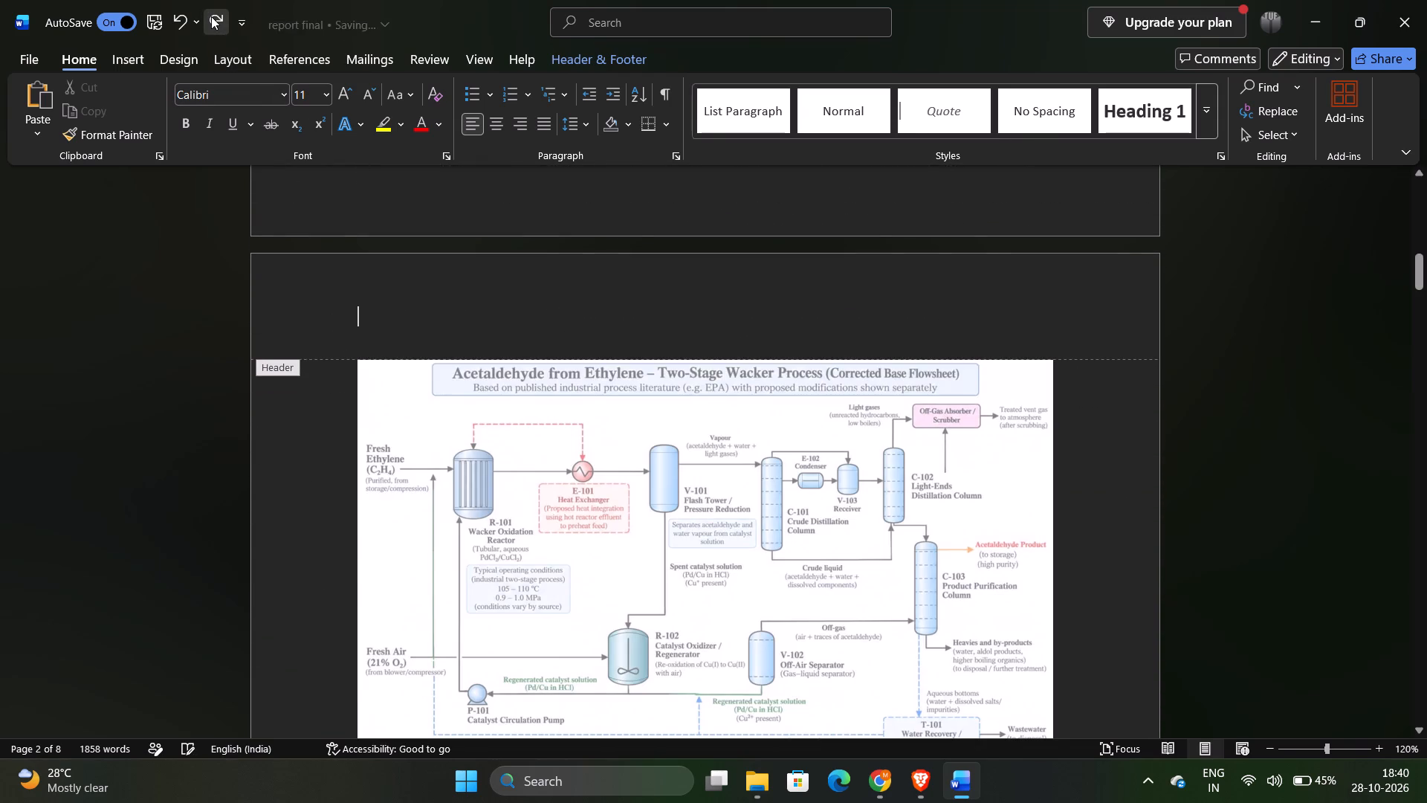
scroll(402, 322, down, 1)
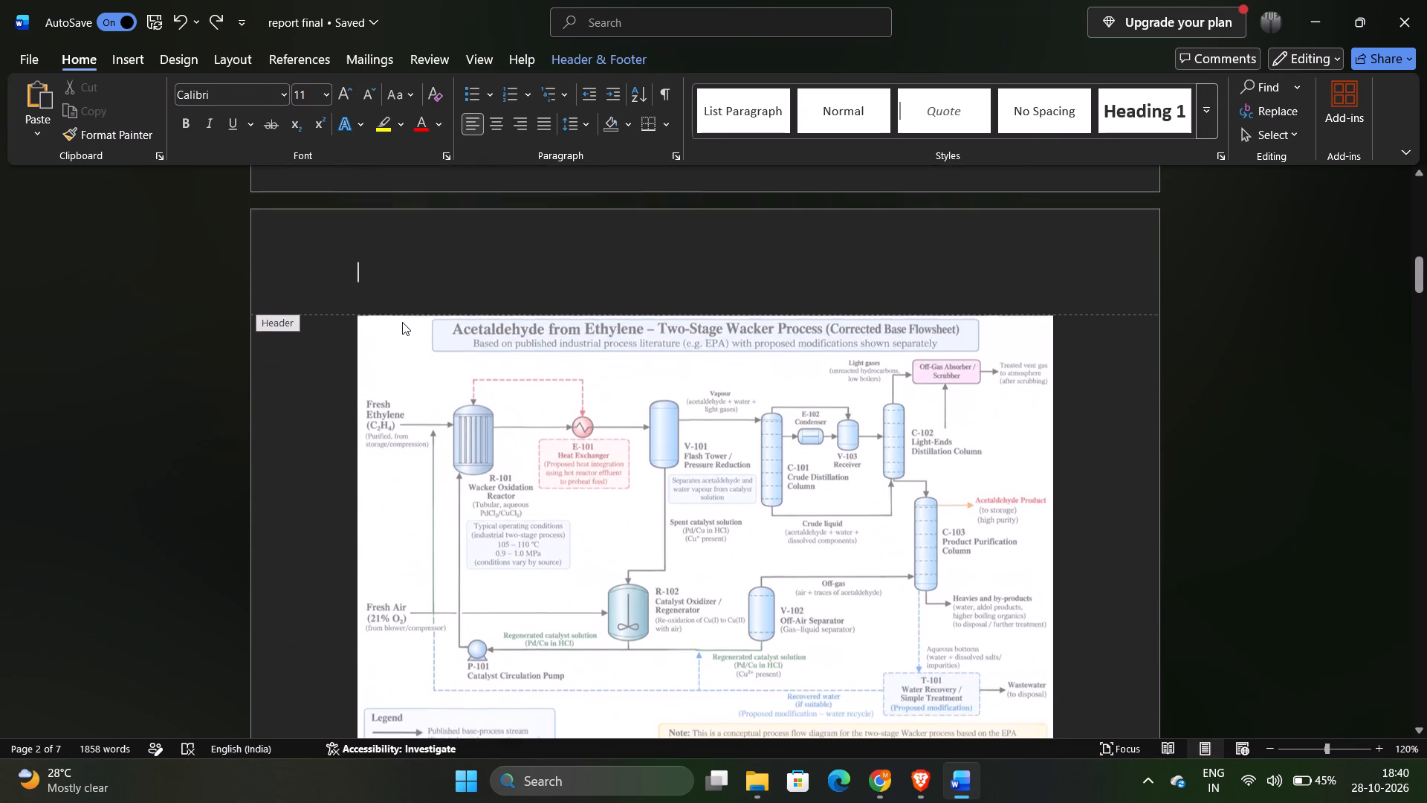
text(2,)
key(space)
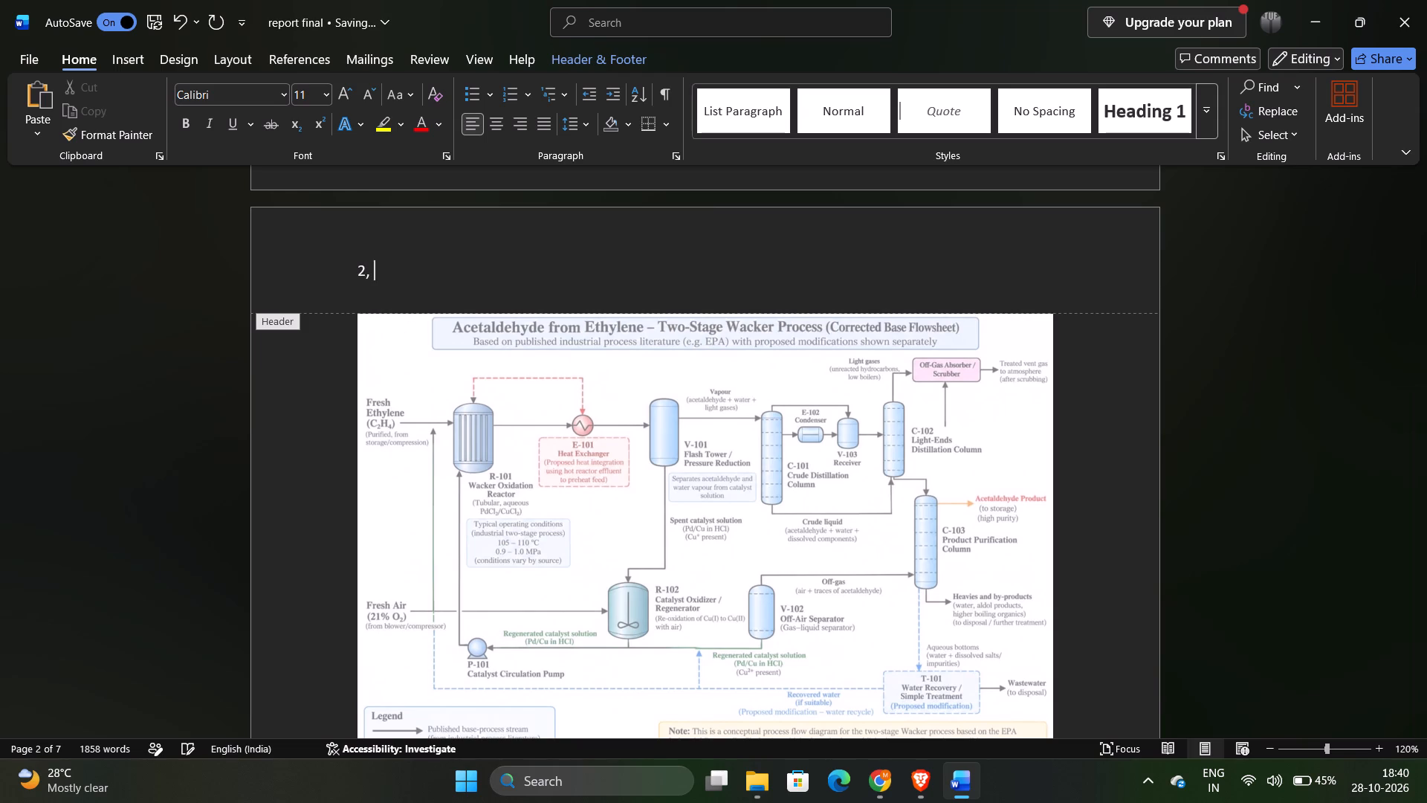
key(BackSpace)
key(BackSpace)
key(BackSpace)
Enter "2. Flowsheet" in bold as plain heading text in the page header above the picture.
key(ctrl+b)
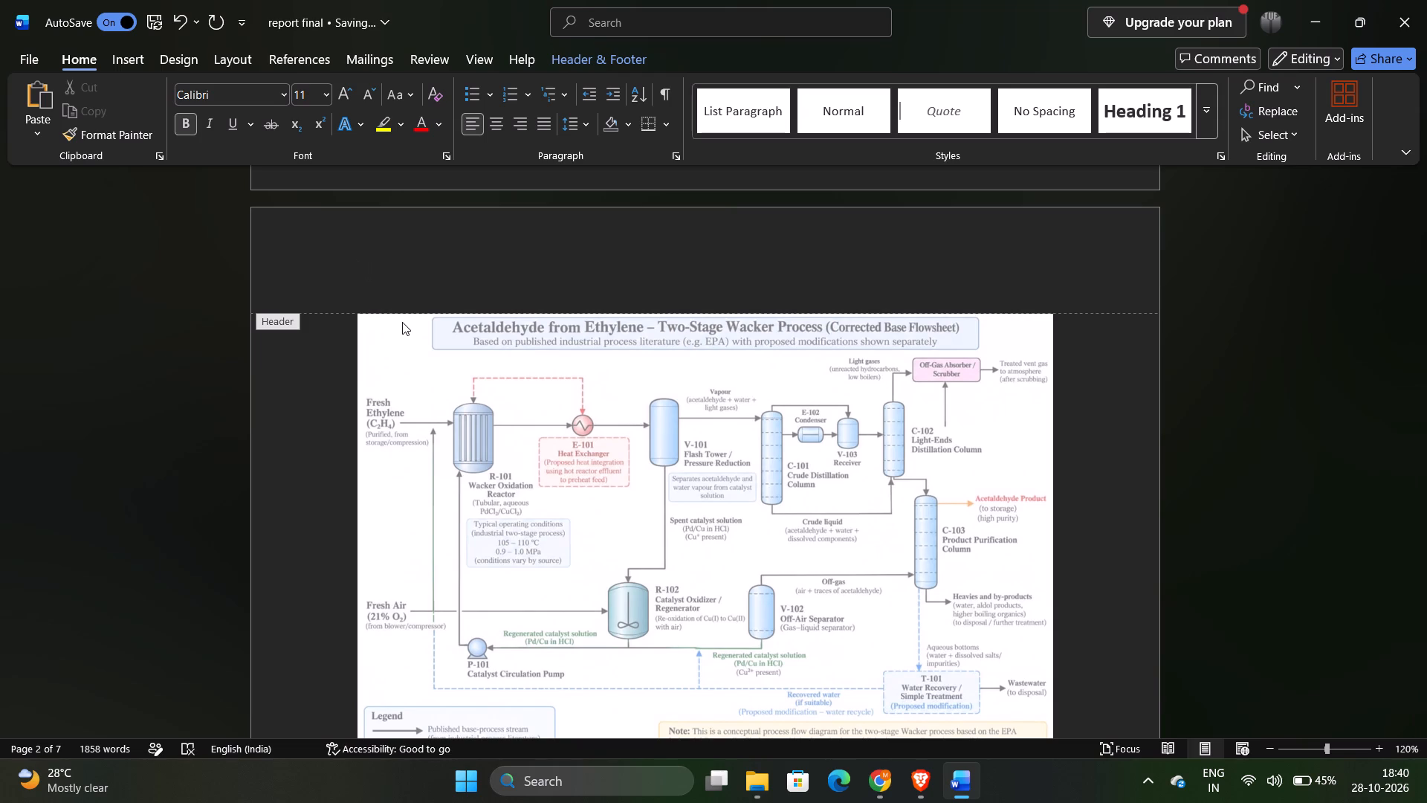
key(2)
text(.)
key(space)
text(flo\)
key(BackSpace)
key(BackSpace)
key(BackSpace)
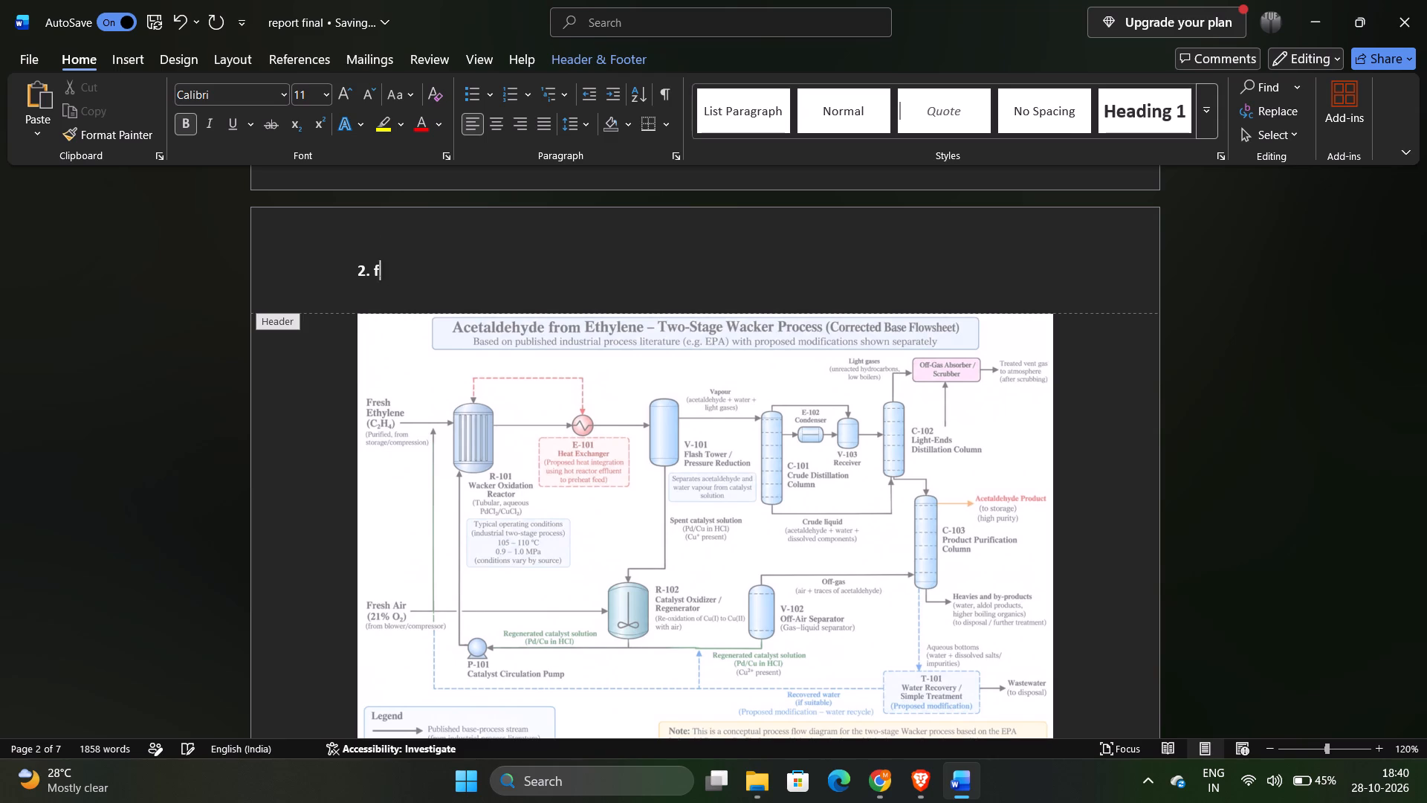
key(BackSpace)
text(lowsheet)
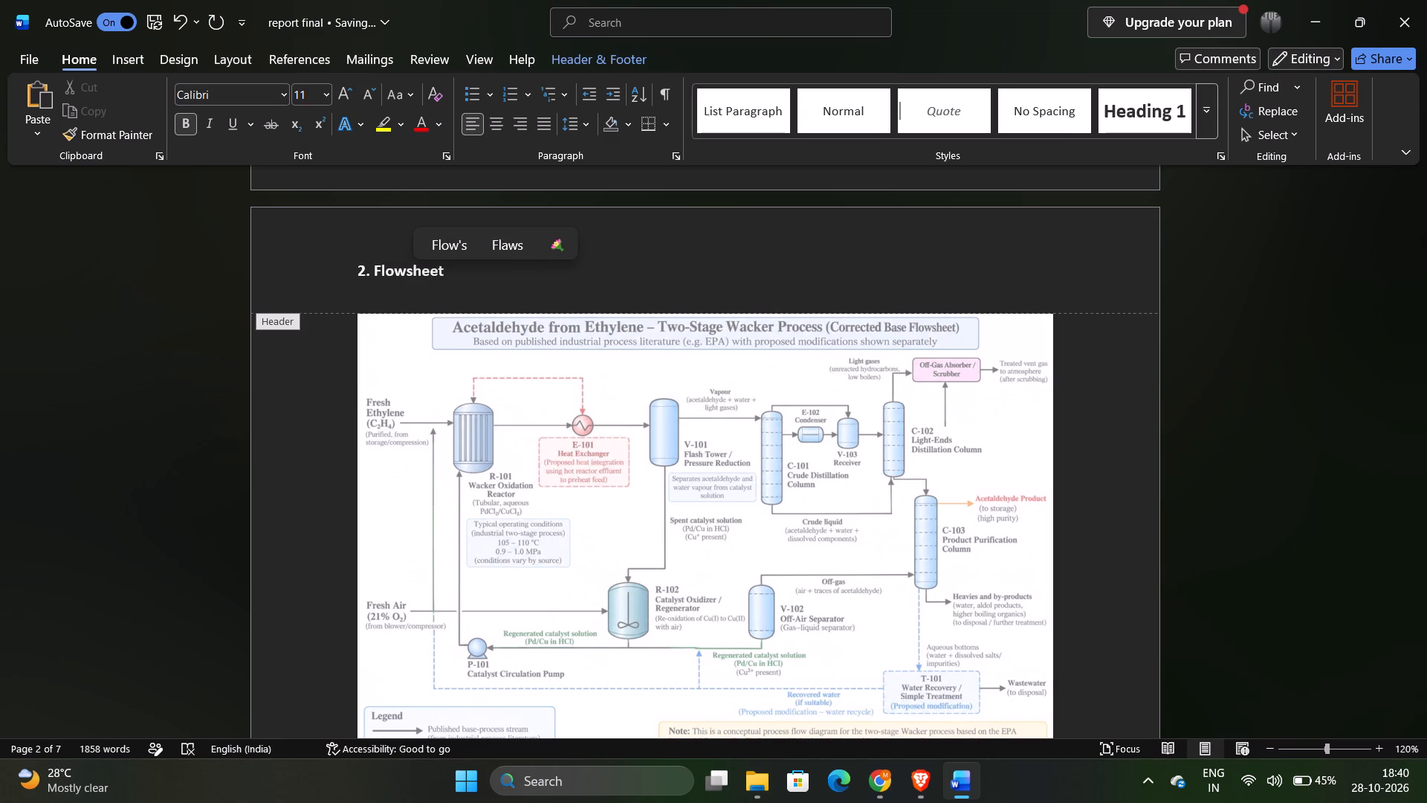
key(ctrl+b)
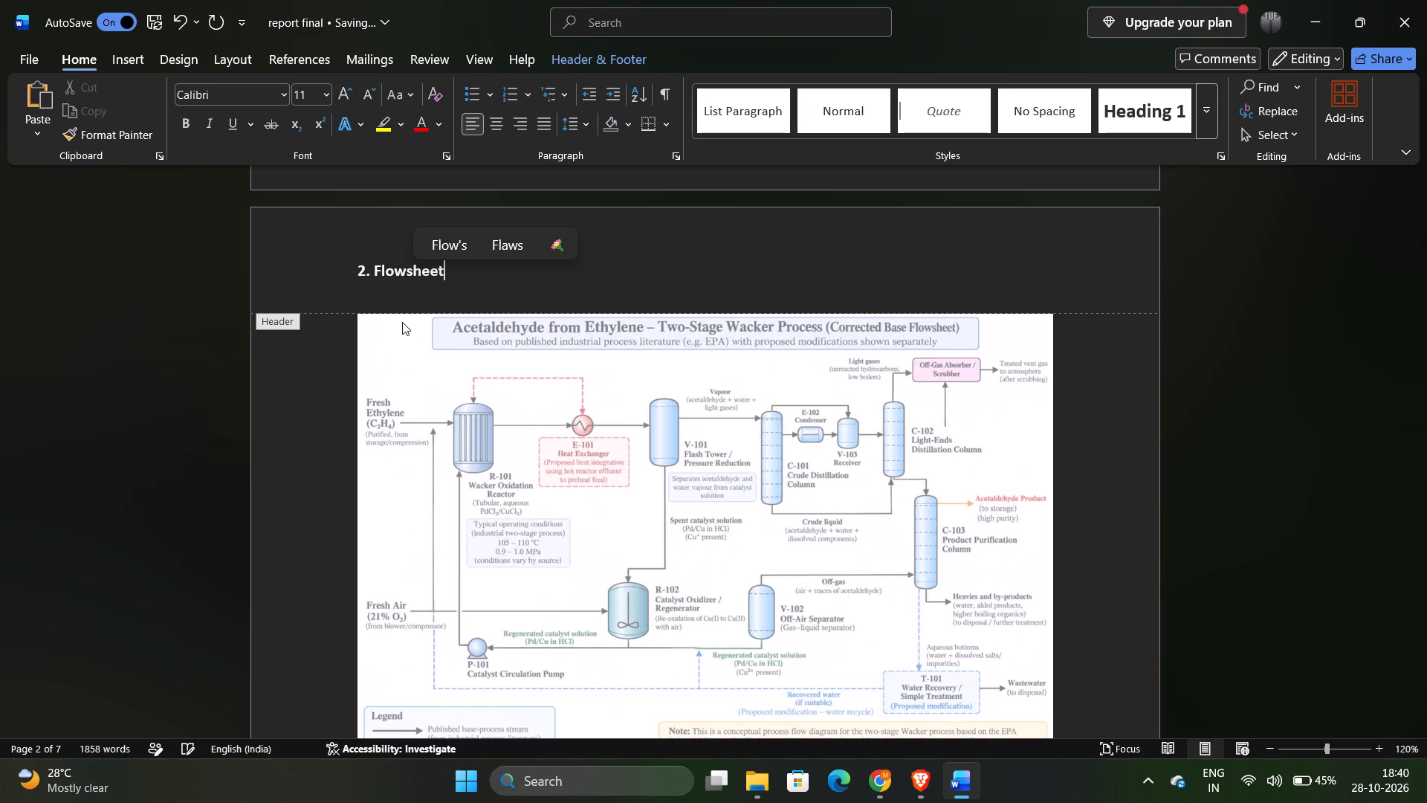
Set the font size of the whole "2. Flowsheet" heading in the page header to 14.
click(329, 103)
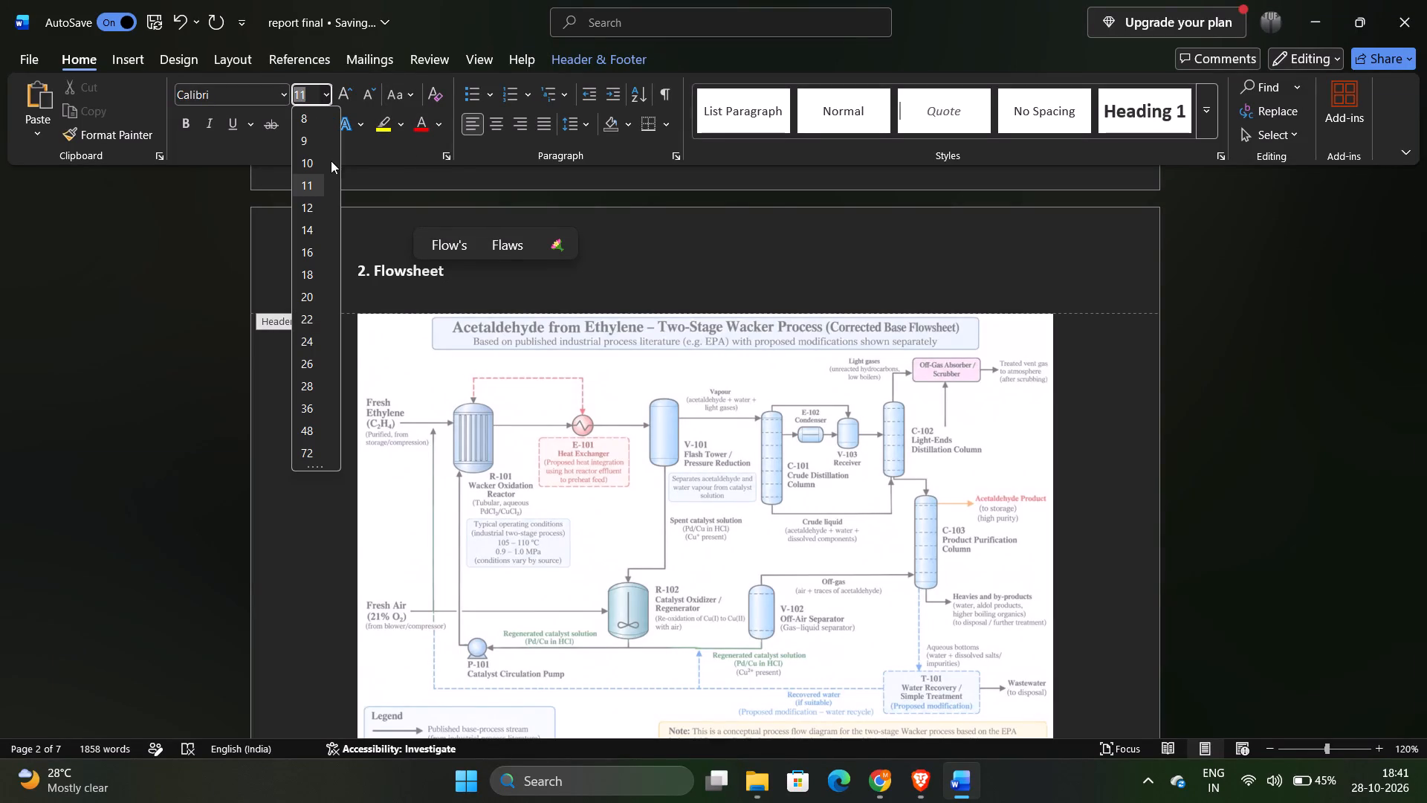
click(311, 233)
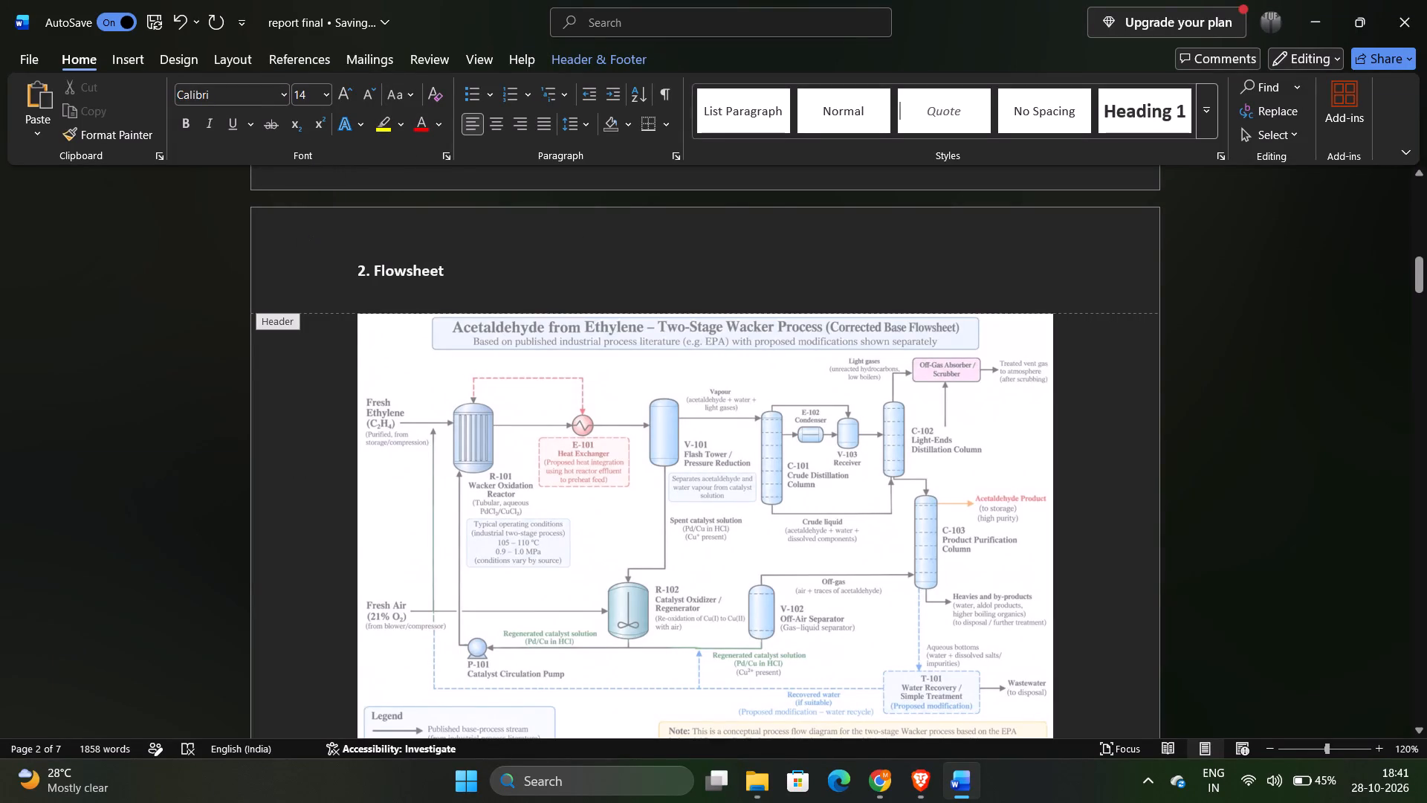
click(412, 263)
double_click(409, 267)
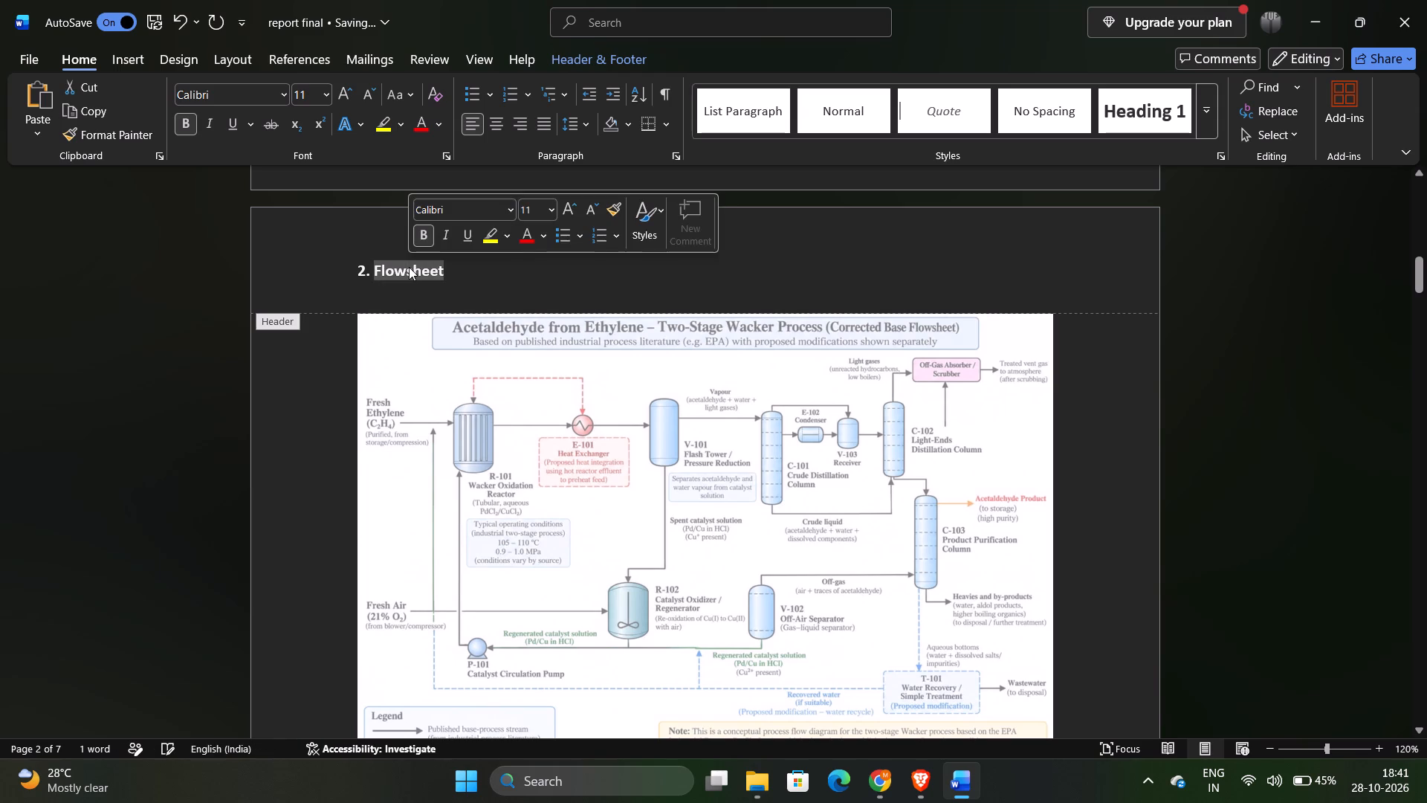
drag(357, 268, 400, 271)
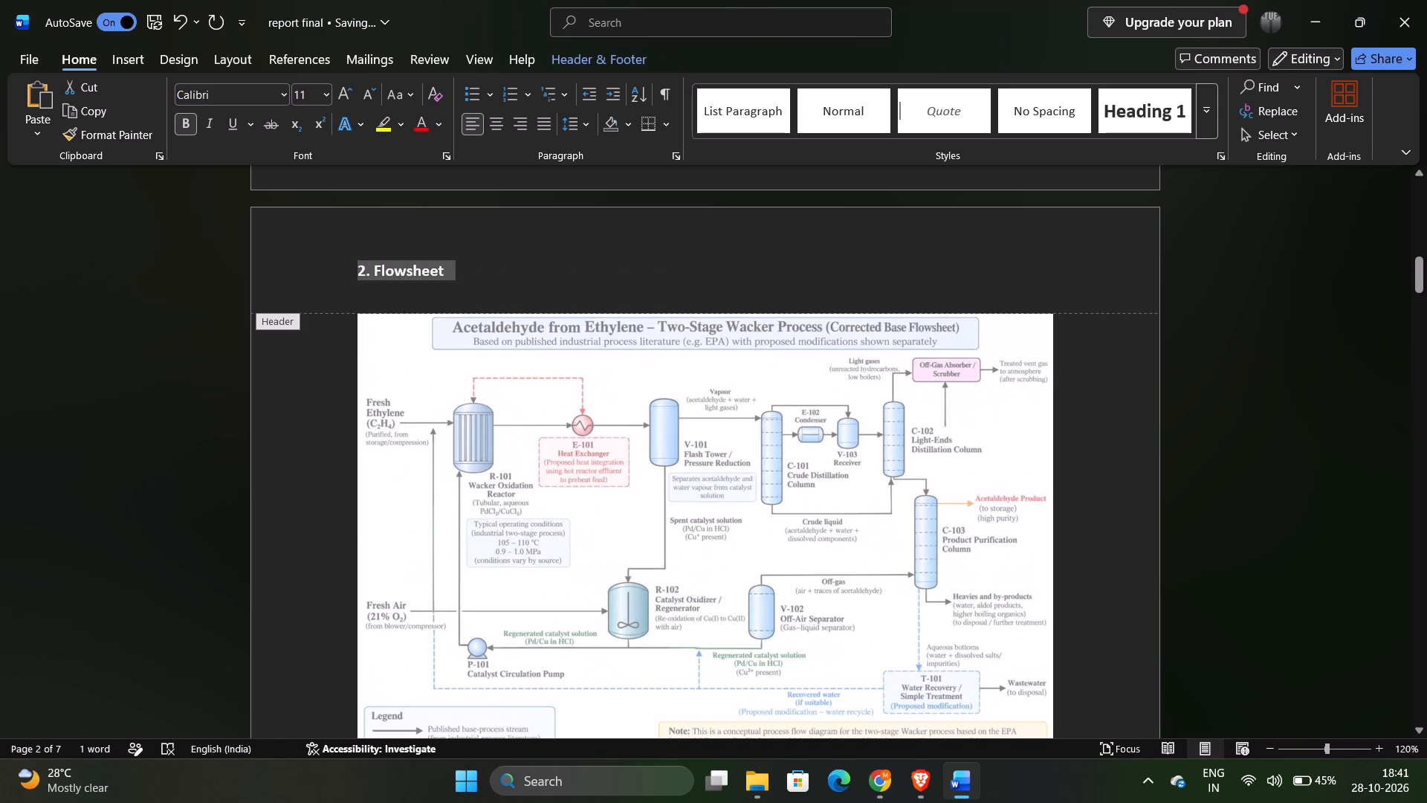
drag(400, 271, 418, 272)
click(324, 90)
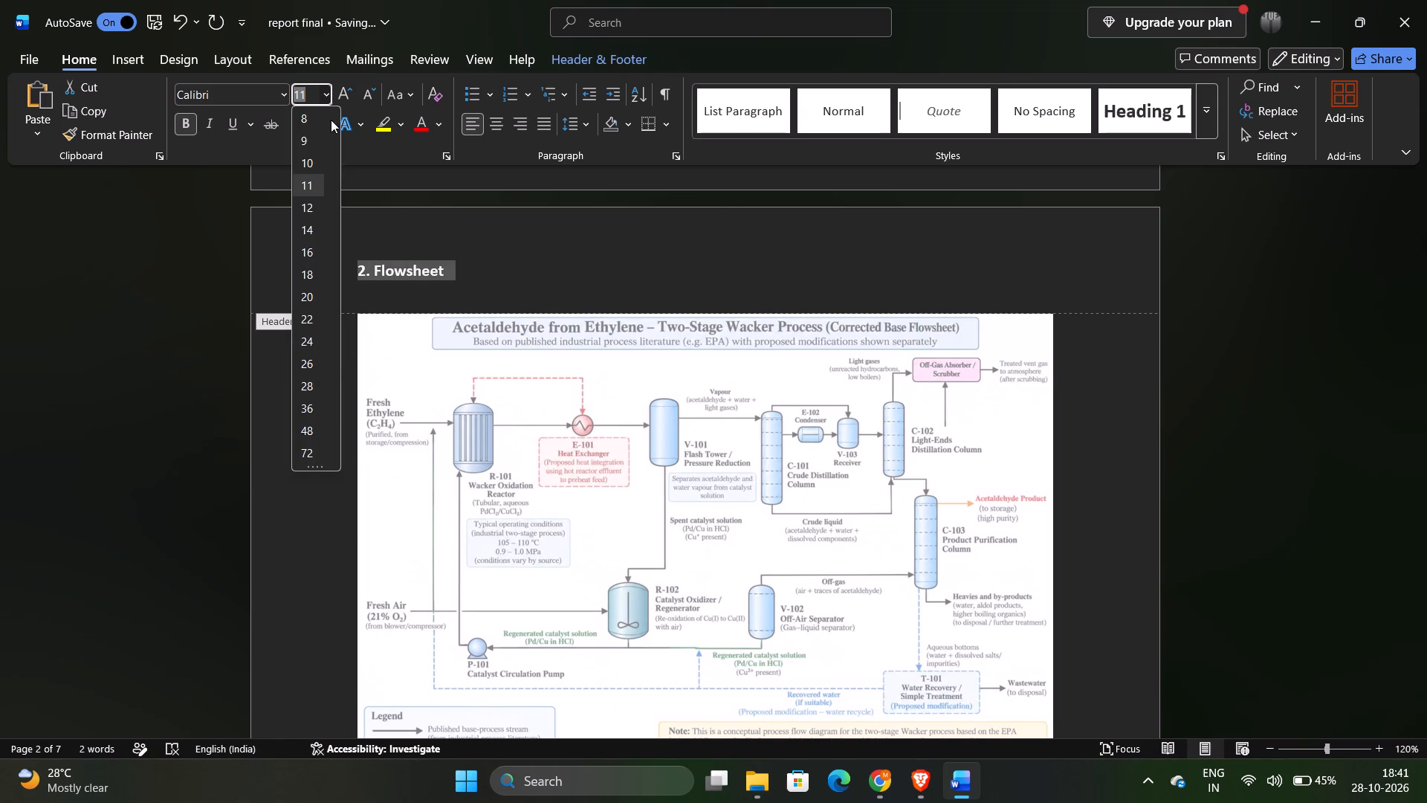
click(308, 228)
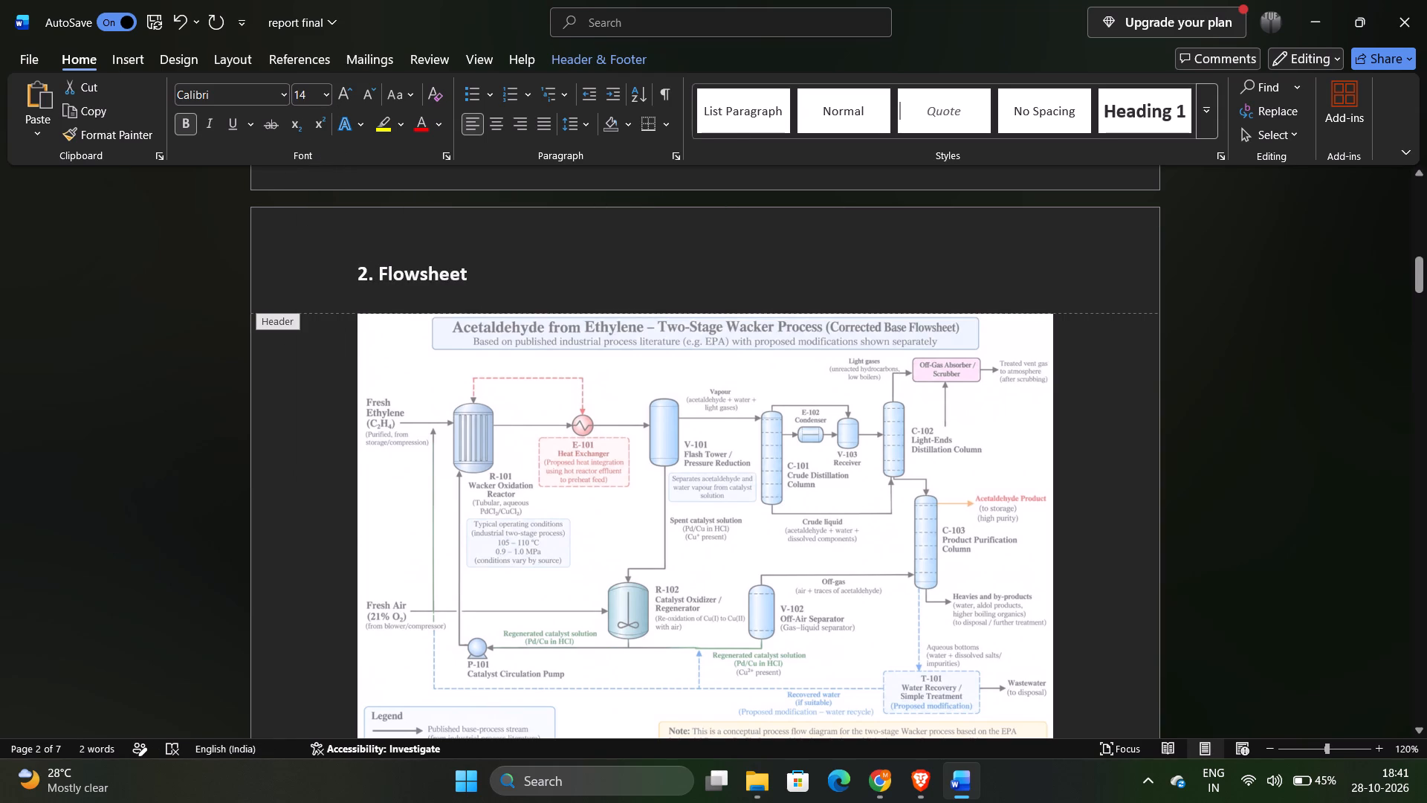
Return to the document body and crop the flowsheet picture from its bottom edge to a height of about 9.63 cm.
click(199, 422)
click(624, 430)
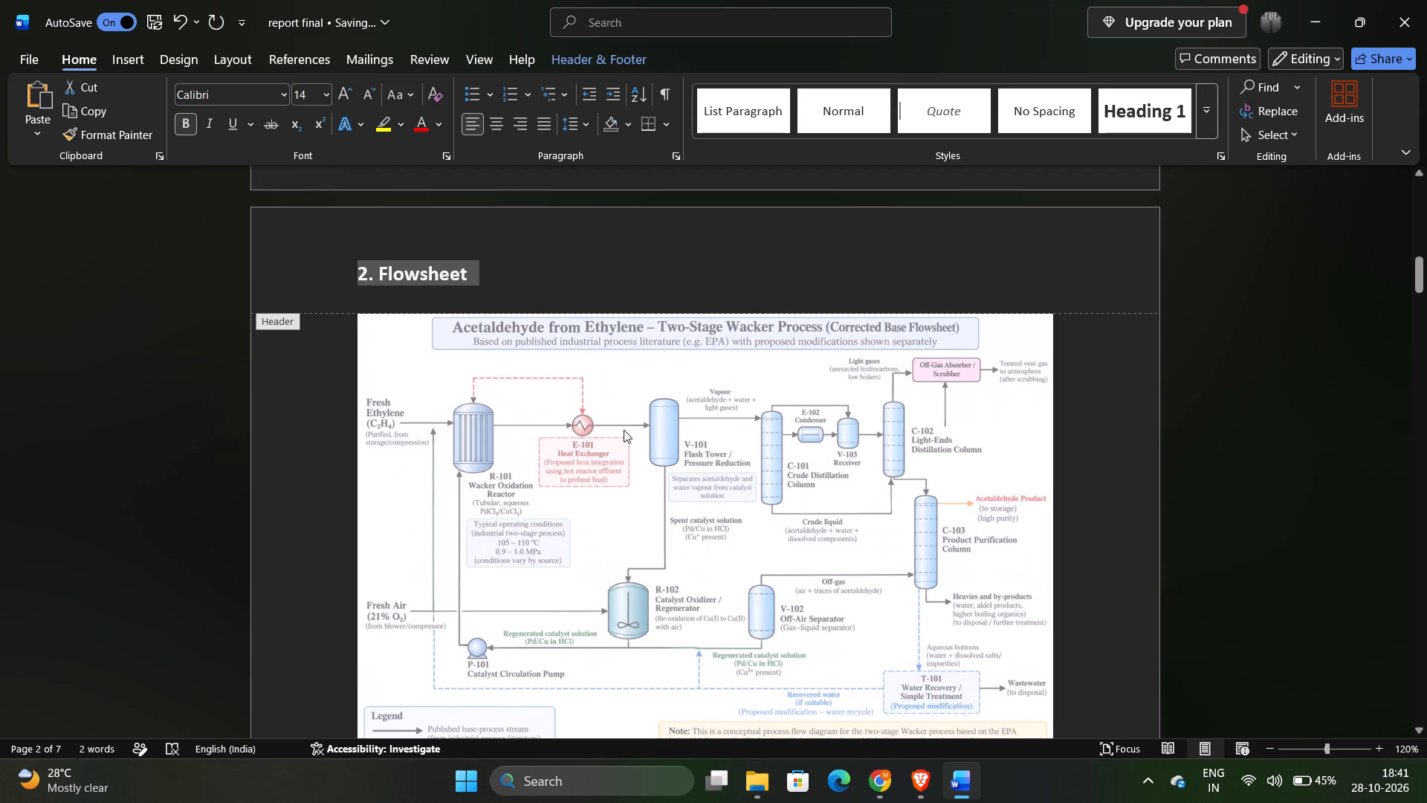
scroll(624, 430, down, 1)
double_click(624, 430)
double_click(624, 430)
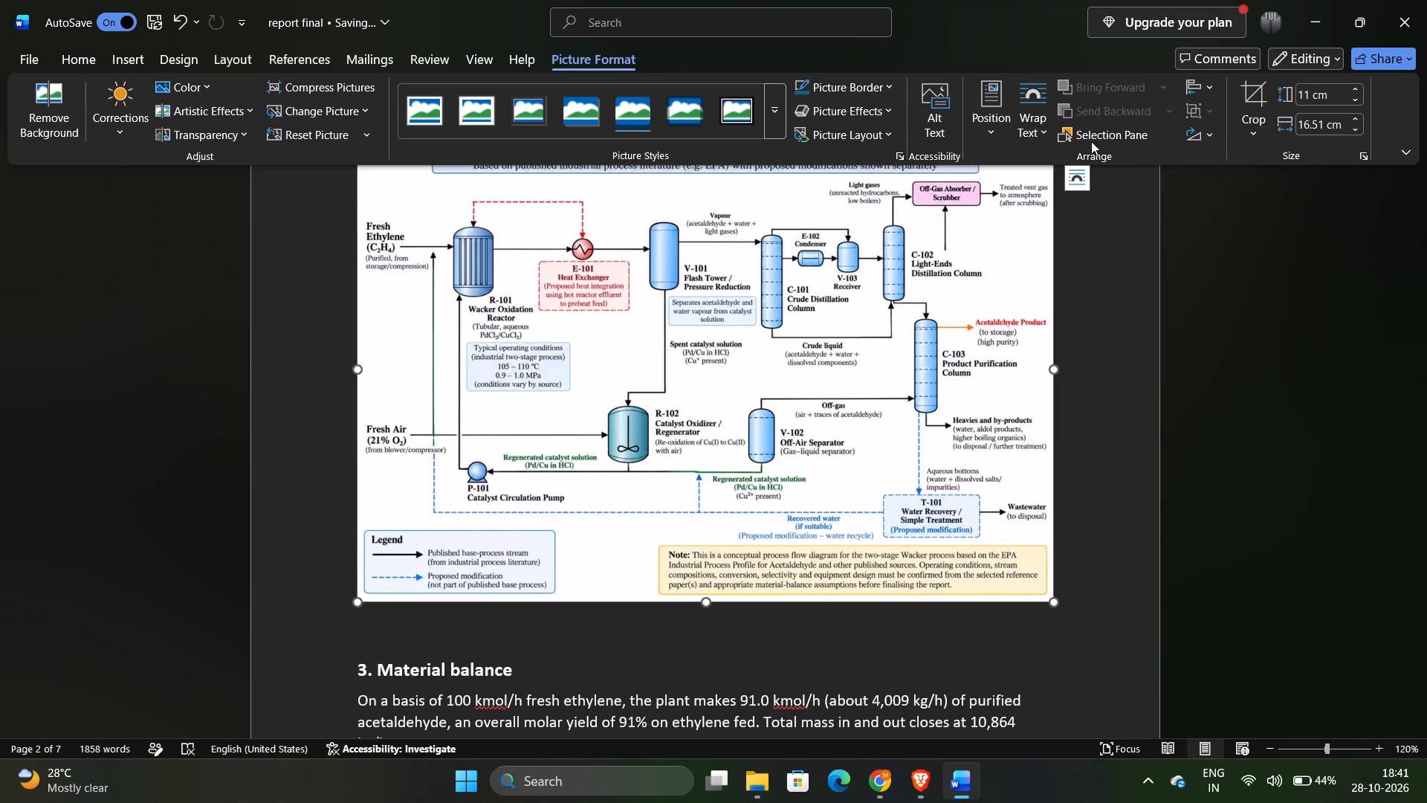
click(1249, 106)
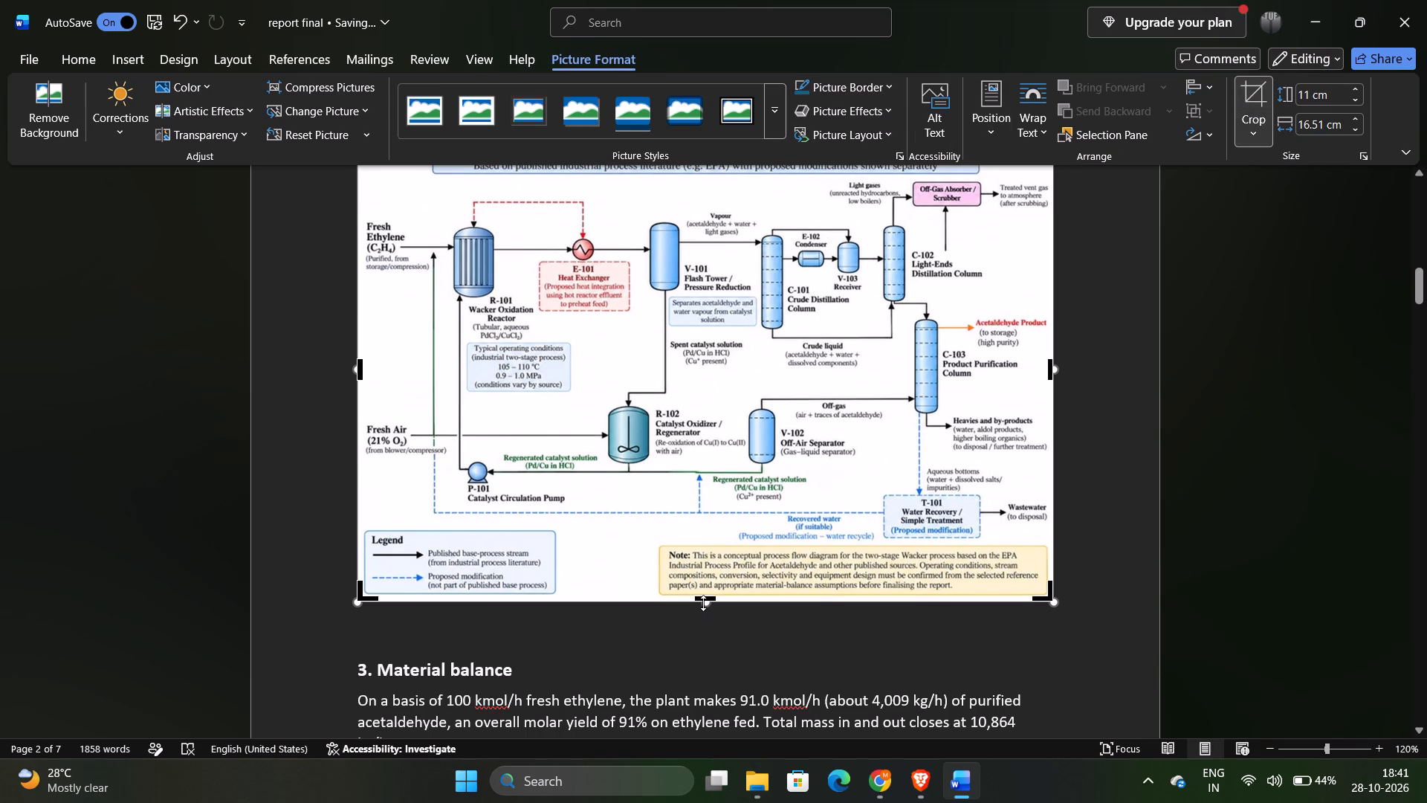
drag(703, 596, 699, 566)
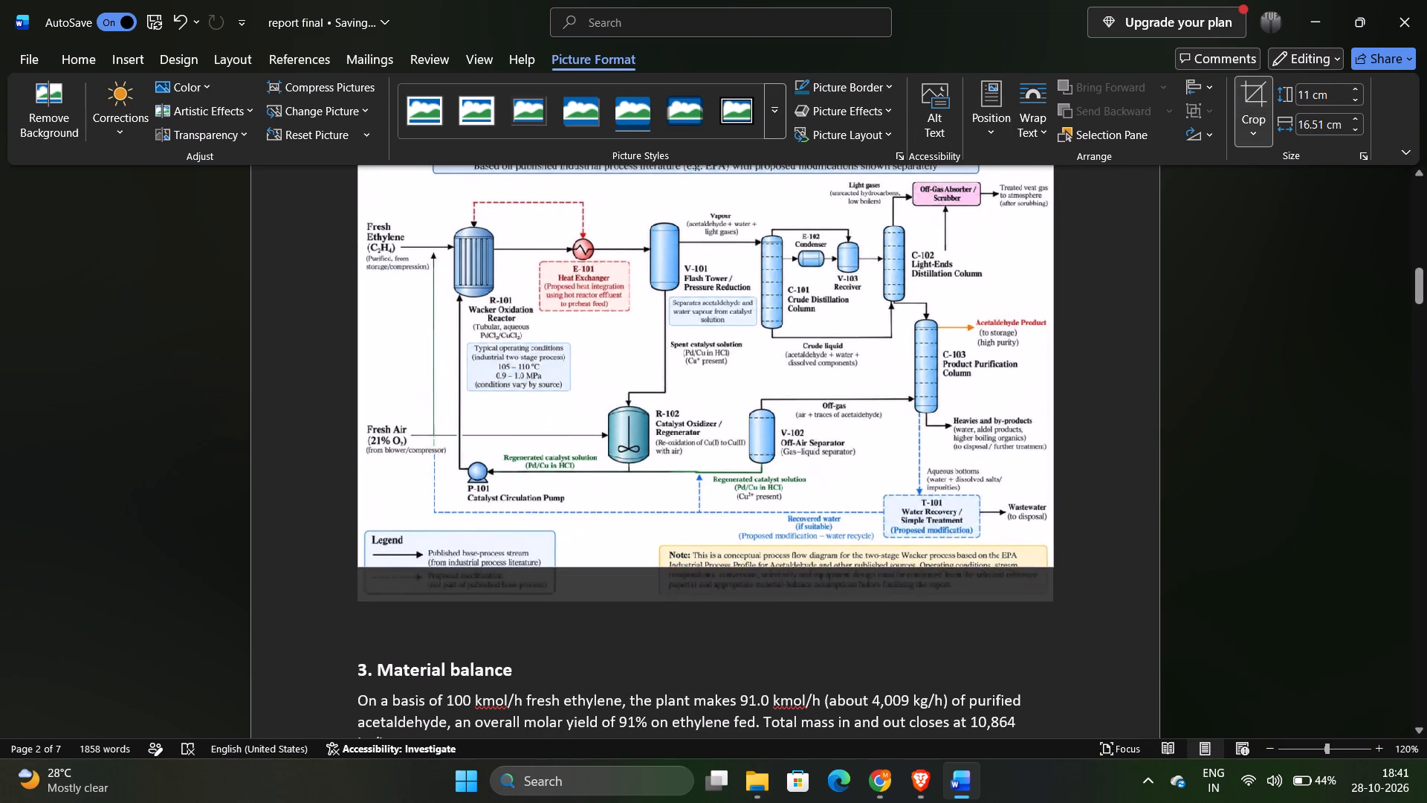
drag(699, 566, 699, 549)
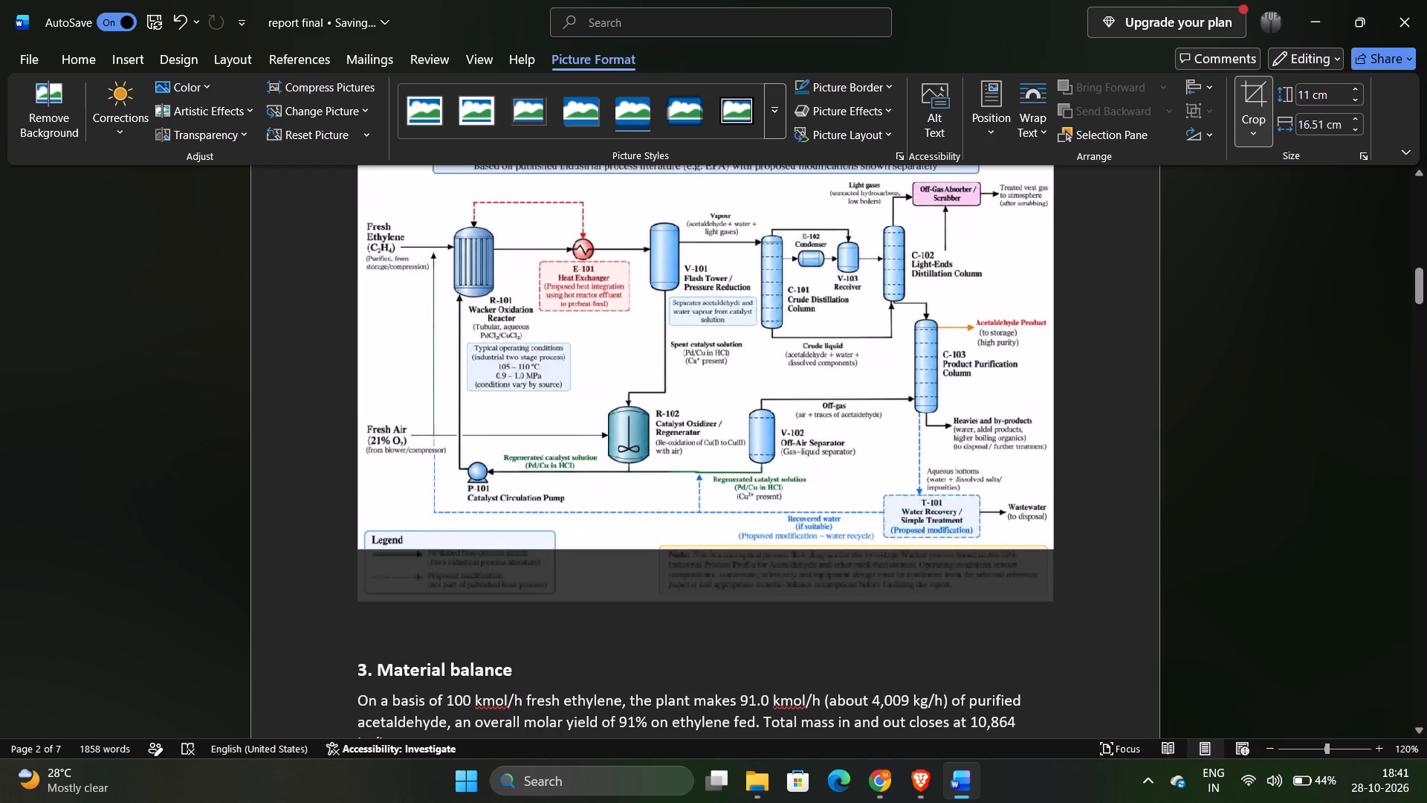
drag(699, 549, 694, 544)
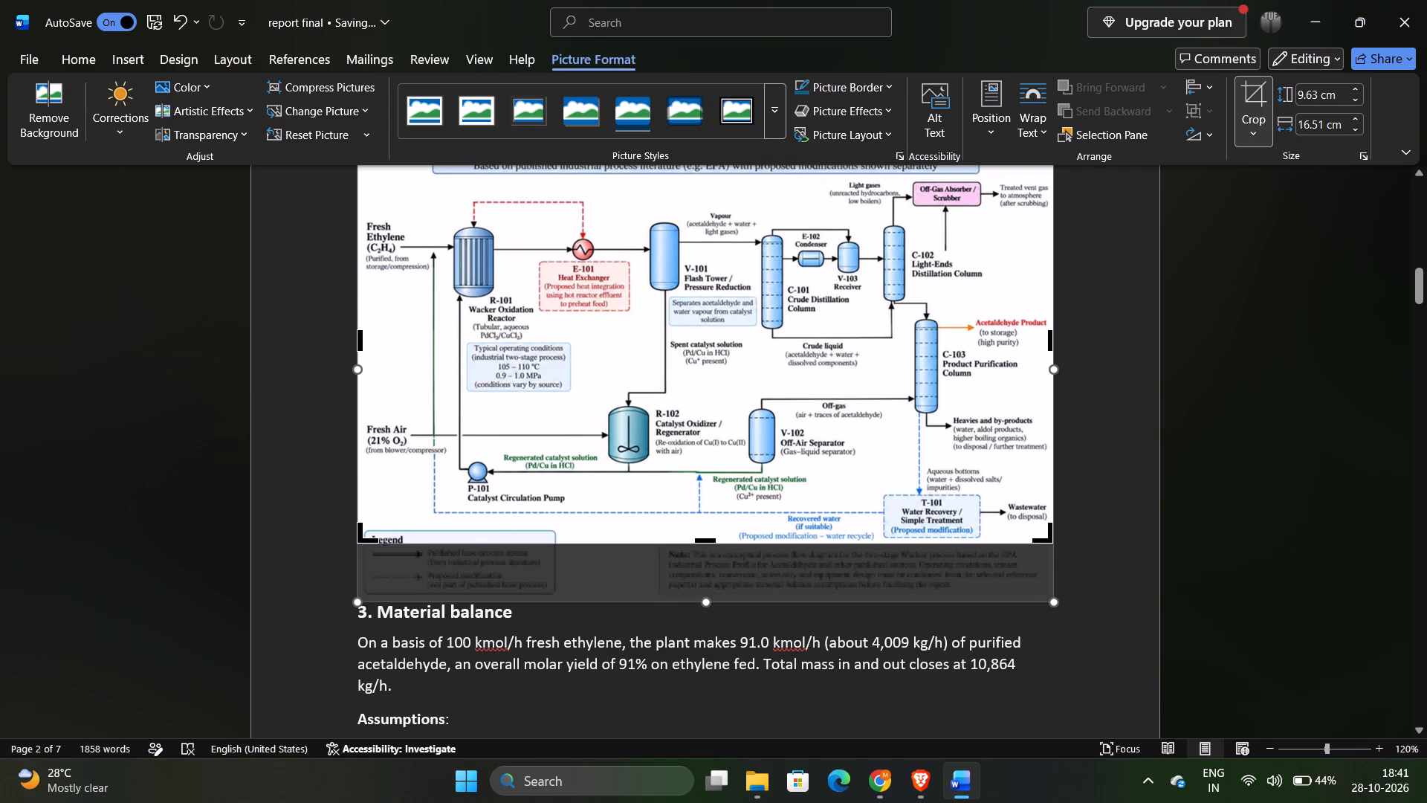
key(Return)
Check the pages around the "2. Flowsheet" heading to see how the cropped picture and Material balance section are laid out.
scroll(390, 535, up, 1)
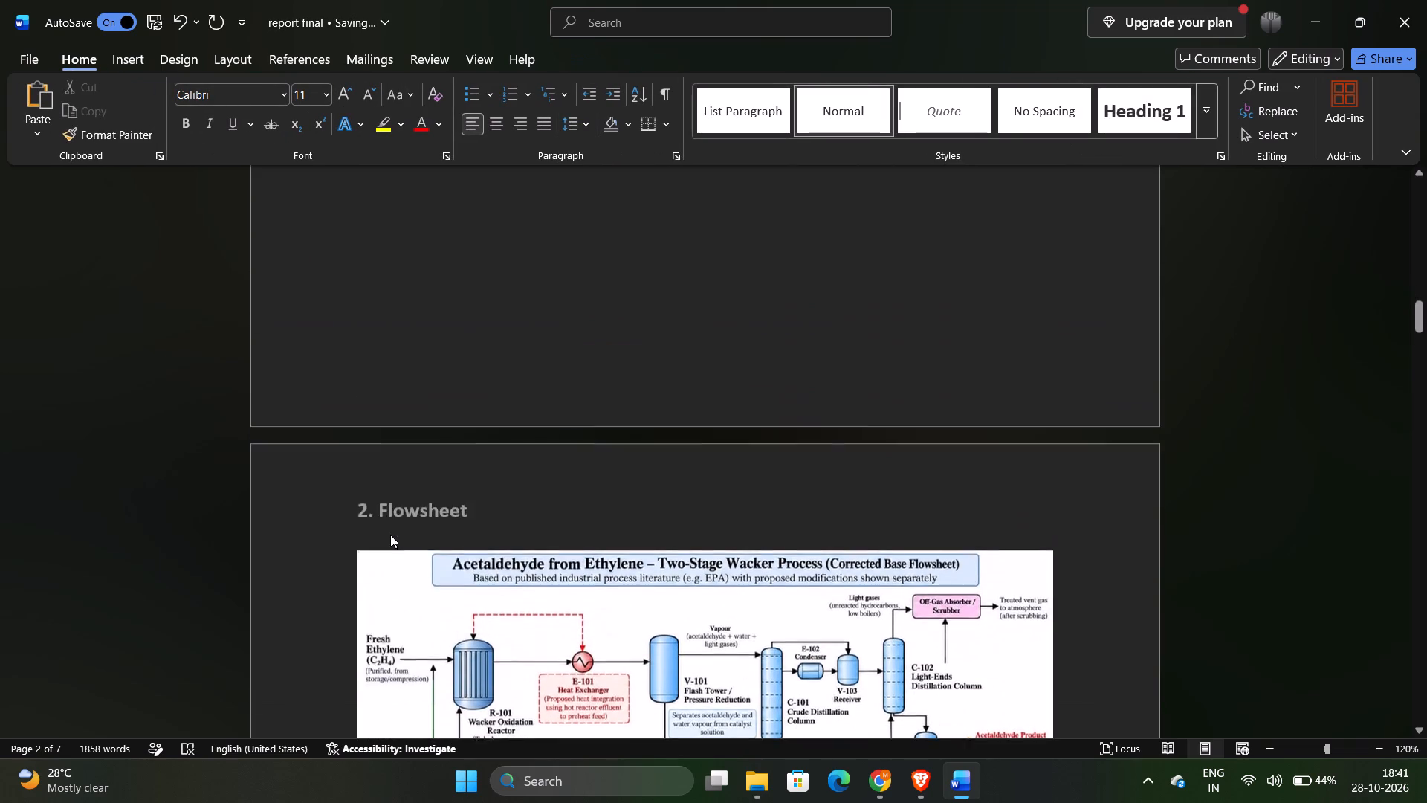
scroll(390, 535, down, 2)
scroll(390, 535, up, 3)
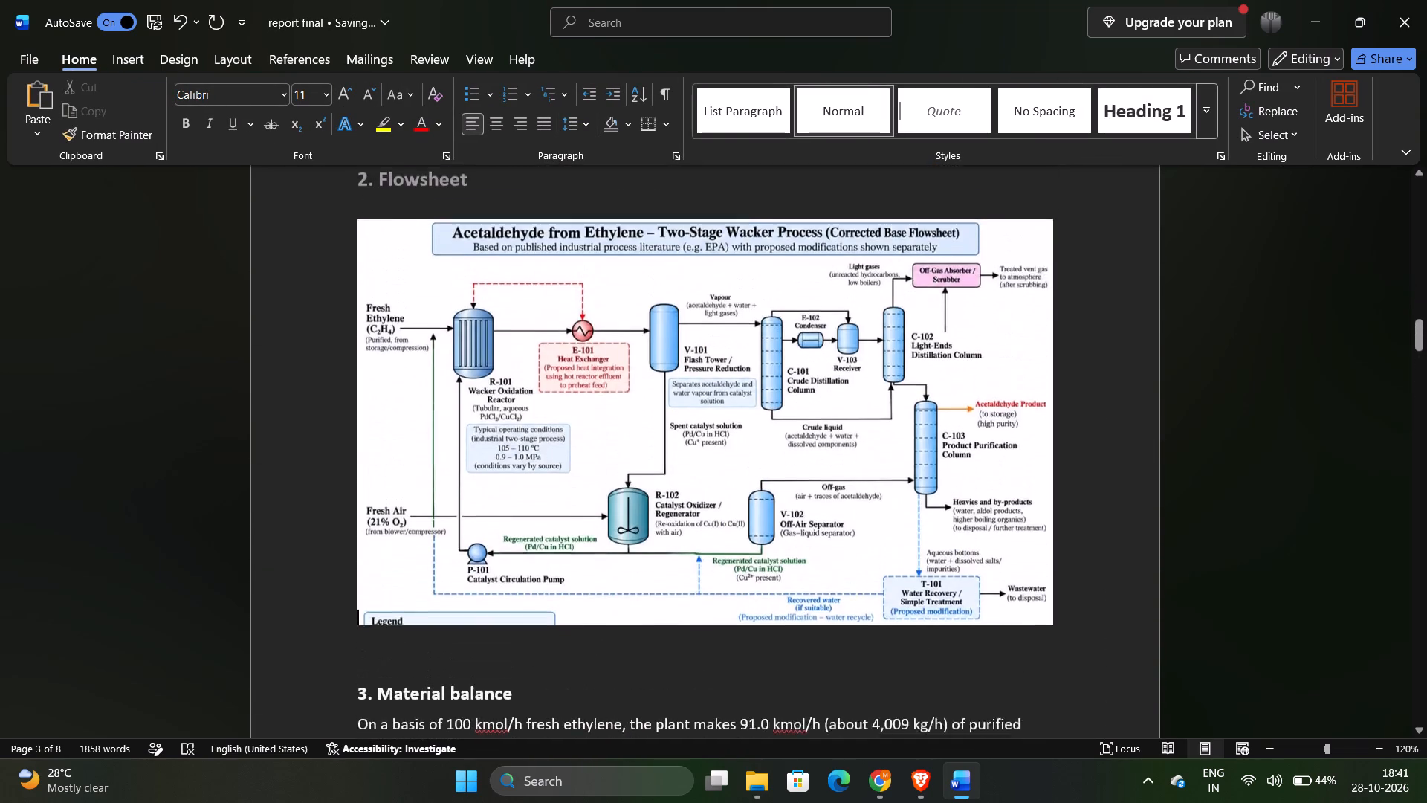
scroll(390, 535, up, 4)
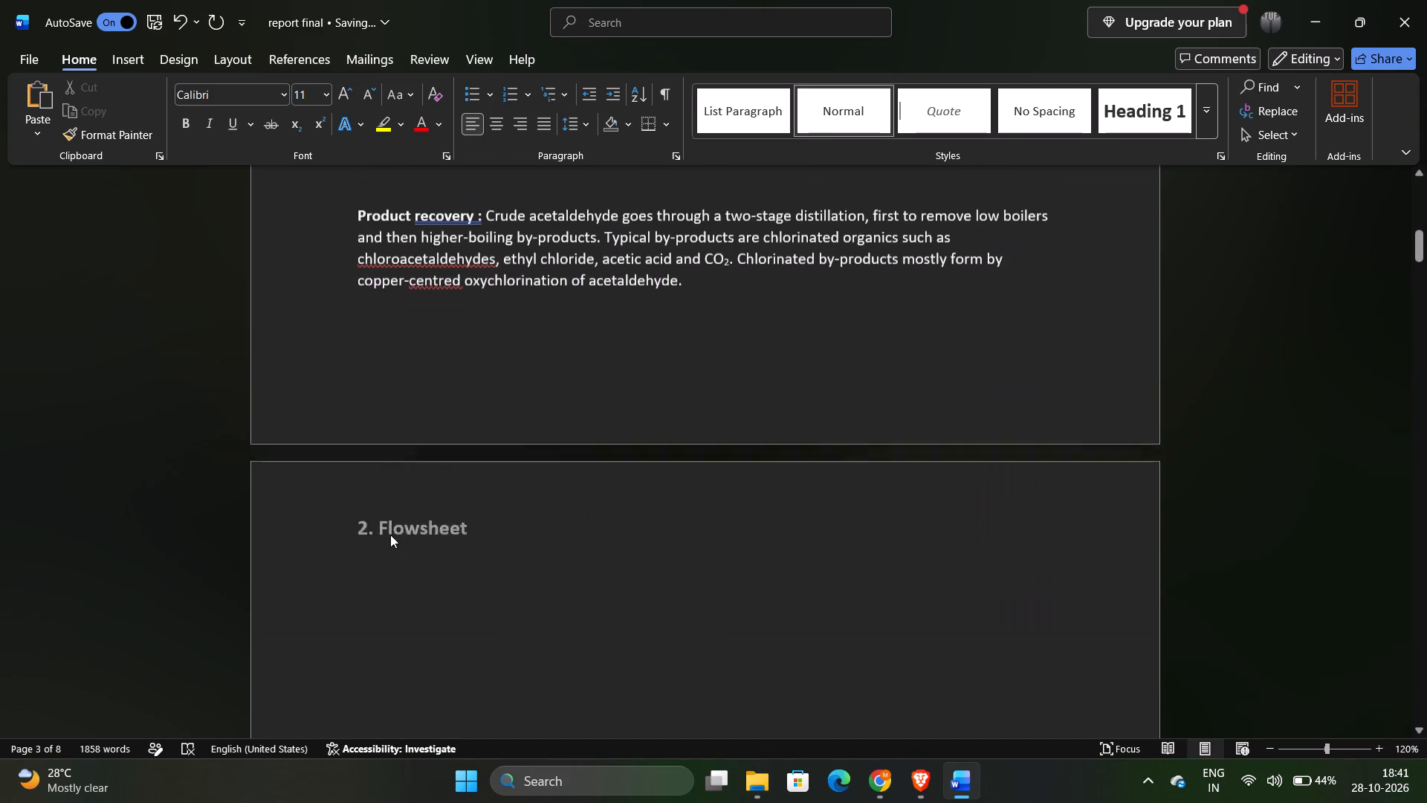
click(452, 613)
scroll(747, 551, down, 3)
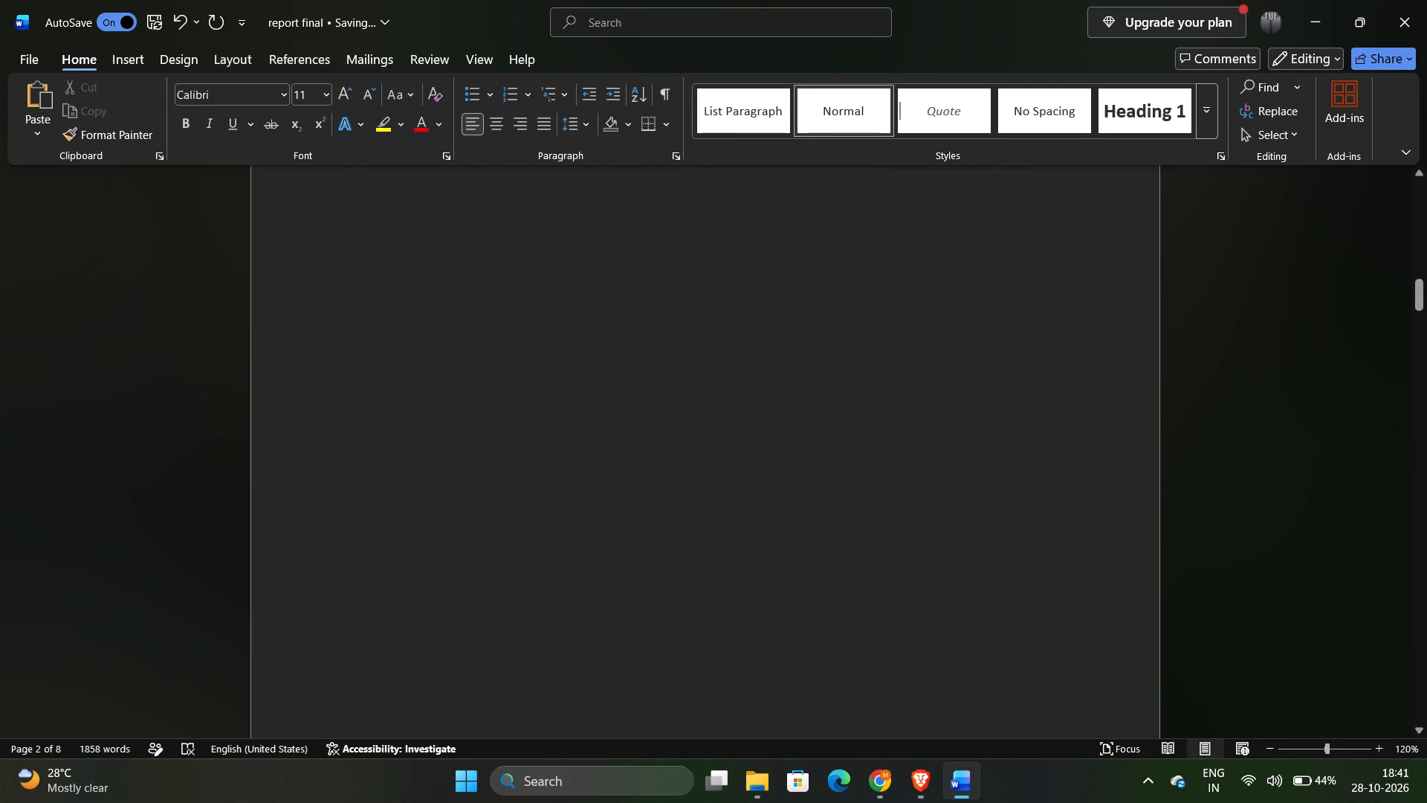
scroll(747, 551, down, 1)
scroll(747, 551, up, 2)
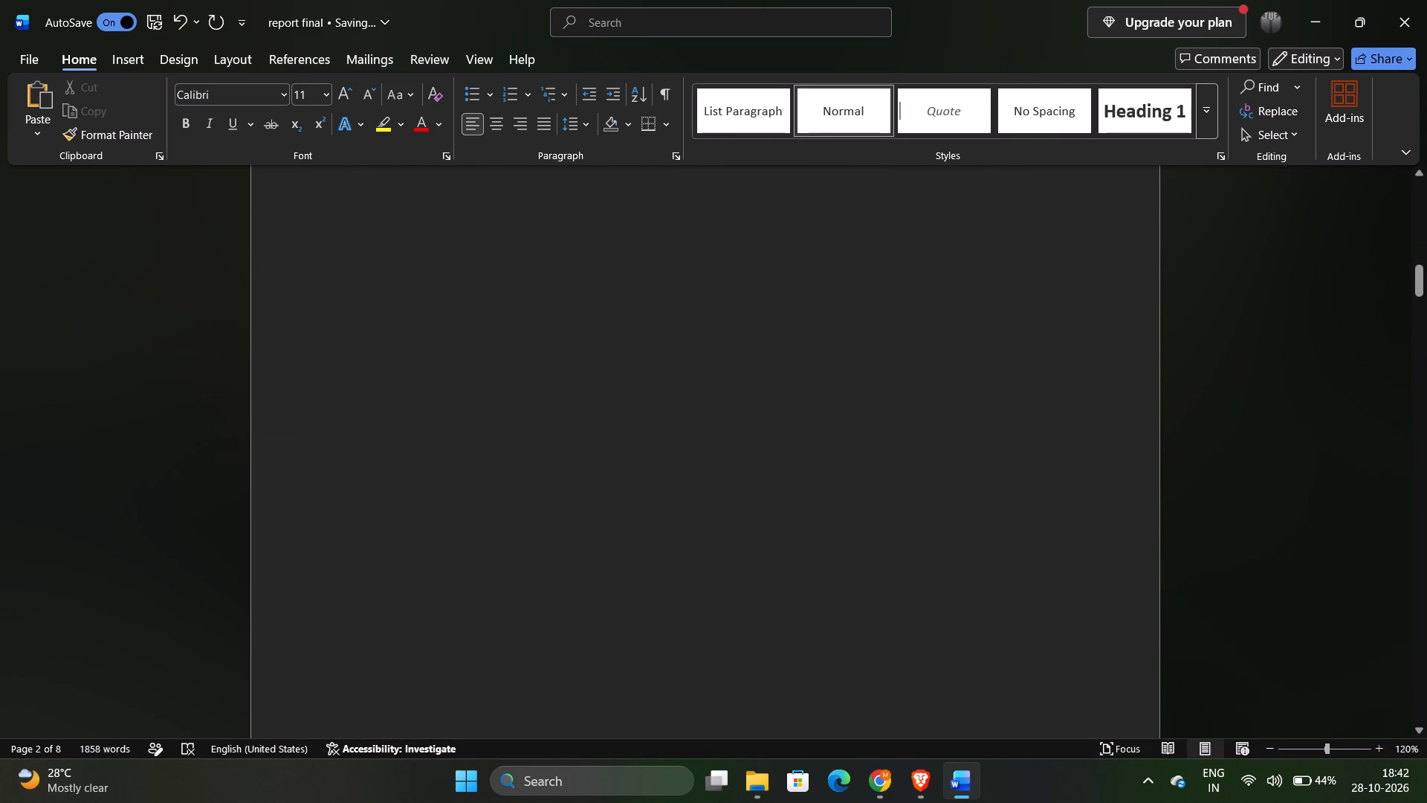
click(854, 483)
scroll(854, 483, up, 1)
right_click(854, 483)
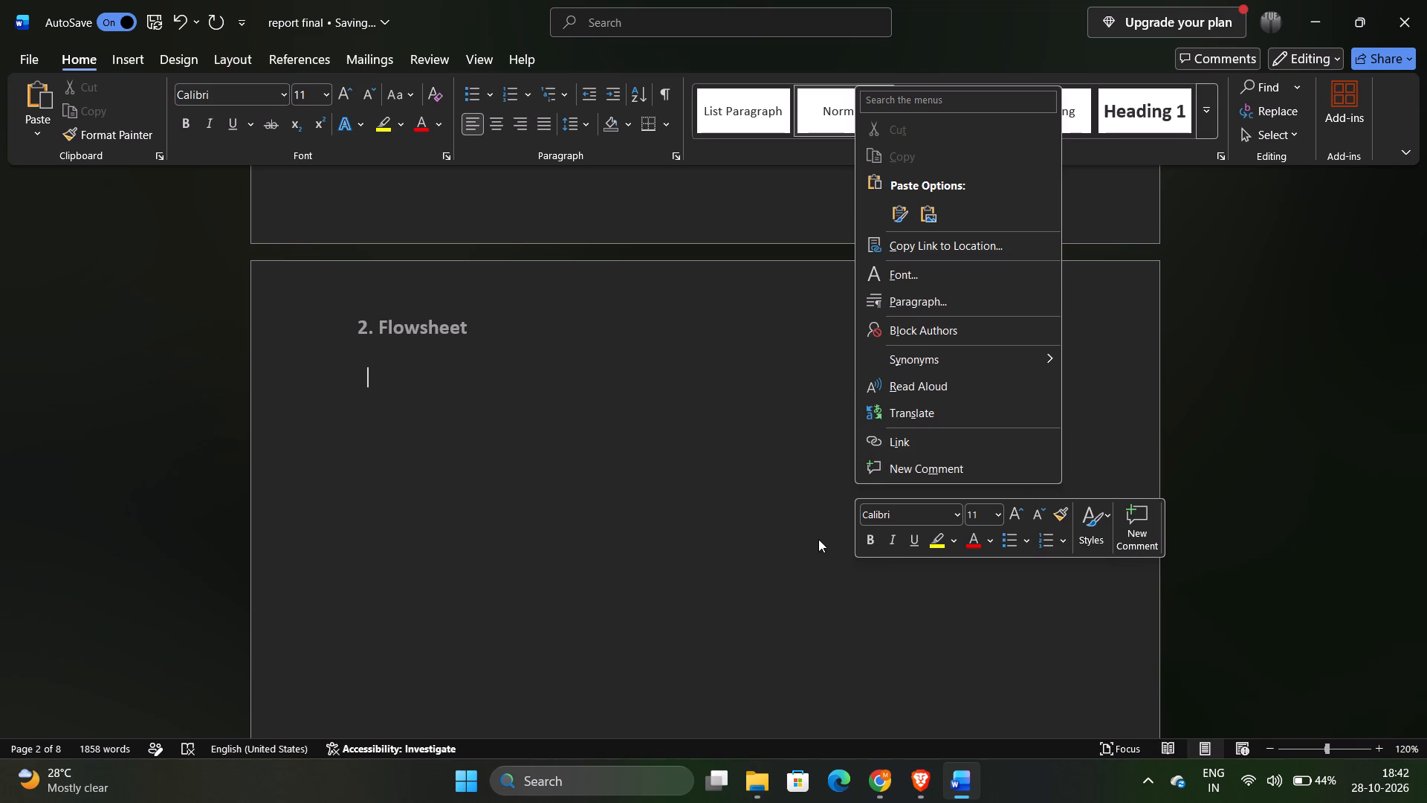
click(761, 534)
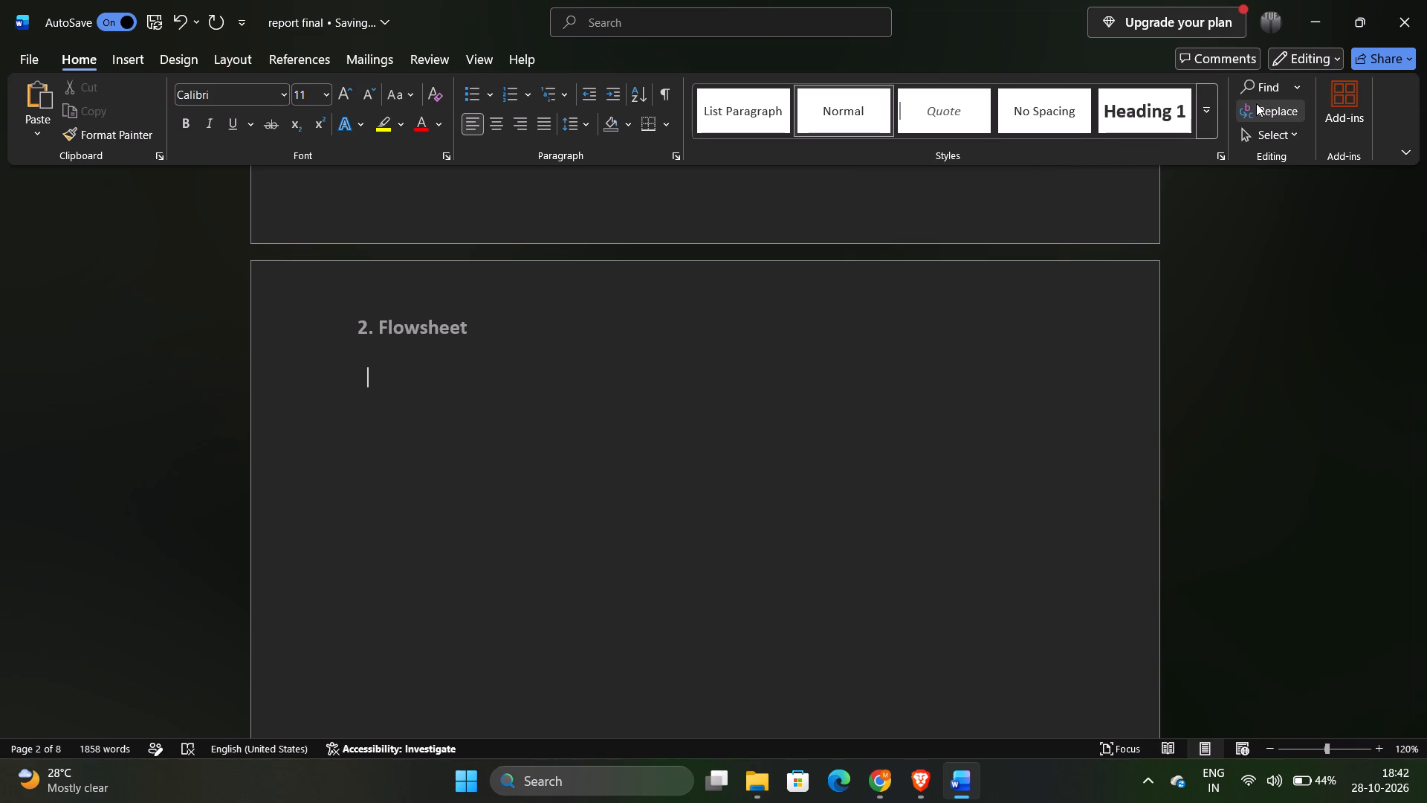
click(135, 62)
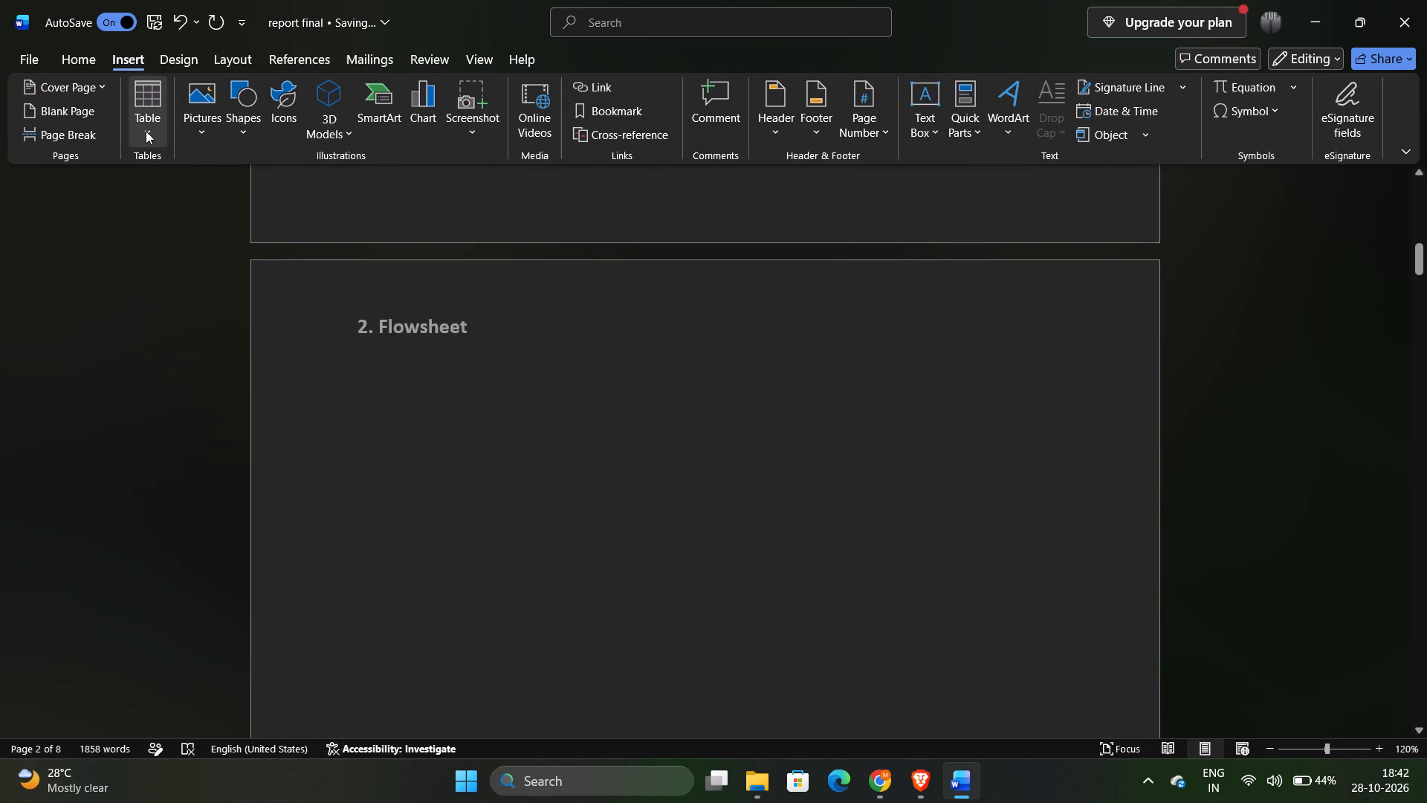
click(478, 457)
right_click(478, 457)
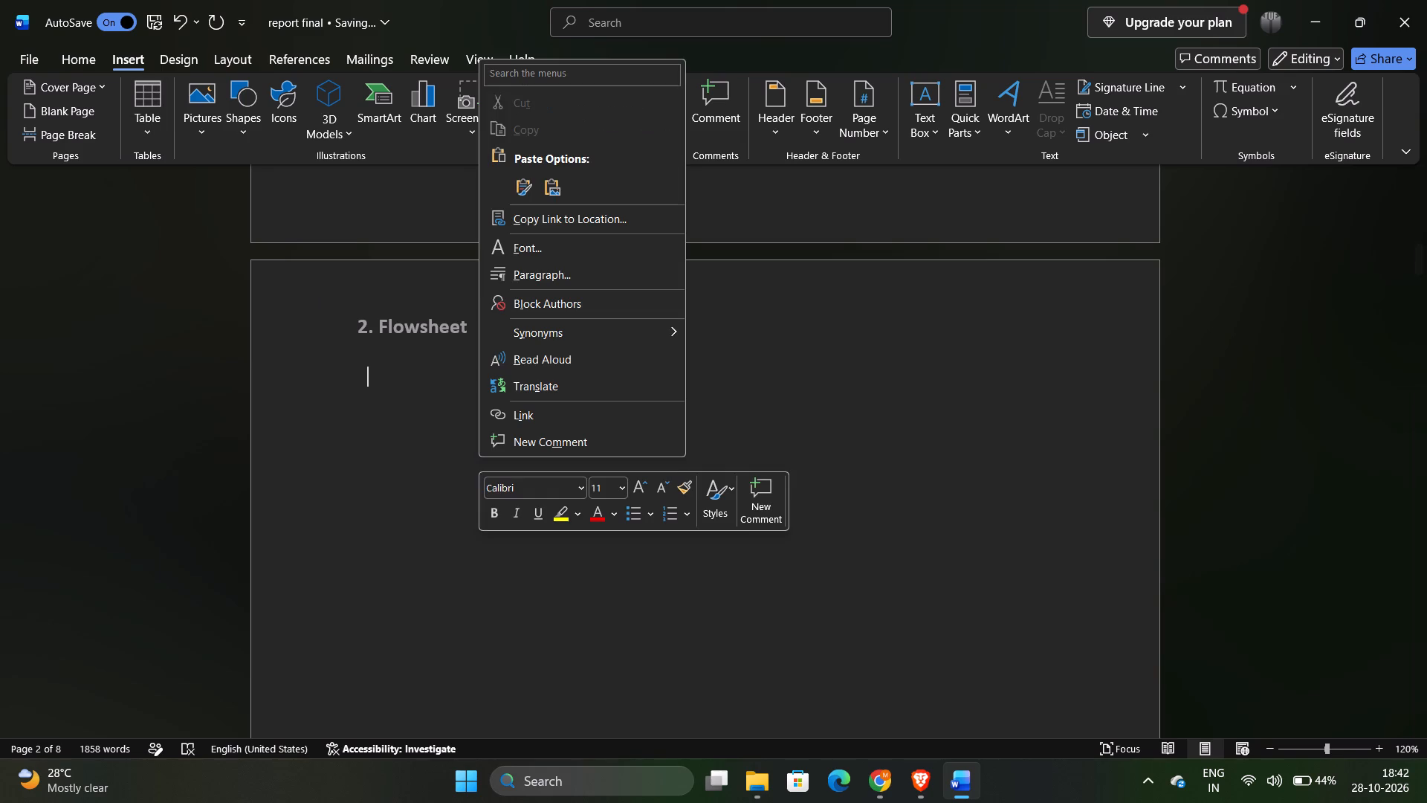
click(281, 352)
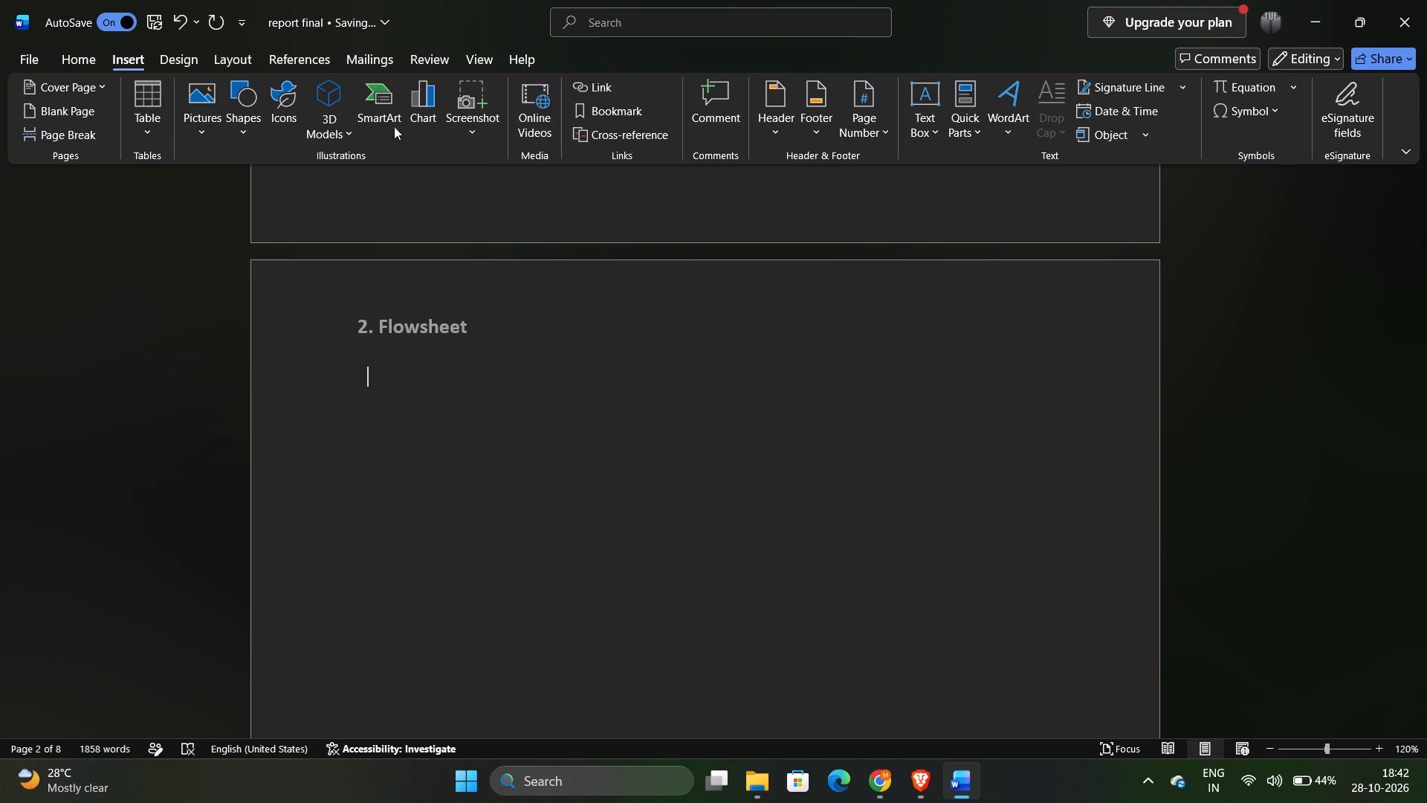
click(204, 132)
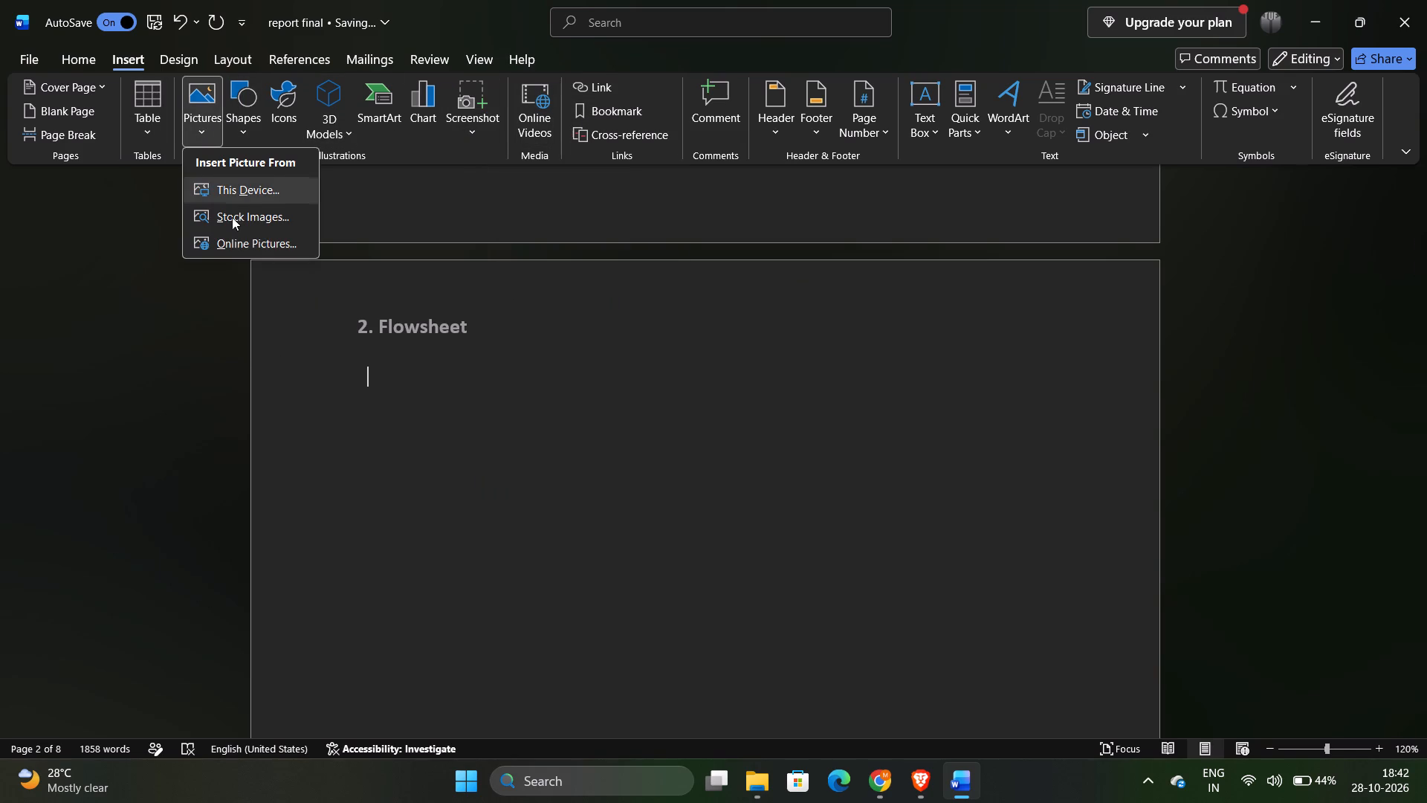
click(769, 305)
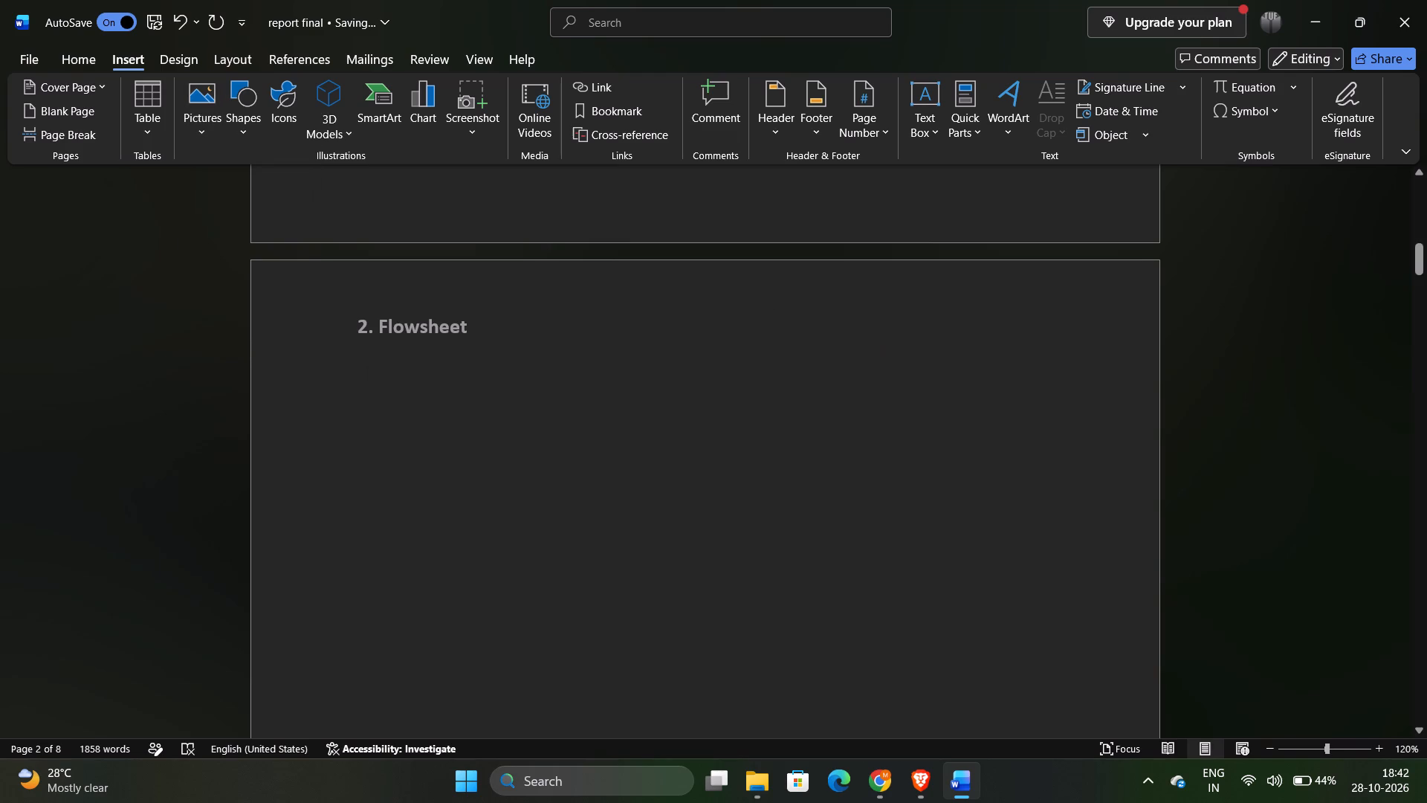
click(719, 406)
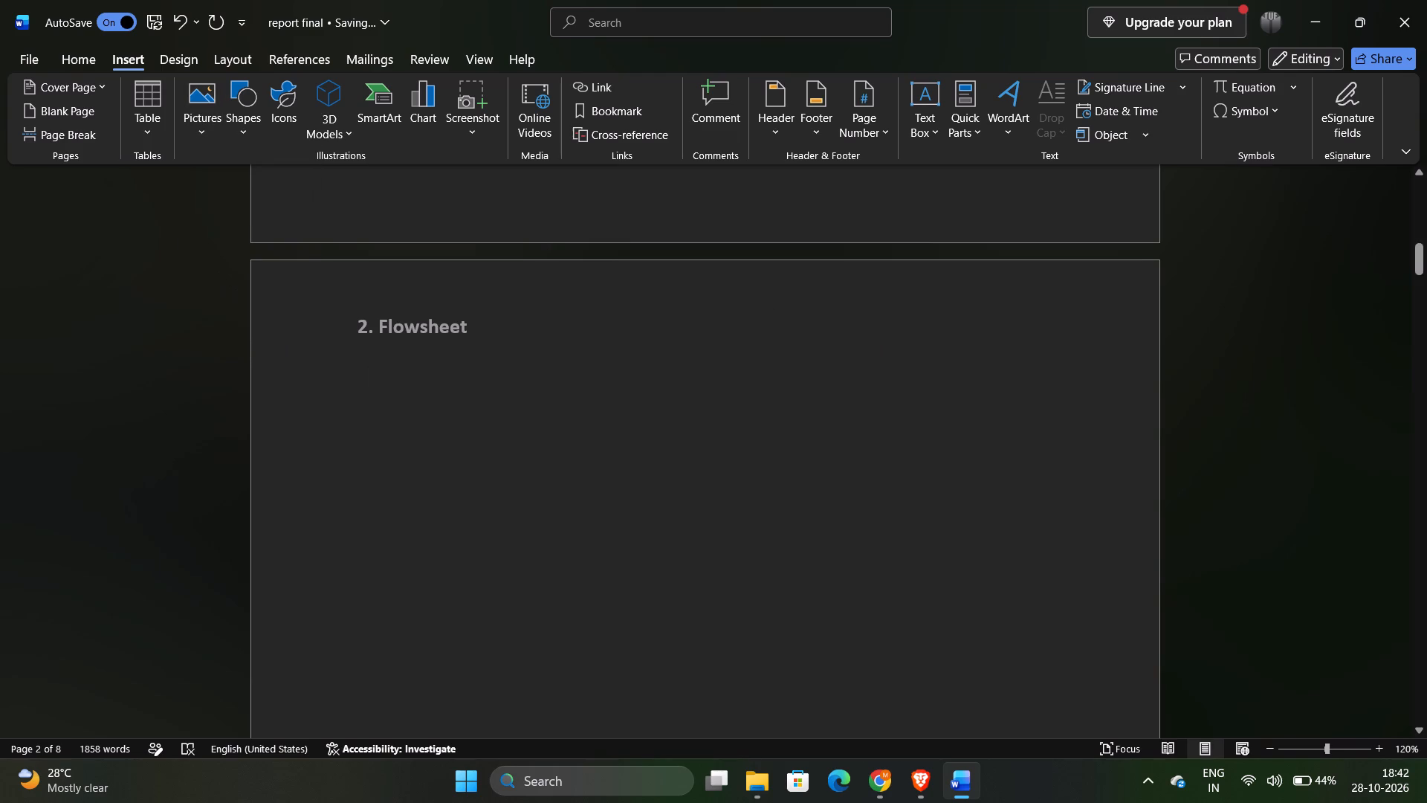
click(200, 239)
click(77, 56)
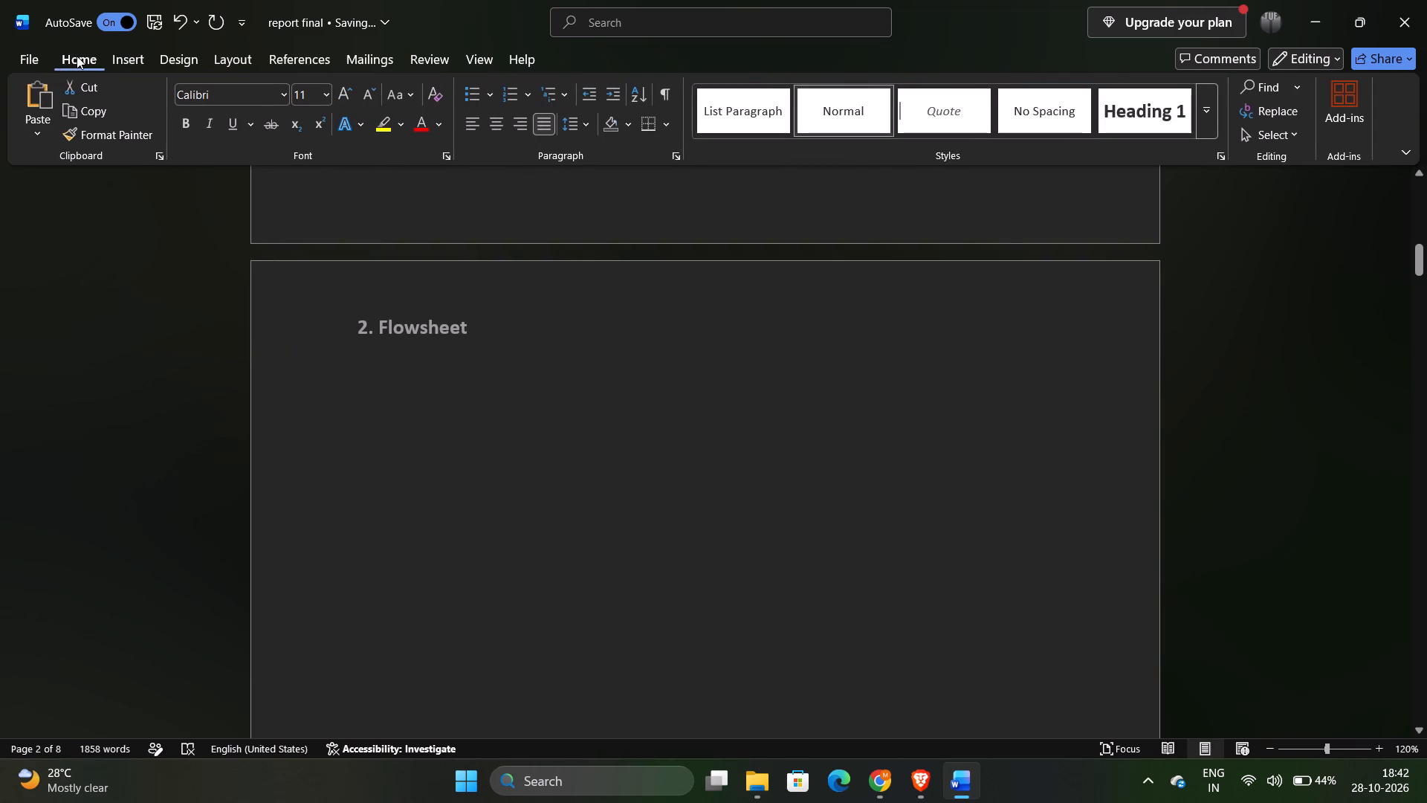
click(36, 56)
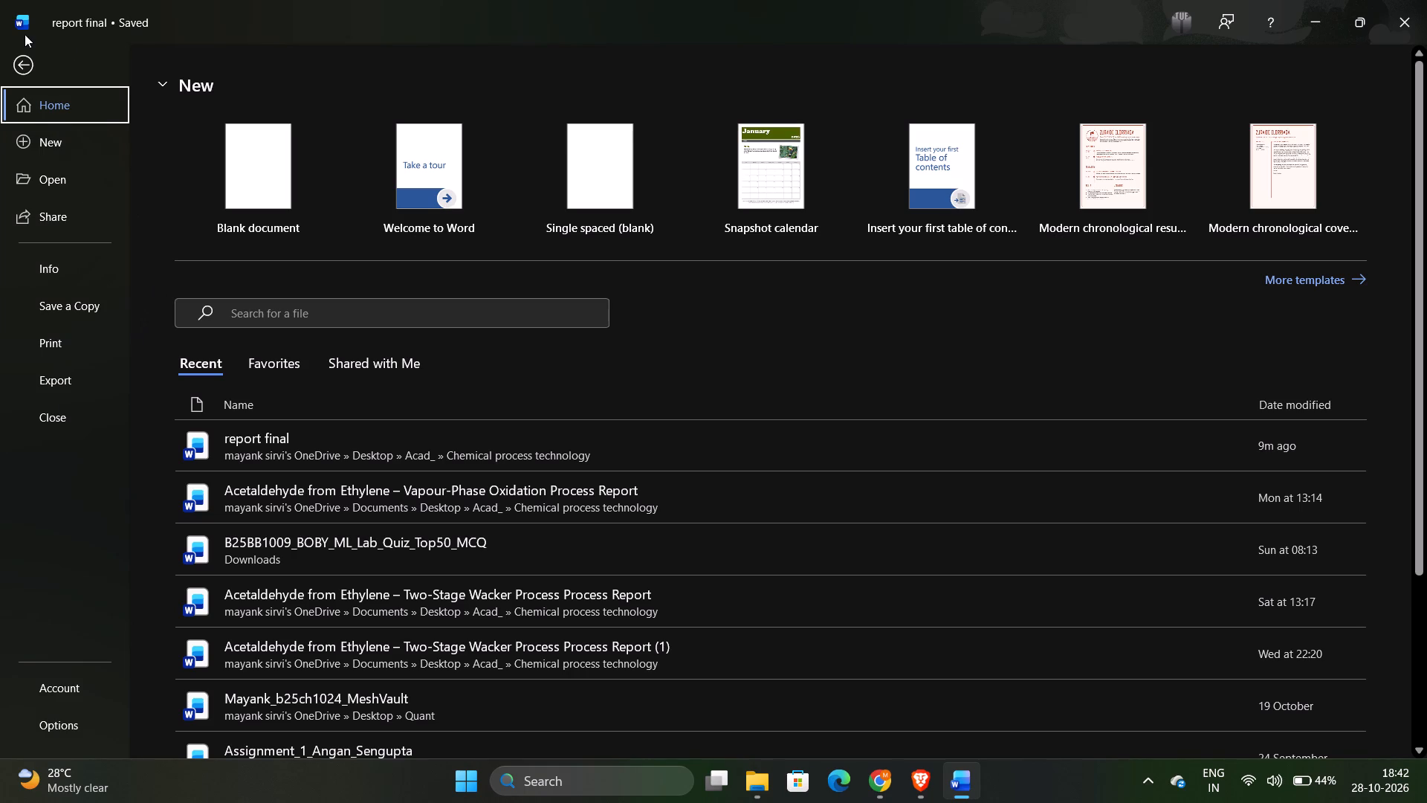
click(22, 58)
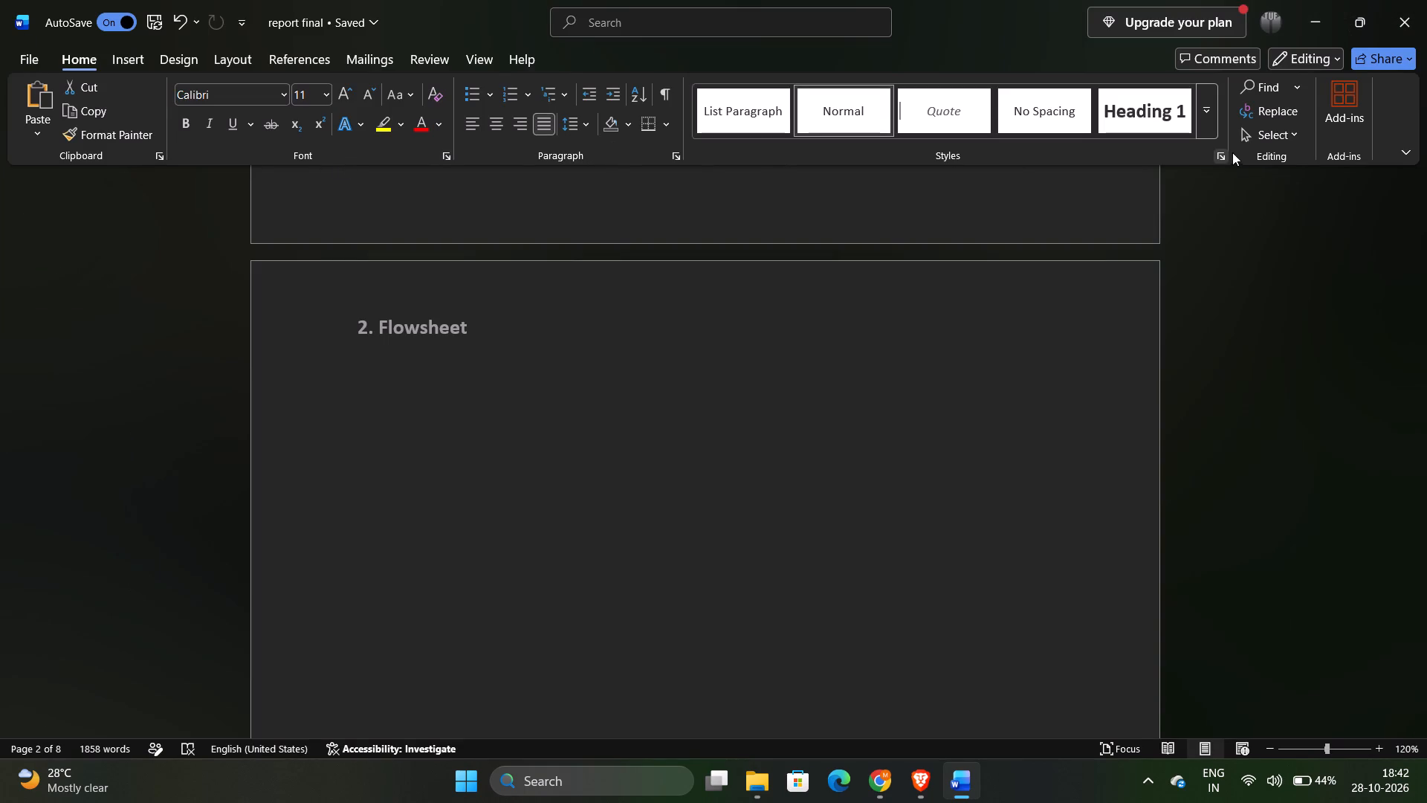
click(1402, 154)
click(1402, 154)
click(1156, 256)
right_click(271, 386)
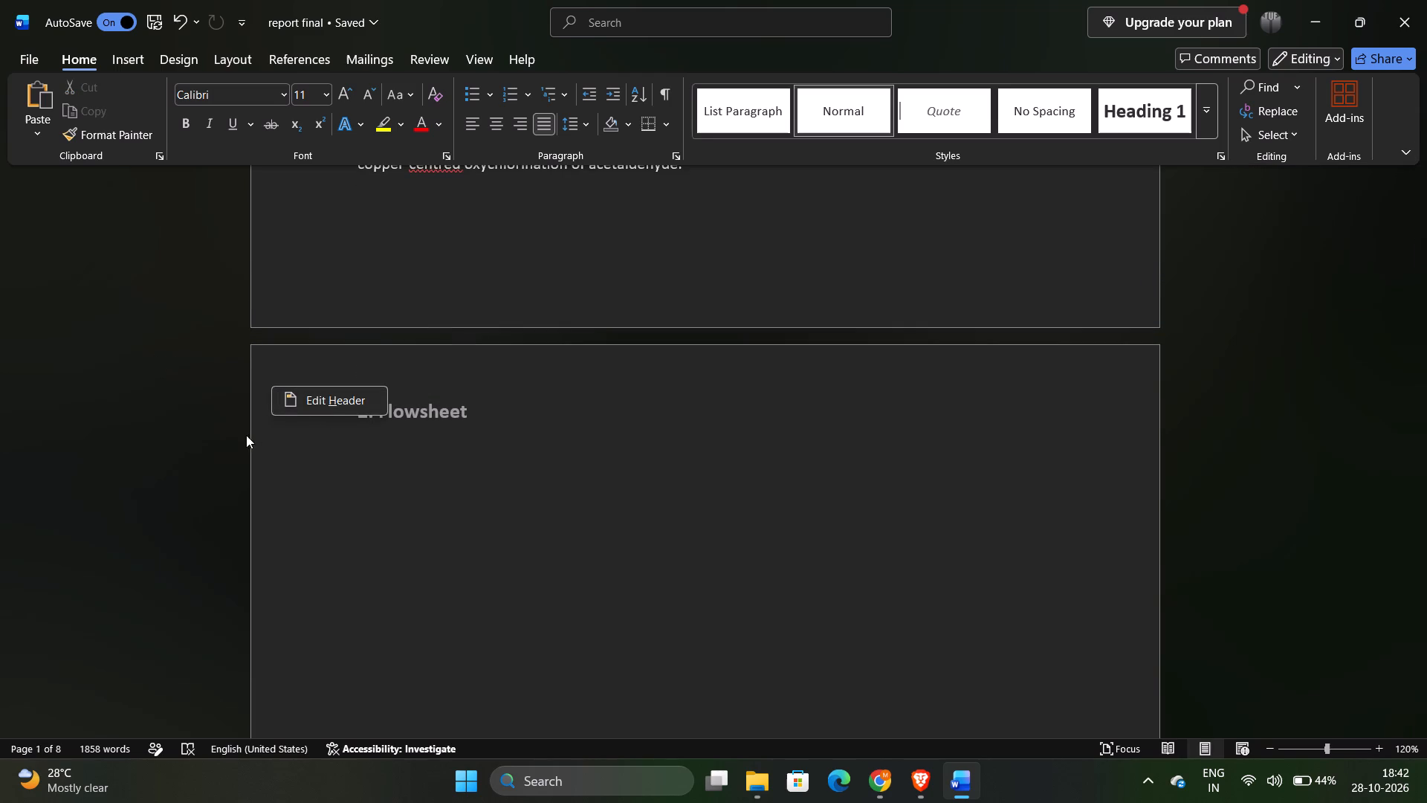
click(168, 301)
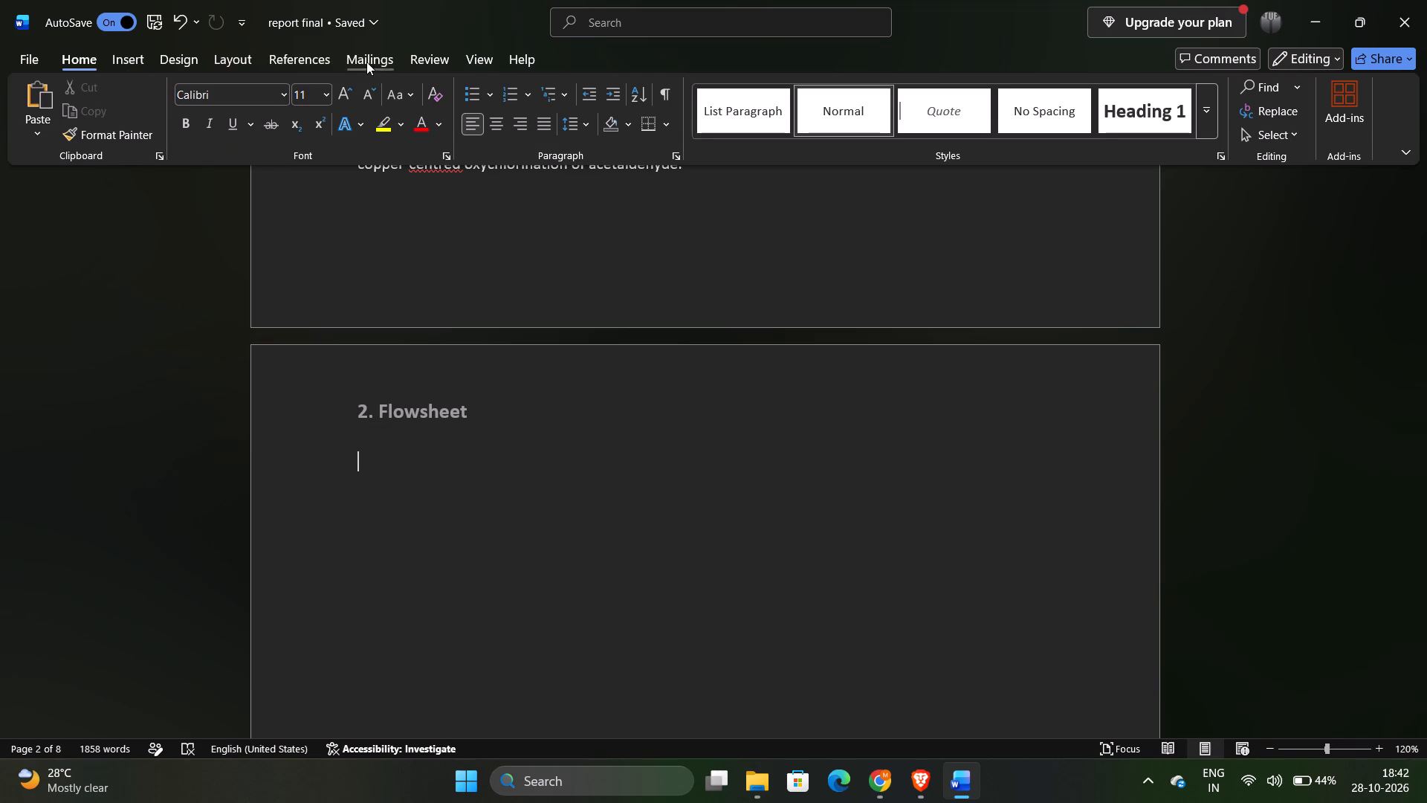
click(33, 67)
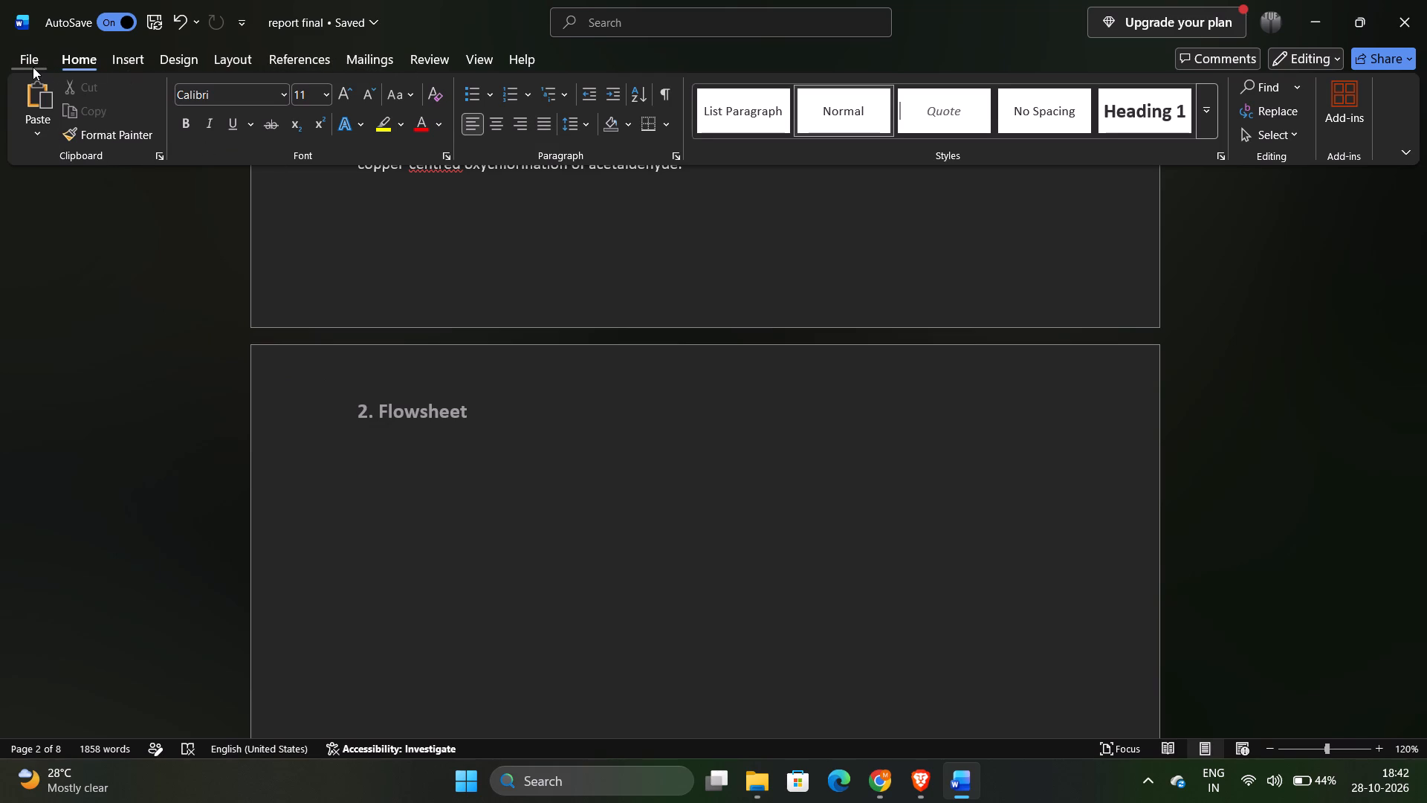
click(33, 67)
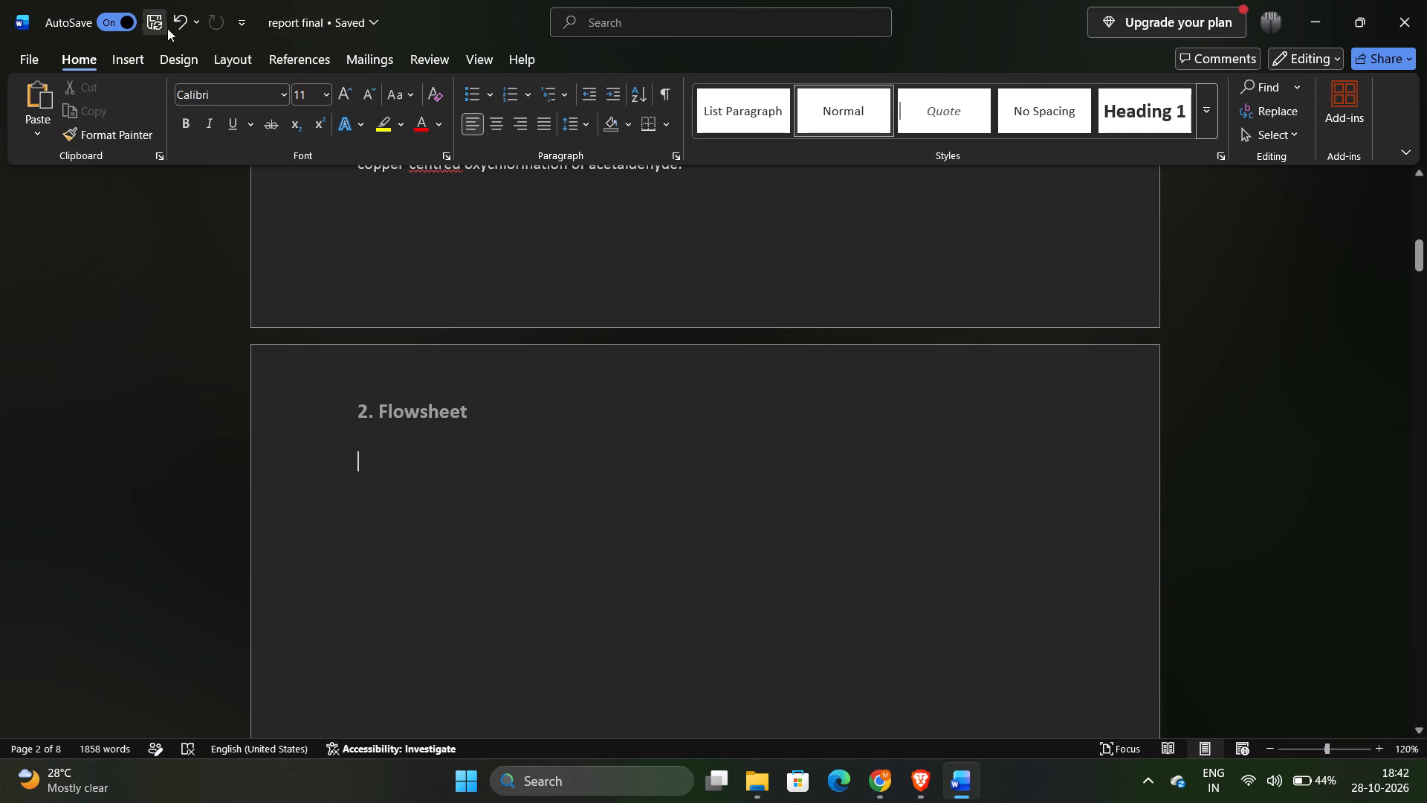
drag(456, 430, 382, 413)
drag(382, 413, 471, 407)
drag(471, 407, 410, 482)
Examine the blank page between the Product recovery text and the page holding the flowsheet picture.
scroll(410, 482, down, 7)
scroll(410, 482, up, 2)
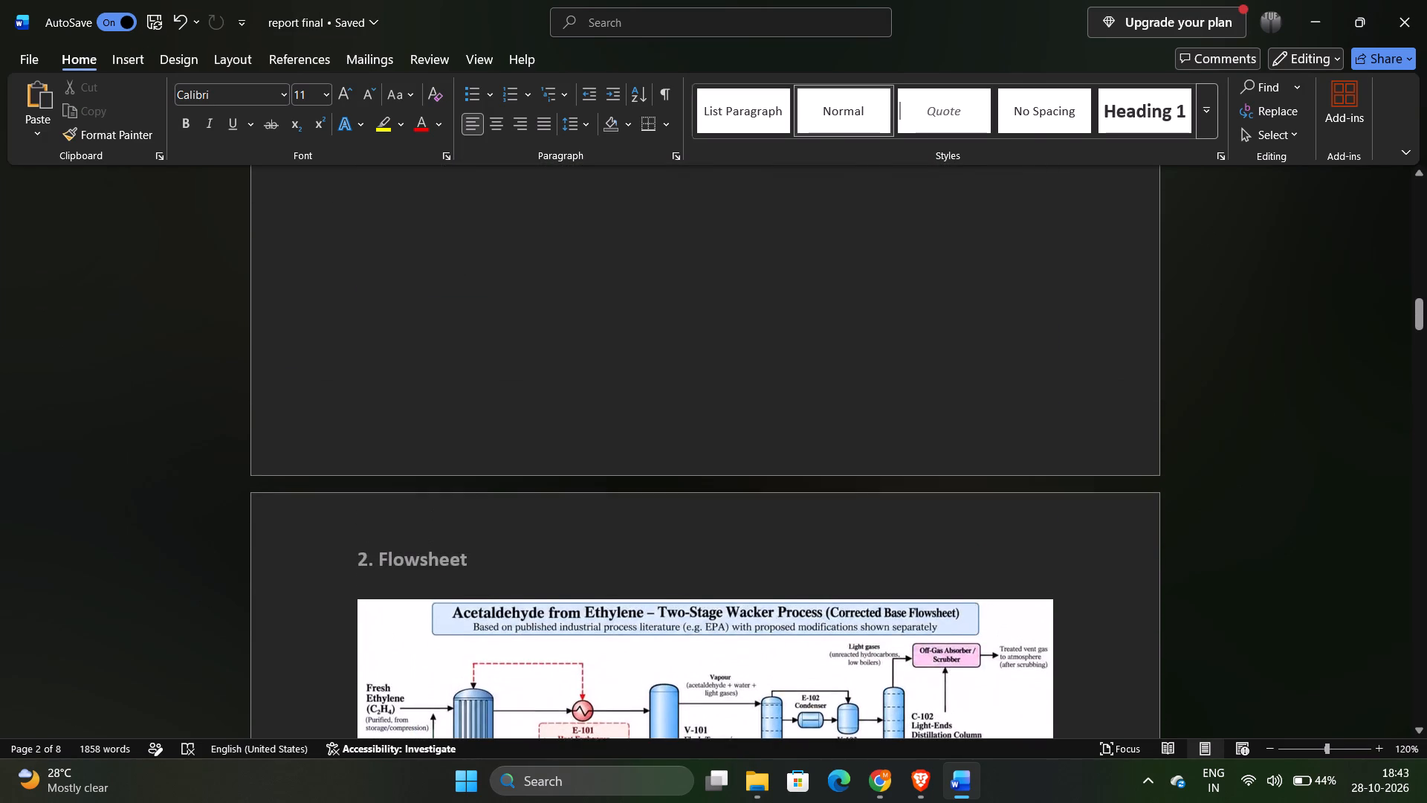
scroll(410, 482, up, 4)
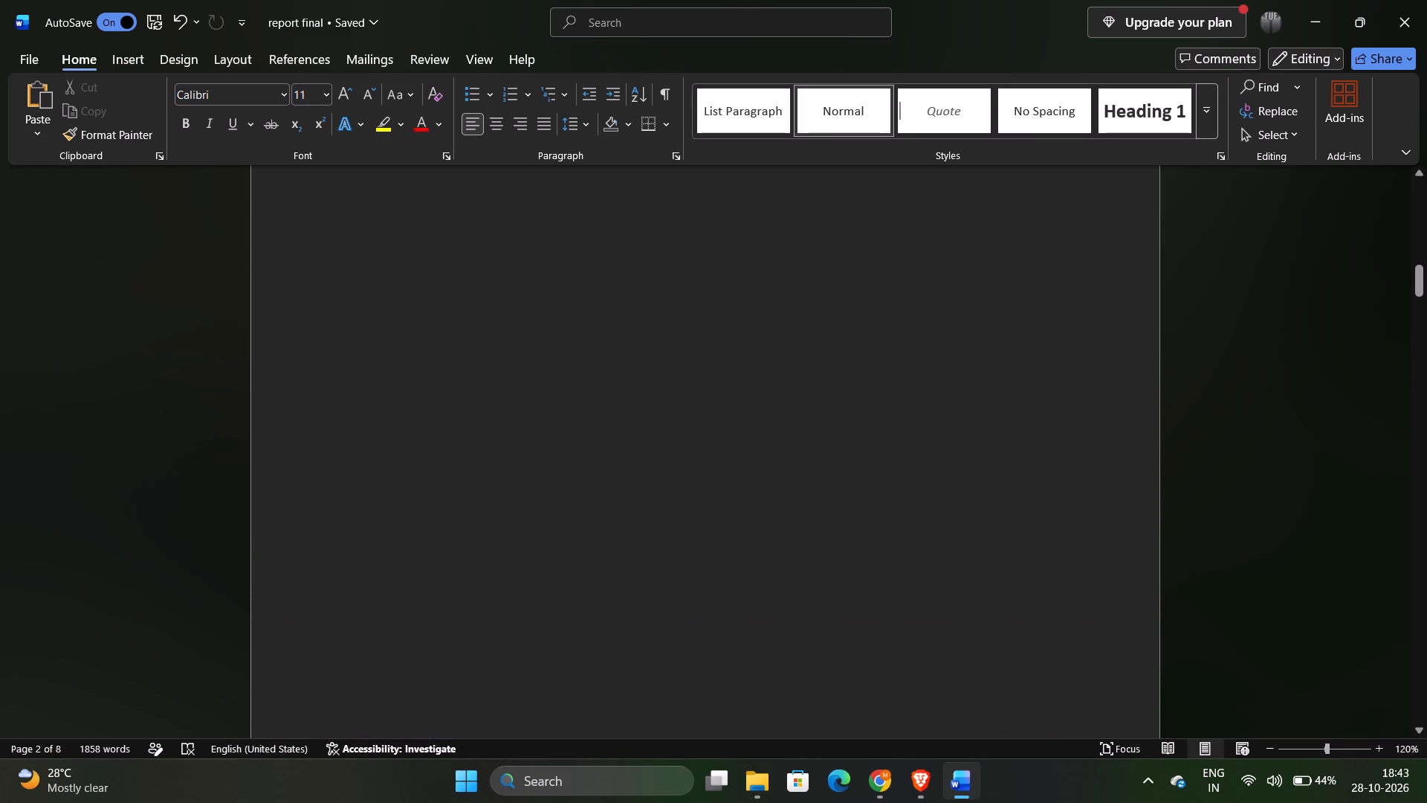
scroll(410, 482, up, 1)
scroll(570, 508, down, 1)
click(594, 543)
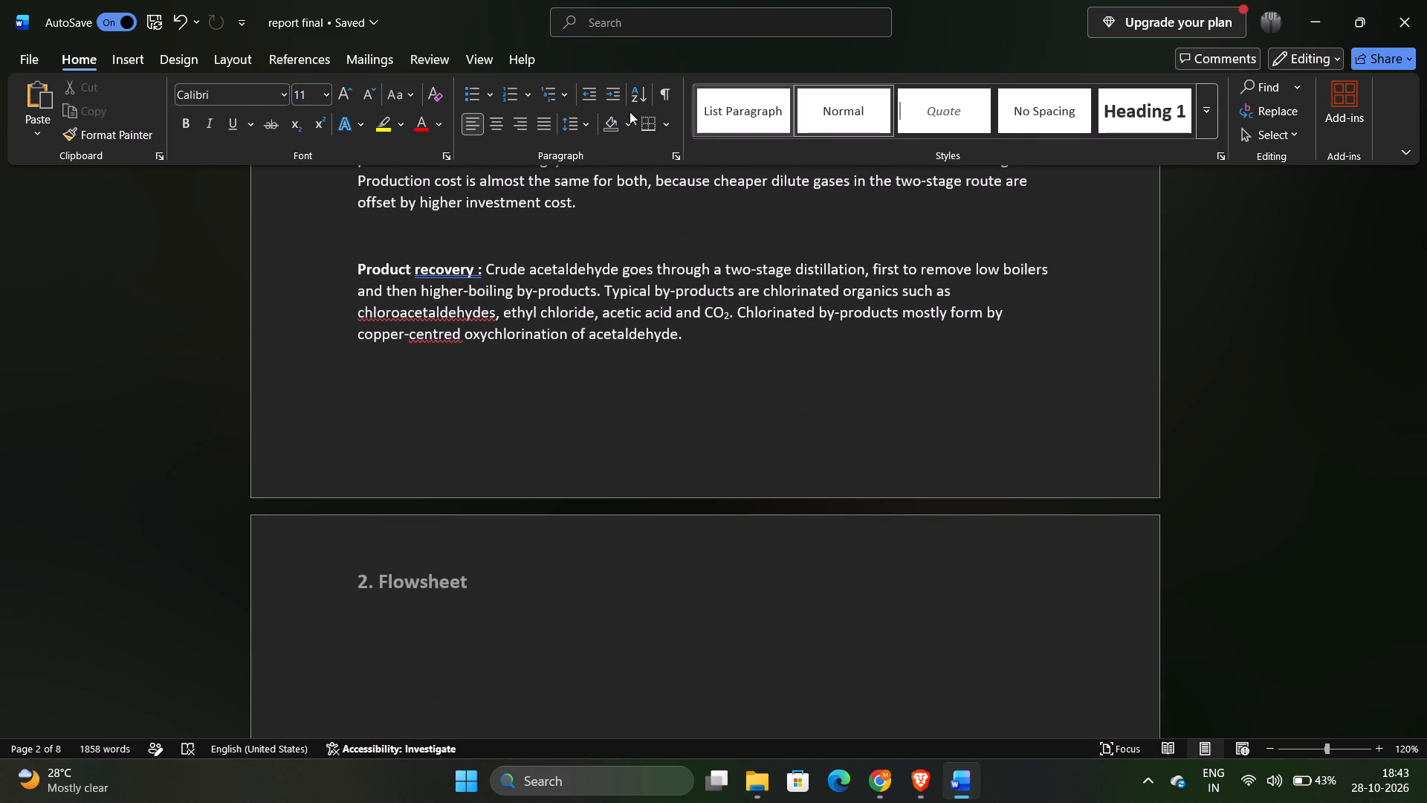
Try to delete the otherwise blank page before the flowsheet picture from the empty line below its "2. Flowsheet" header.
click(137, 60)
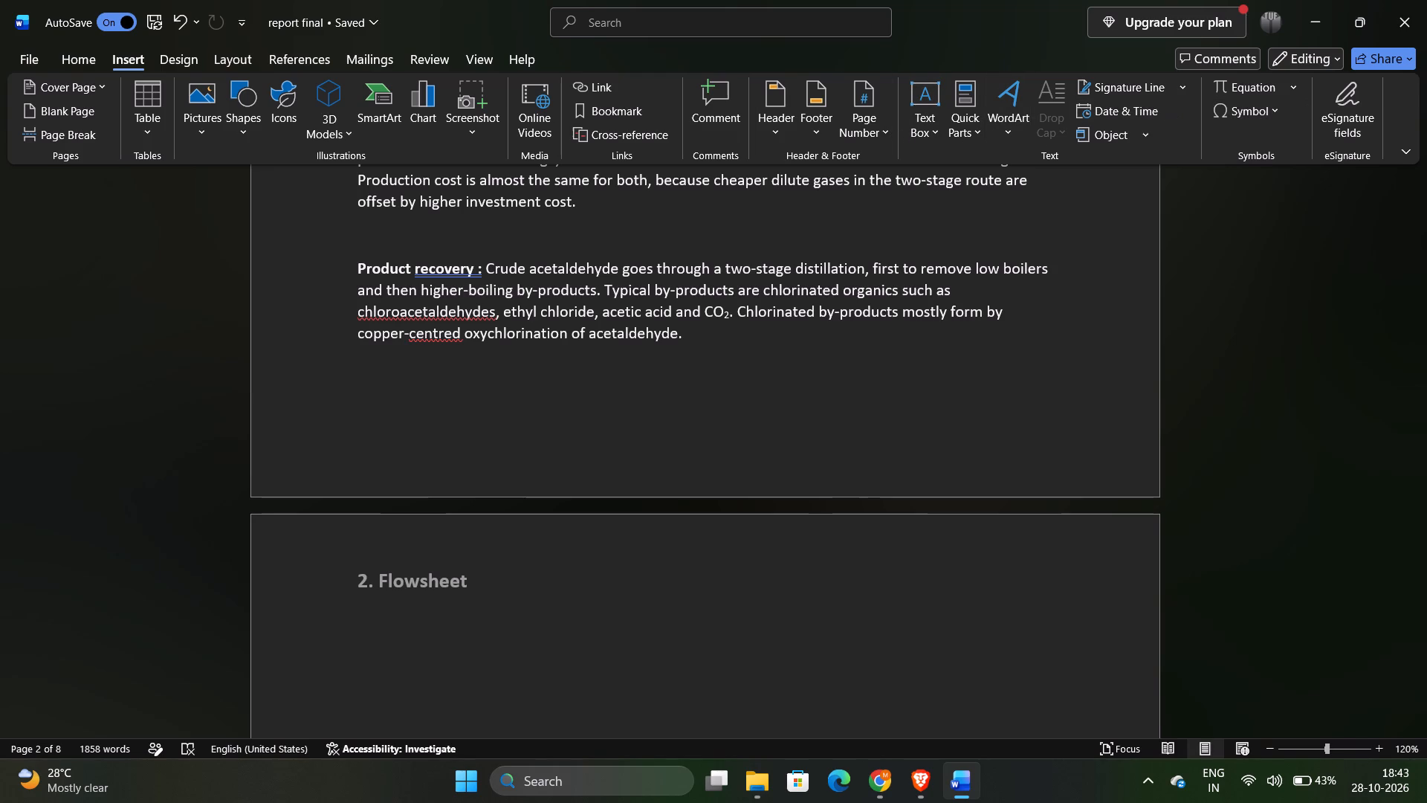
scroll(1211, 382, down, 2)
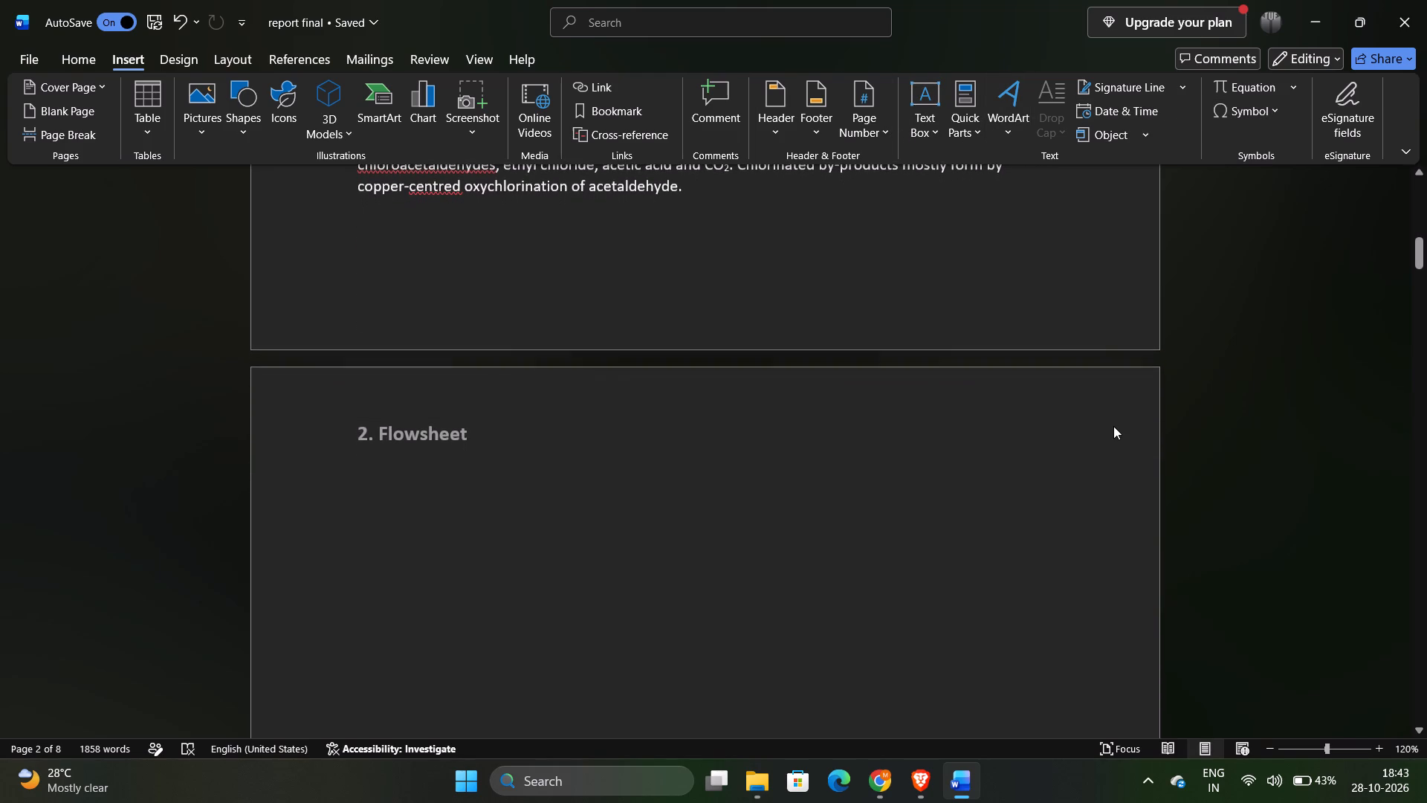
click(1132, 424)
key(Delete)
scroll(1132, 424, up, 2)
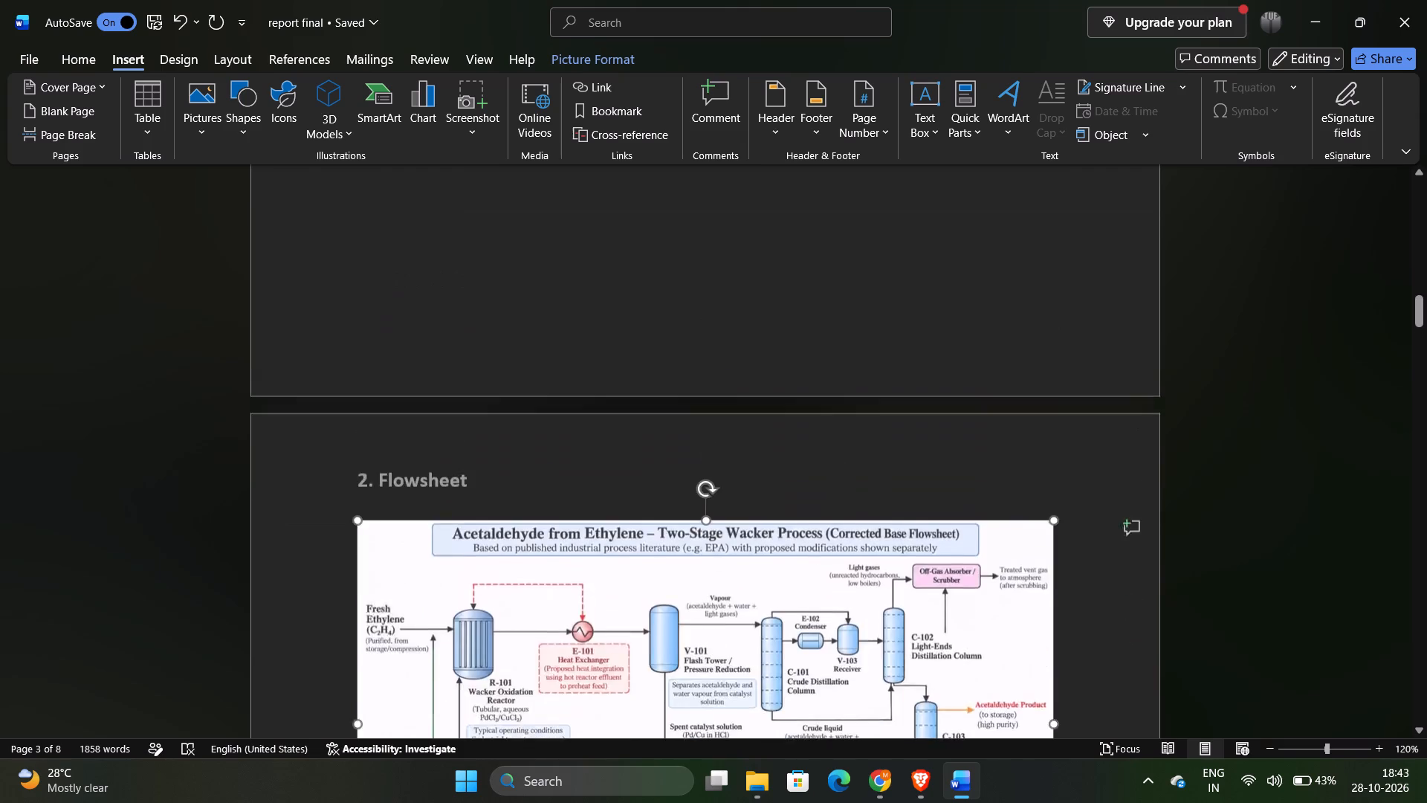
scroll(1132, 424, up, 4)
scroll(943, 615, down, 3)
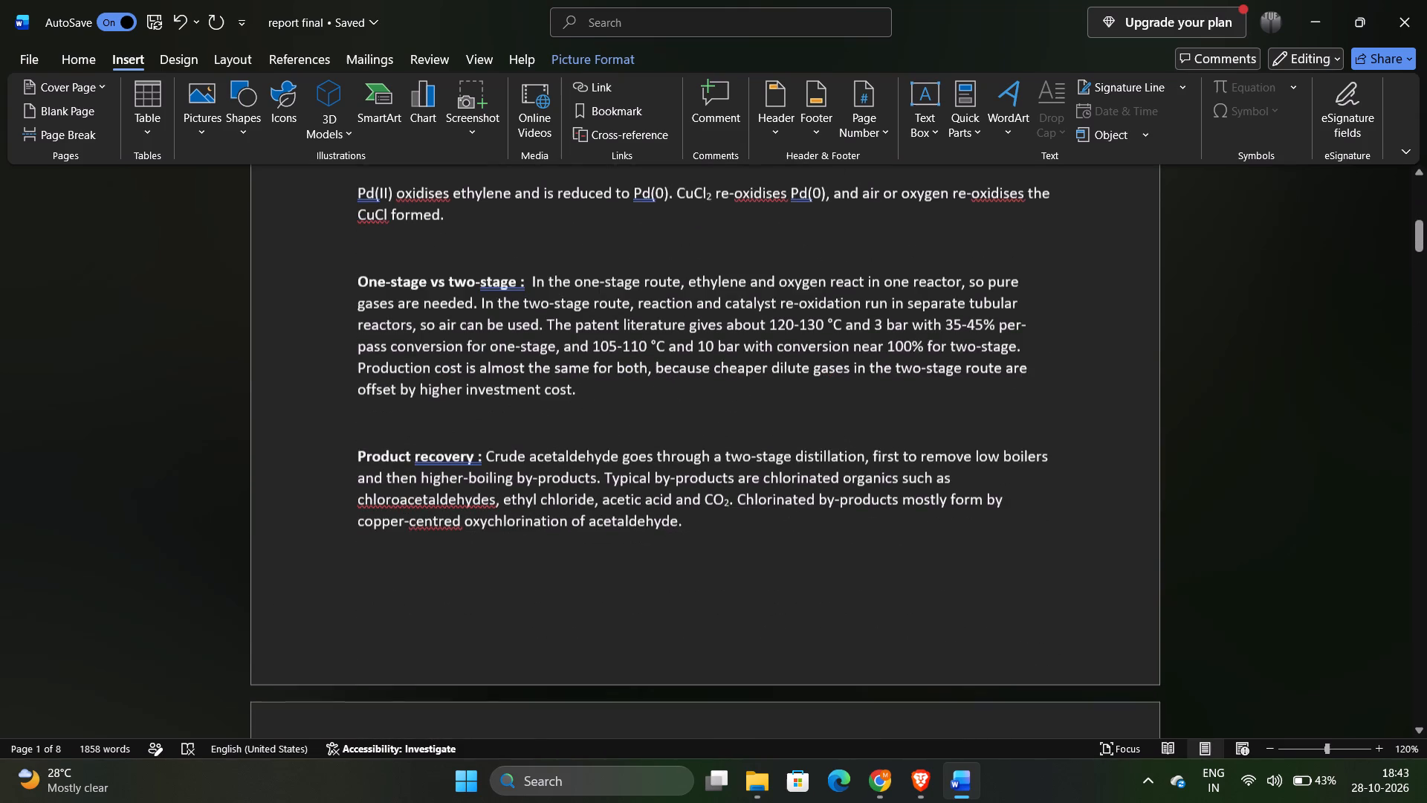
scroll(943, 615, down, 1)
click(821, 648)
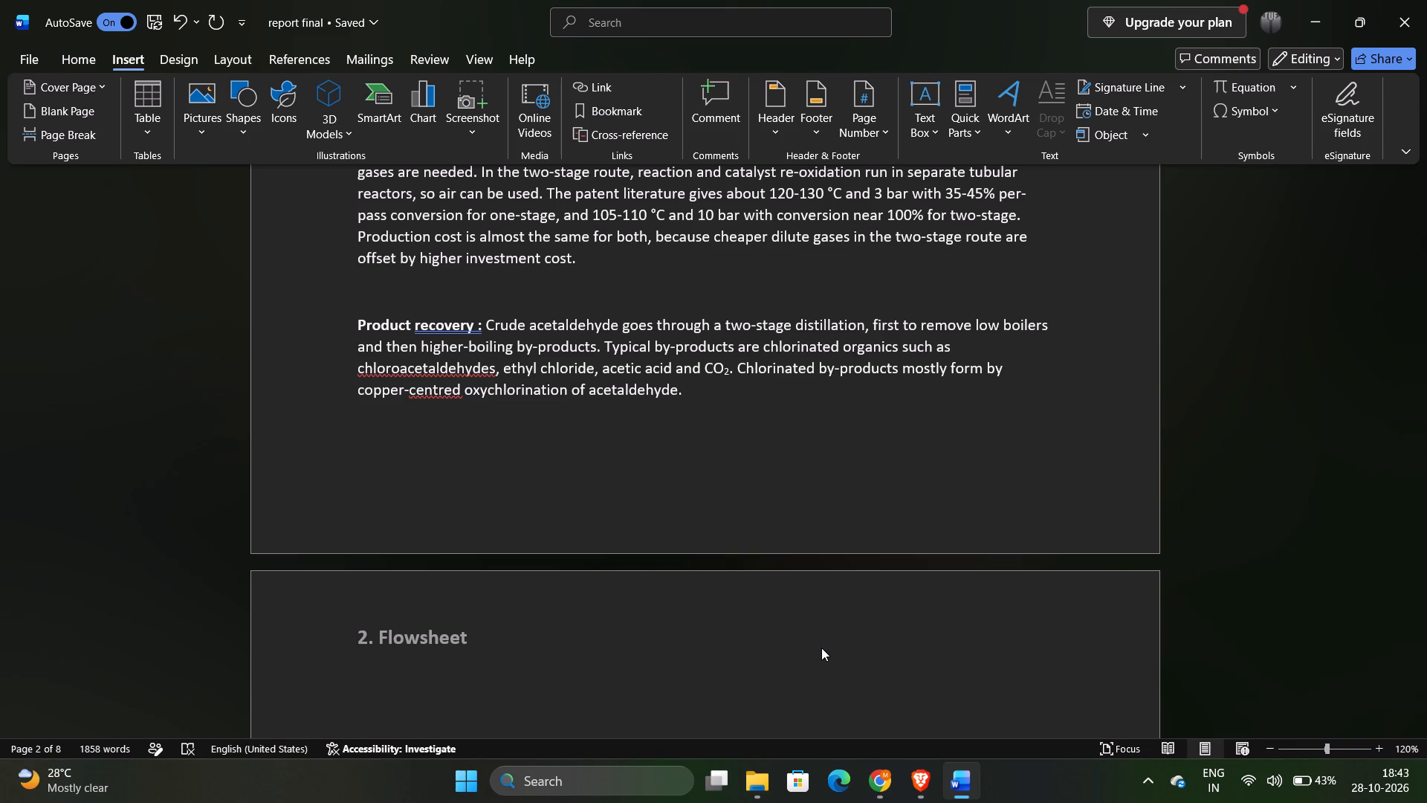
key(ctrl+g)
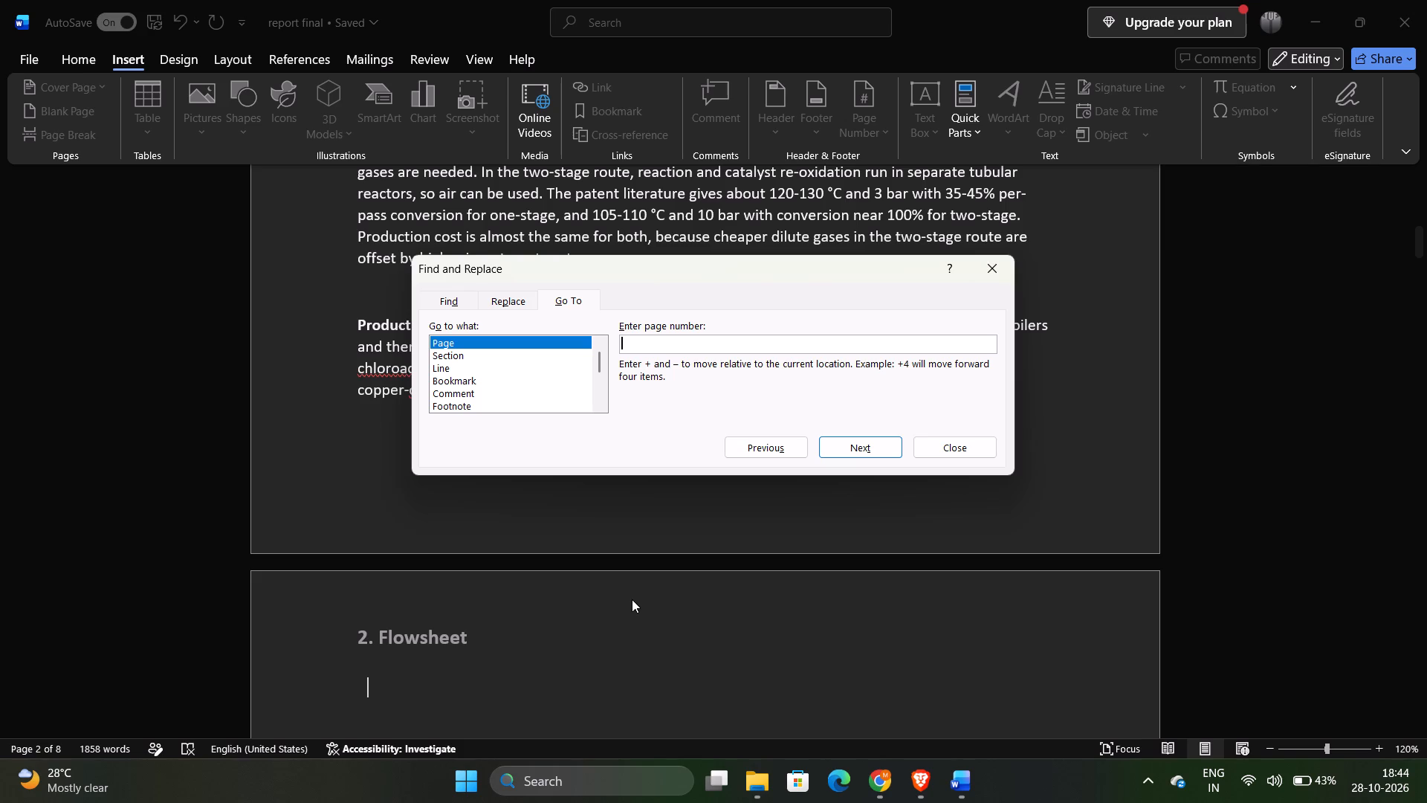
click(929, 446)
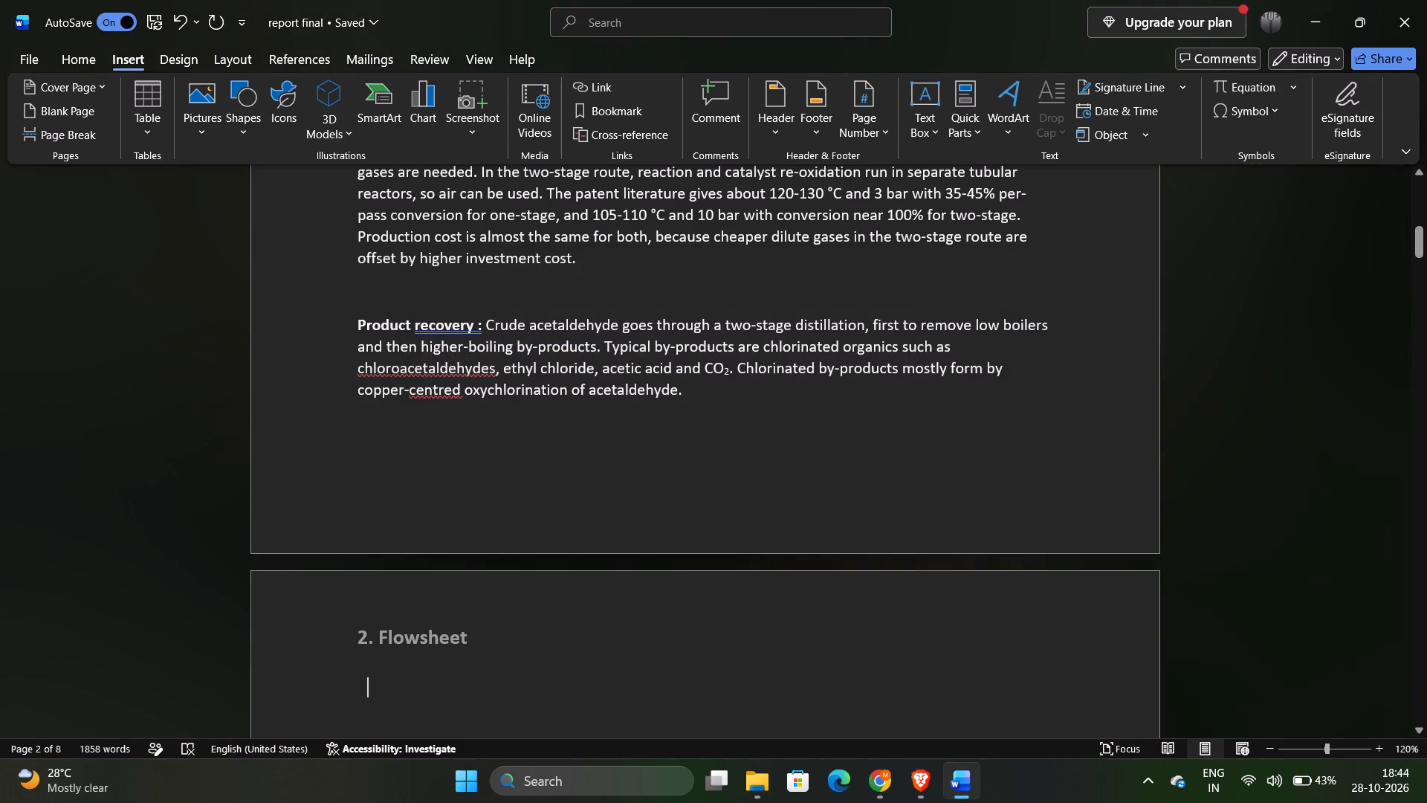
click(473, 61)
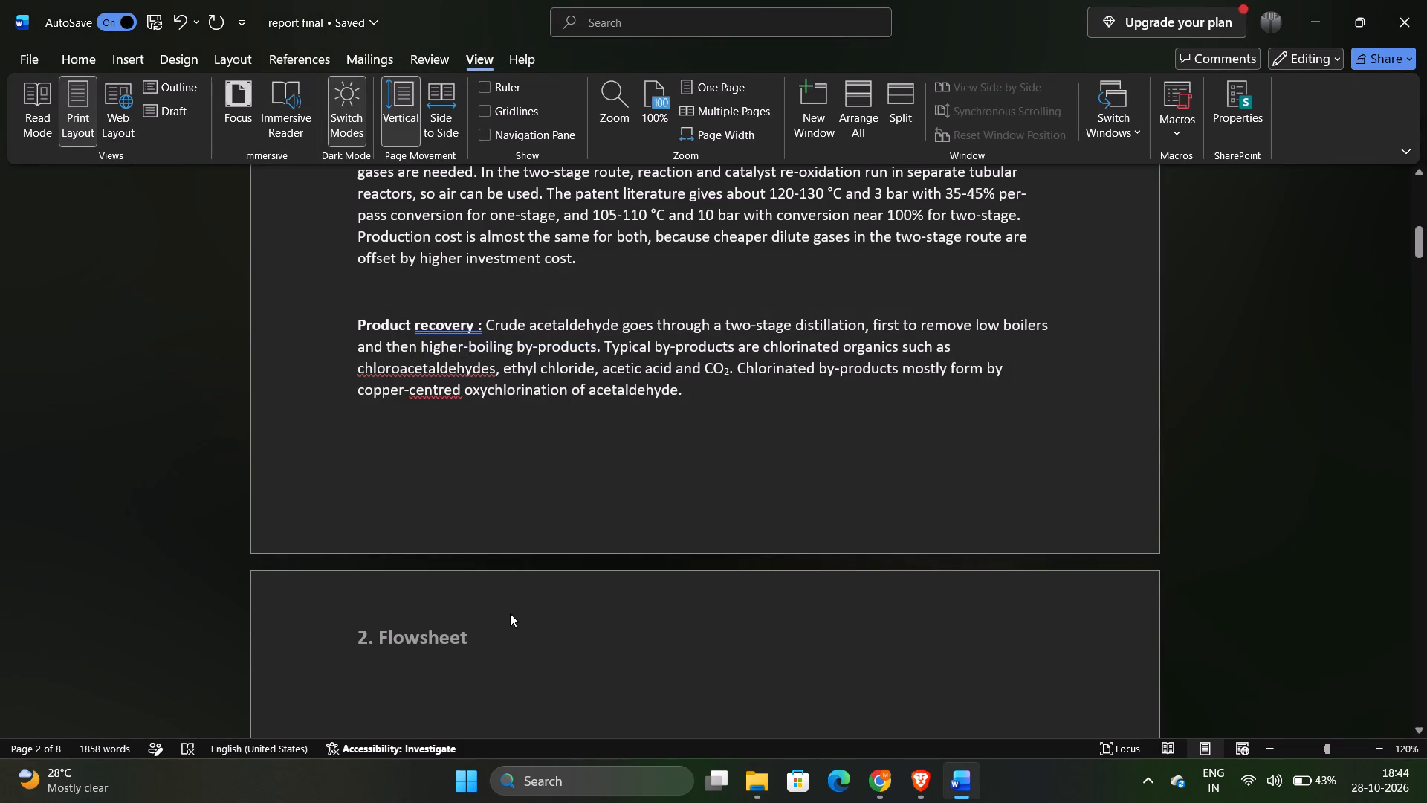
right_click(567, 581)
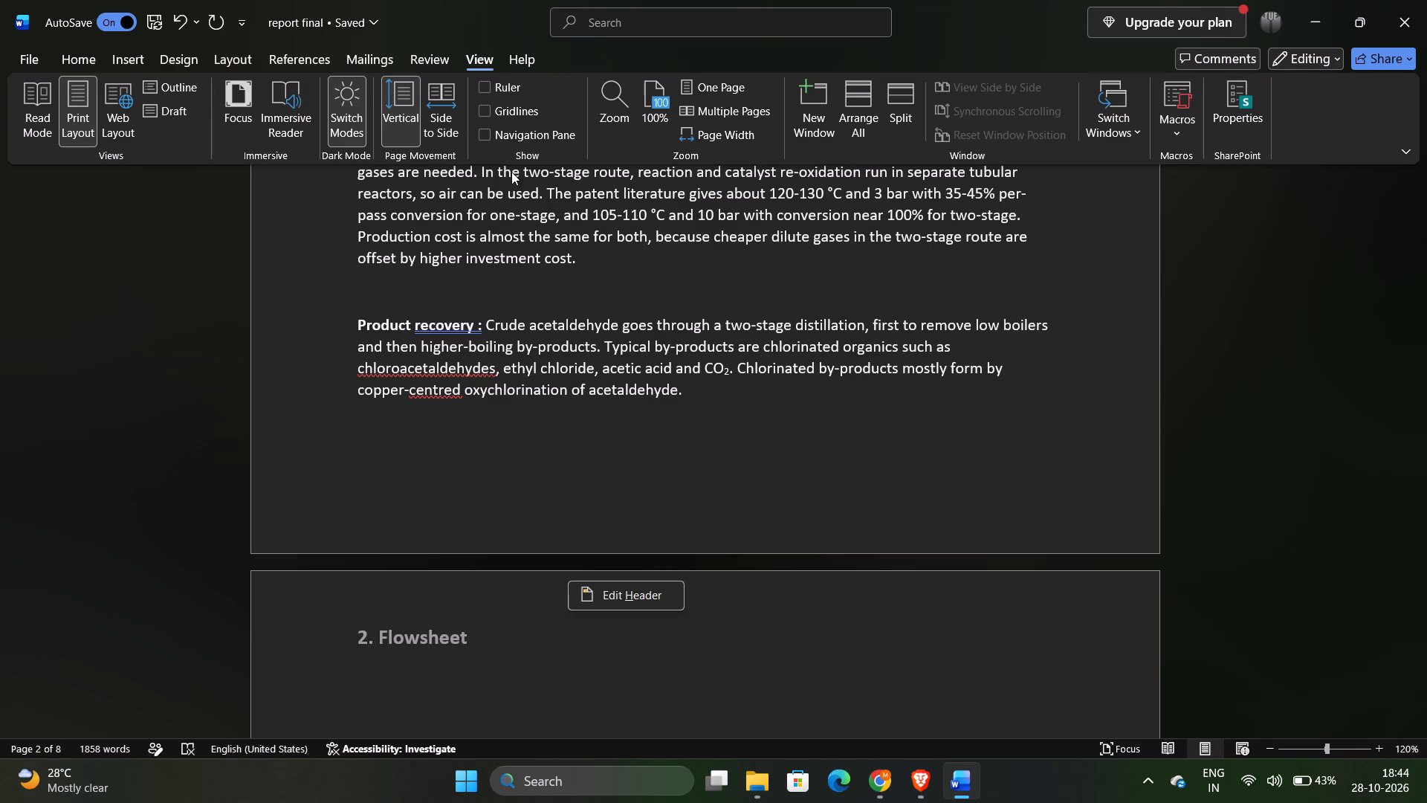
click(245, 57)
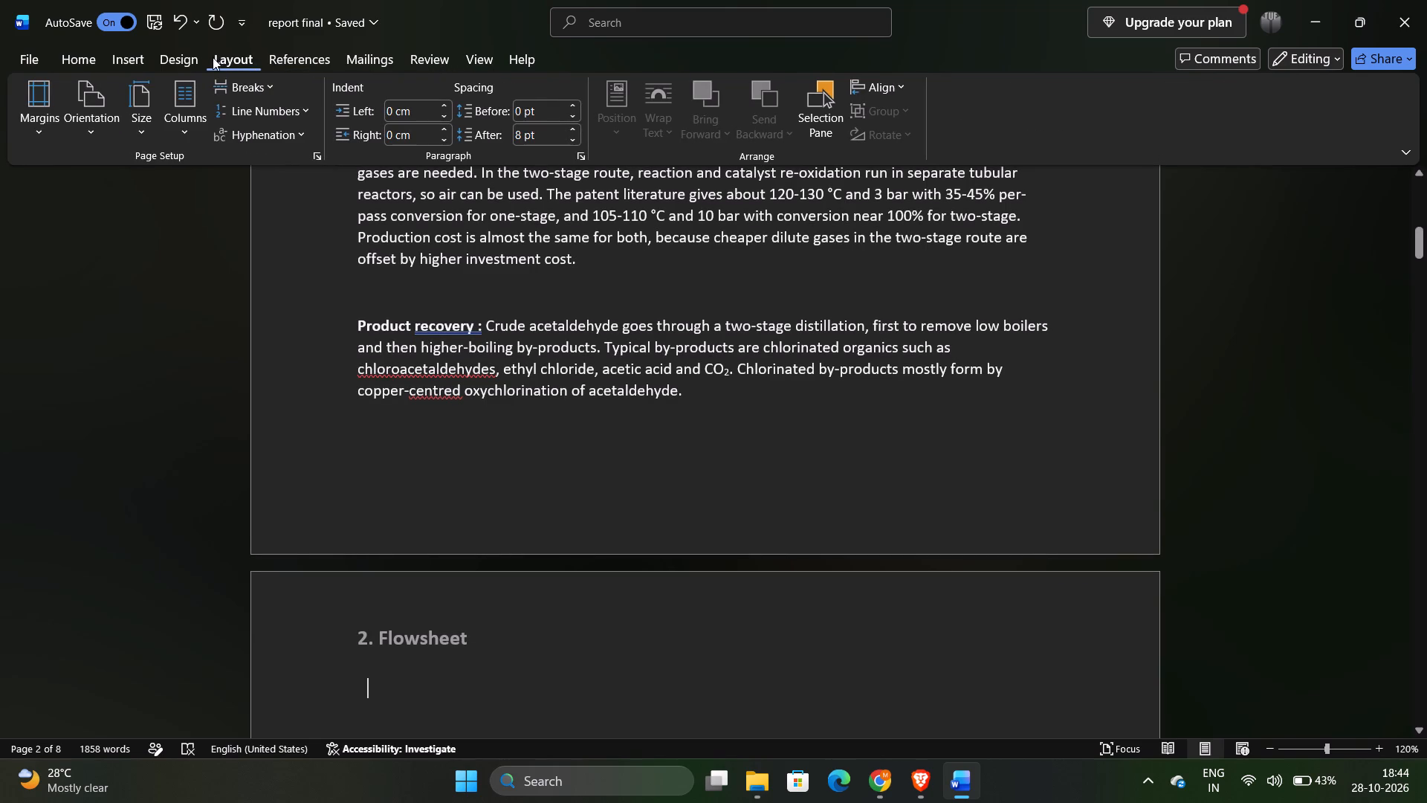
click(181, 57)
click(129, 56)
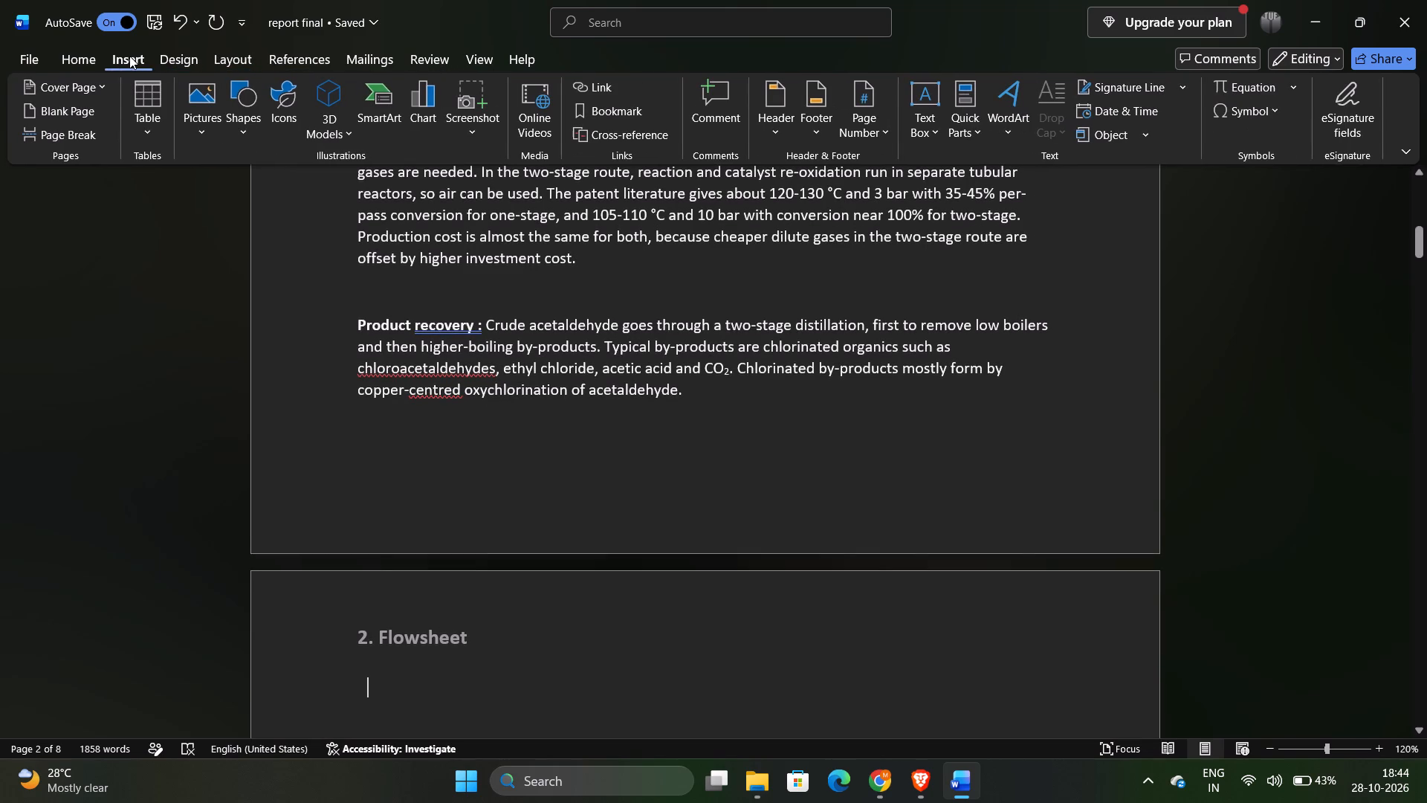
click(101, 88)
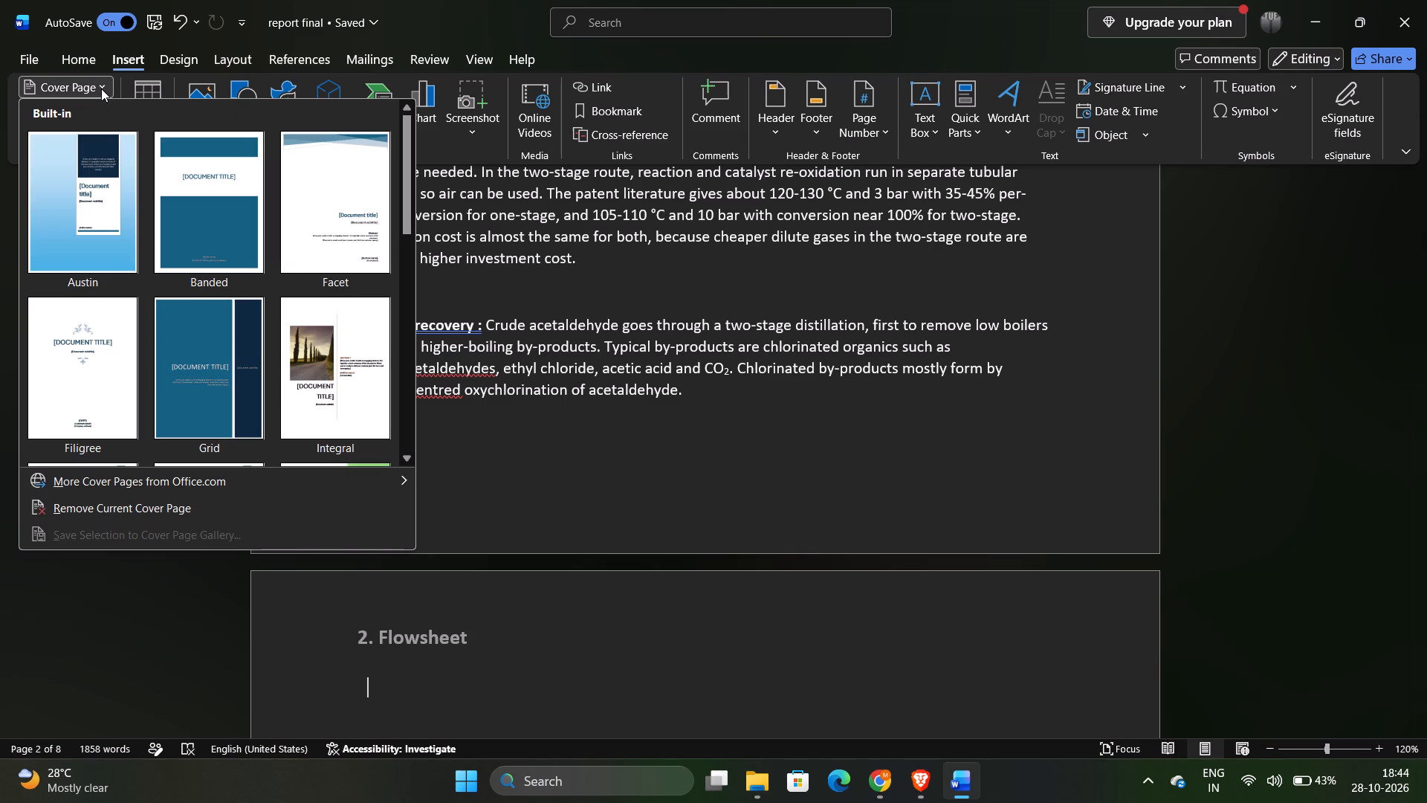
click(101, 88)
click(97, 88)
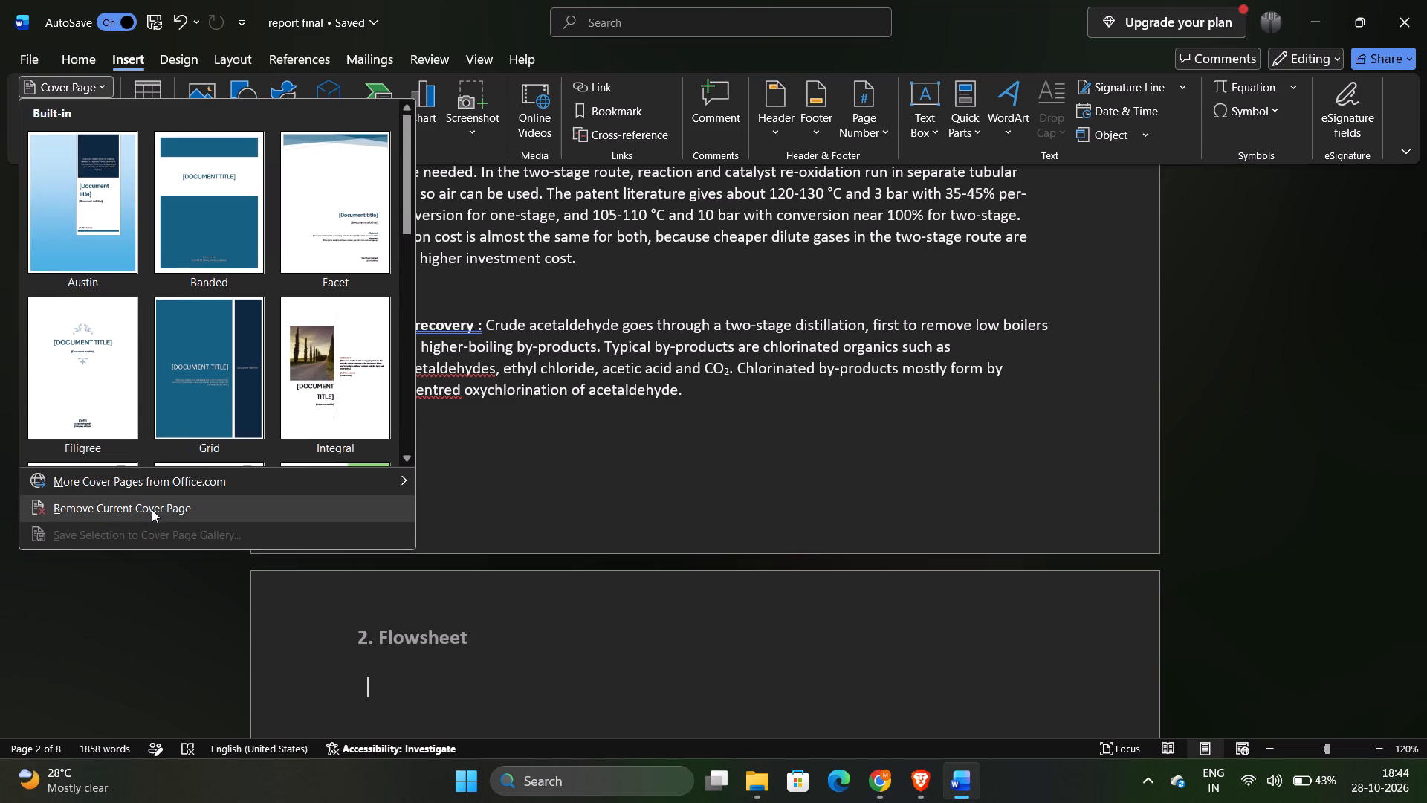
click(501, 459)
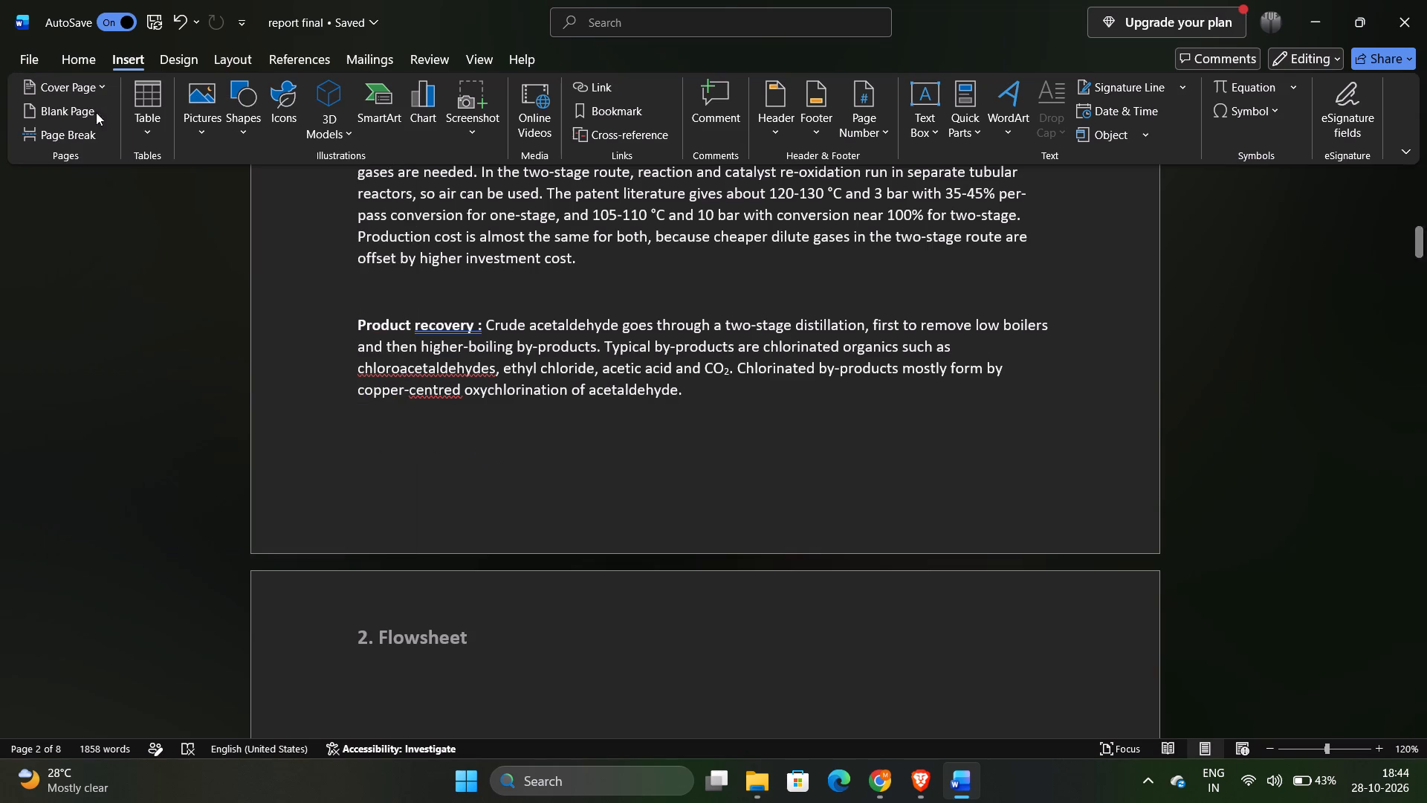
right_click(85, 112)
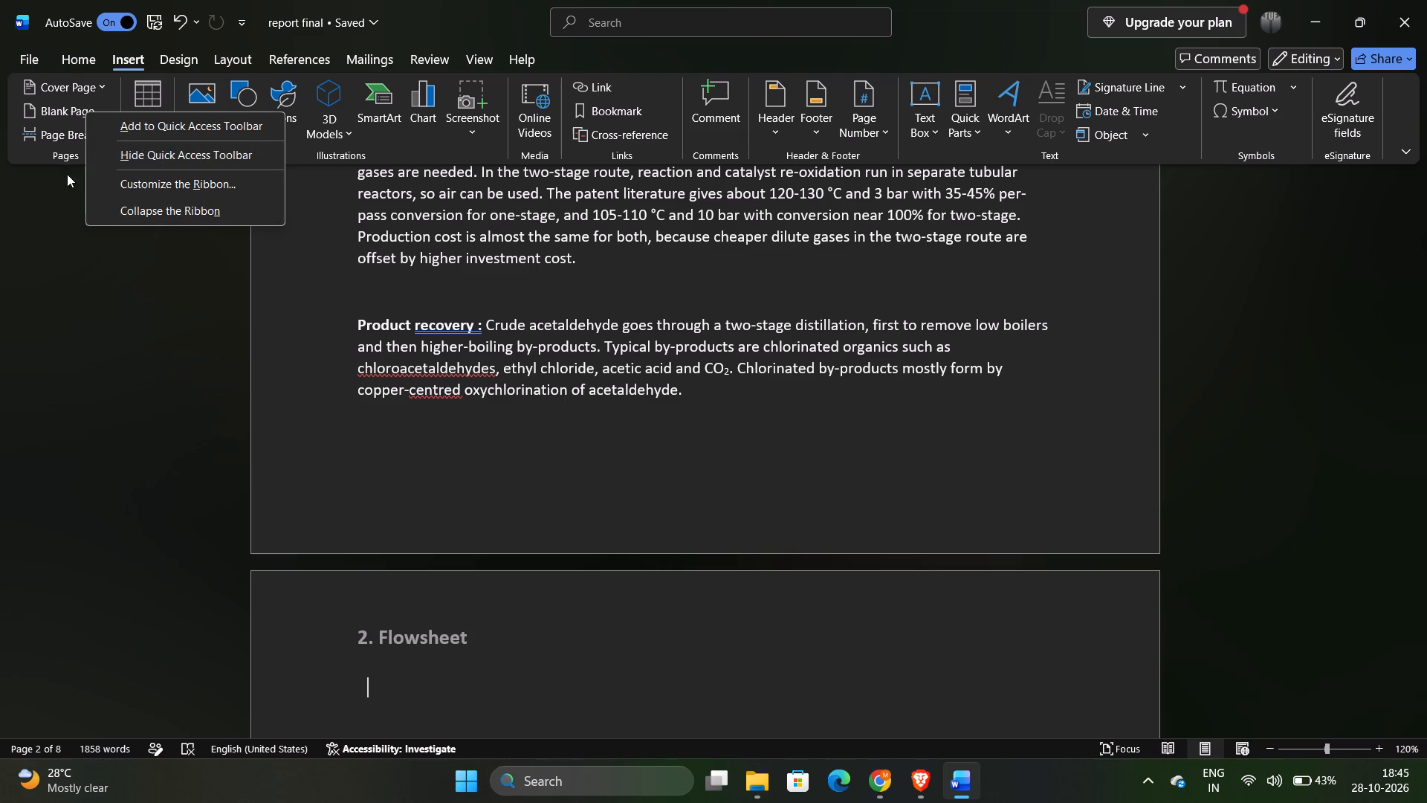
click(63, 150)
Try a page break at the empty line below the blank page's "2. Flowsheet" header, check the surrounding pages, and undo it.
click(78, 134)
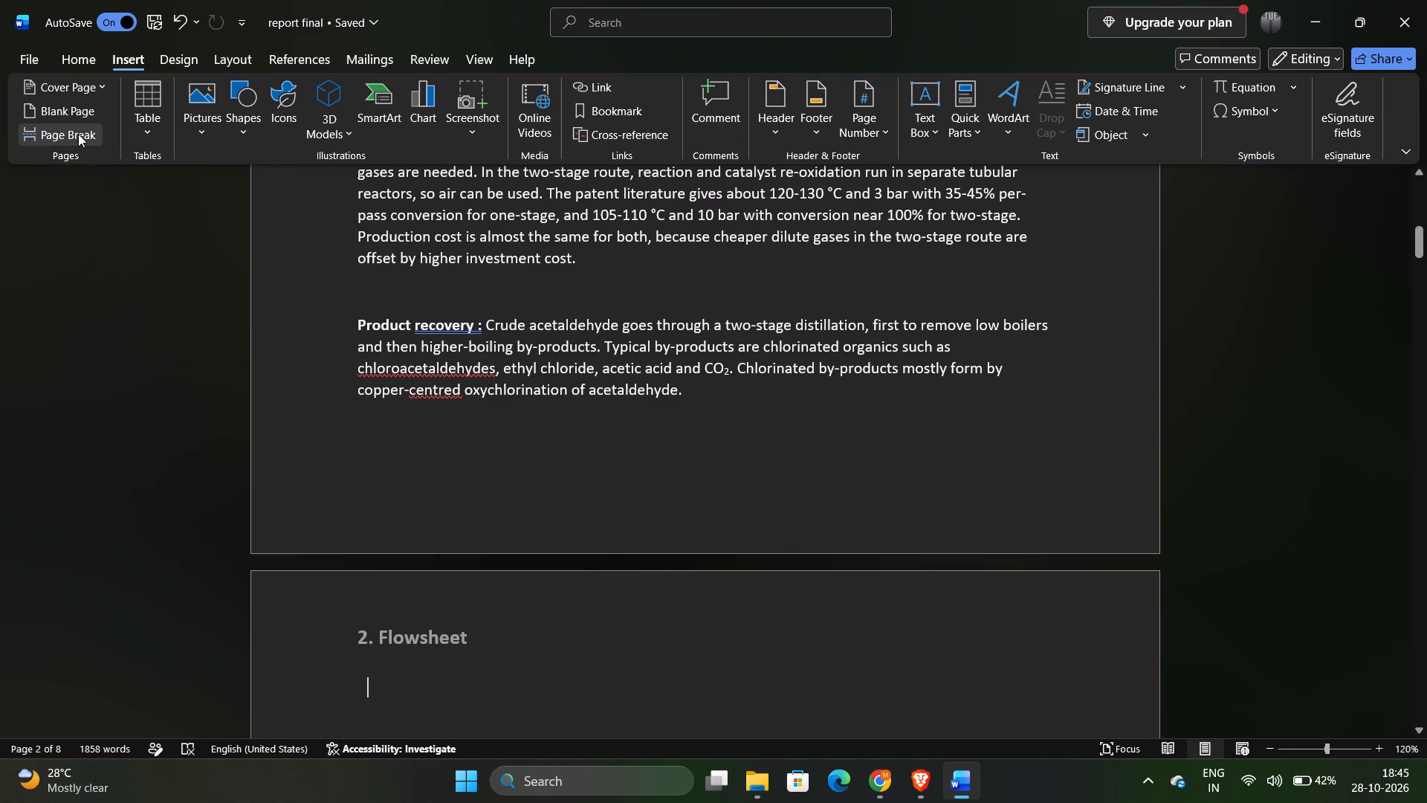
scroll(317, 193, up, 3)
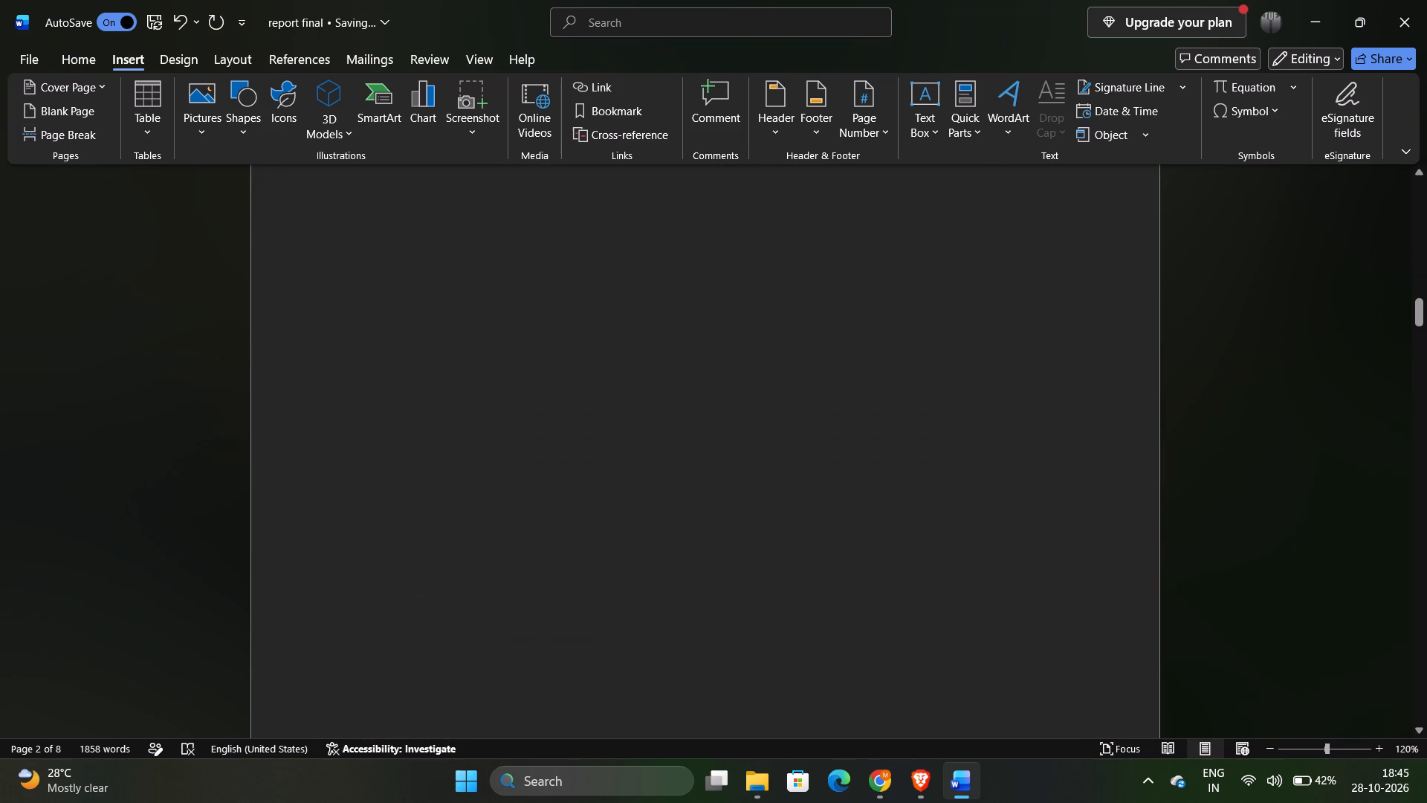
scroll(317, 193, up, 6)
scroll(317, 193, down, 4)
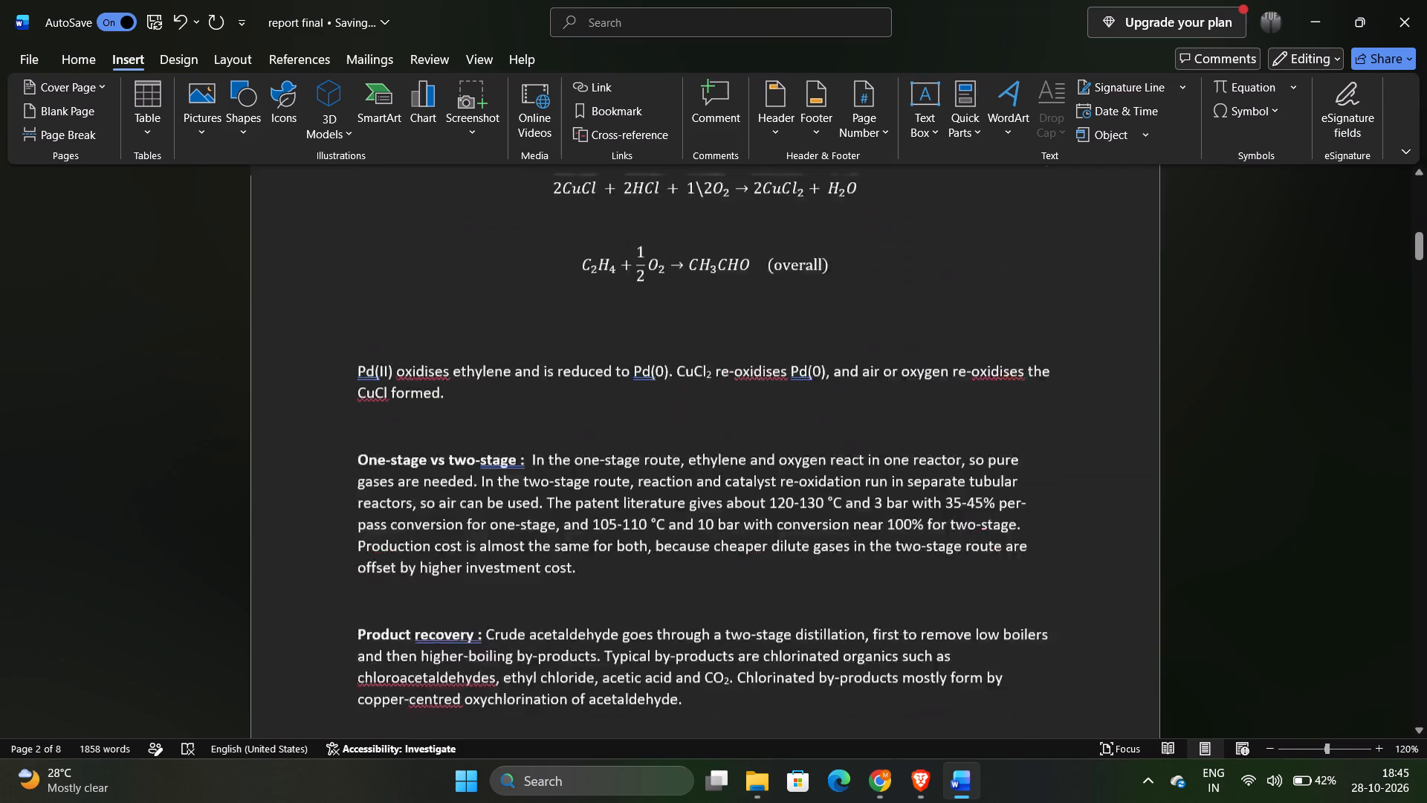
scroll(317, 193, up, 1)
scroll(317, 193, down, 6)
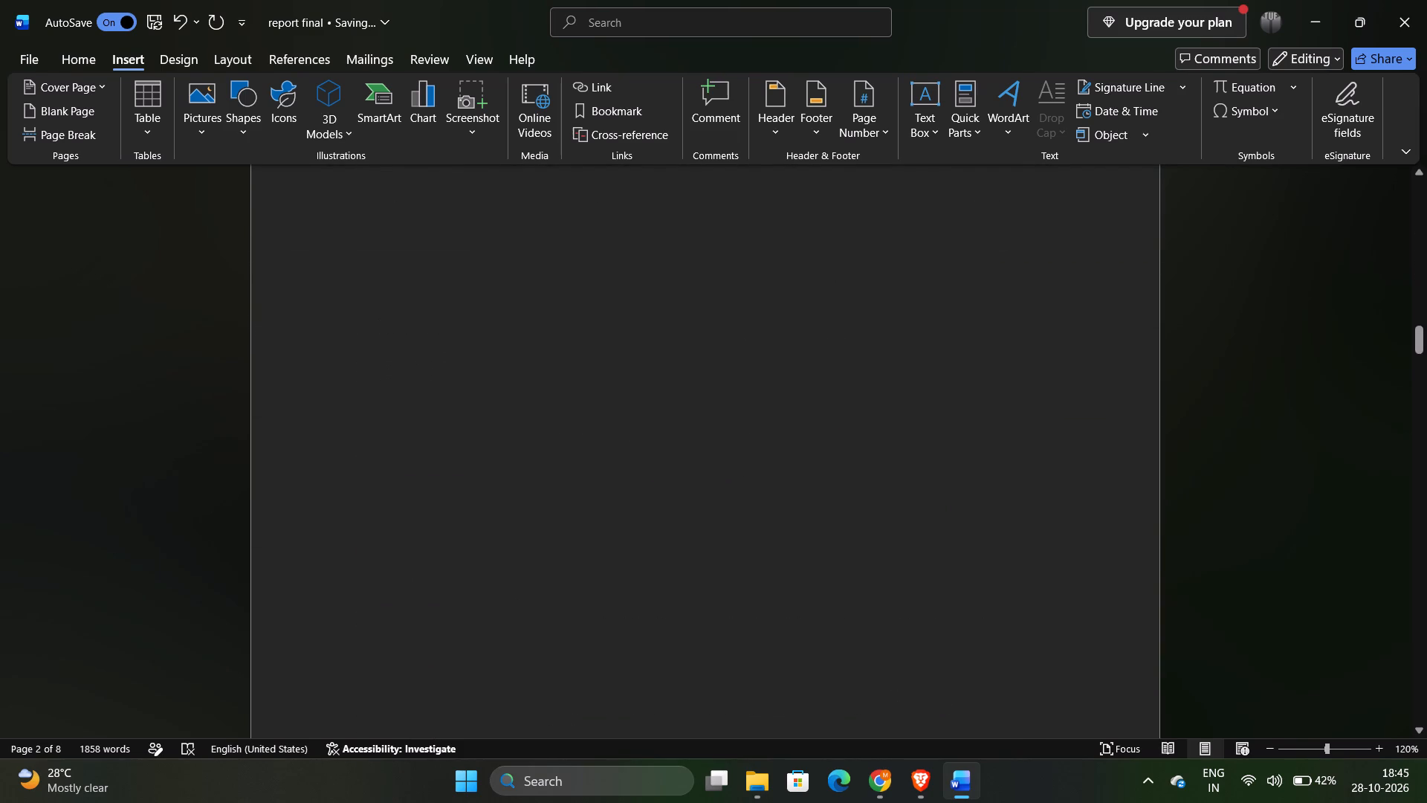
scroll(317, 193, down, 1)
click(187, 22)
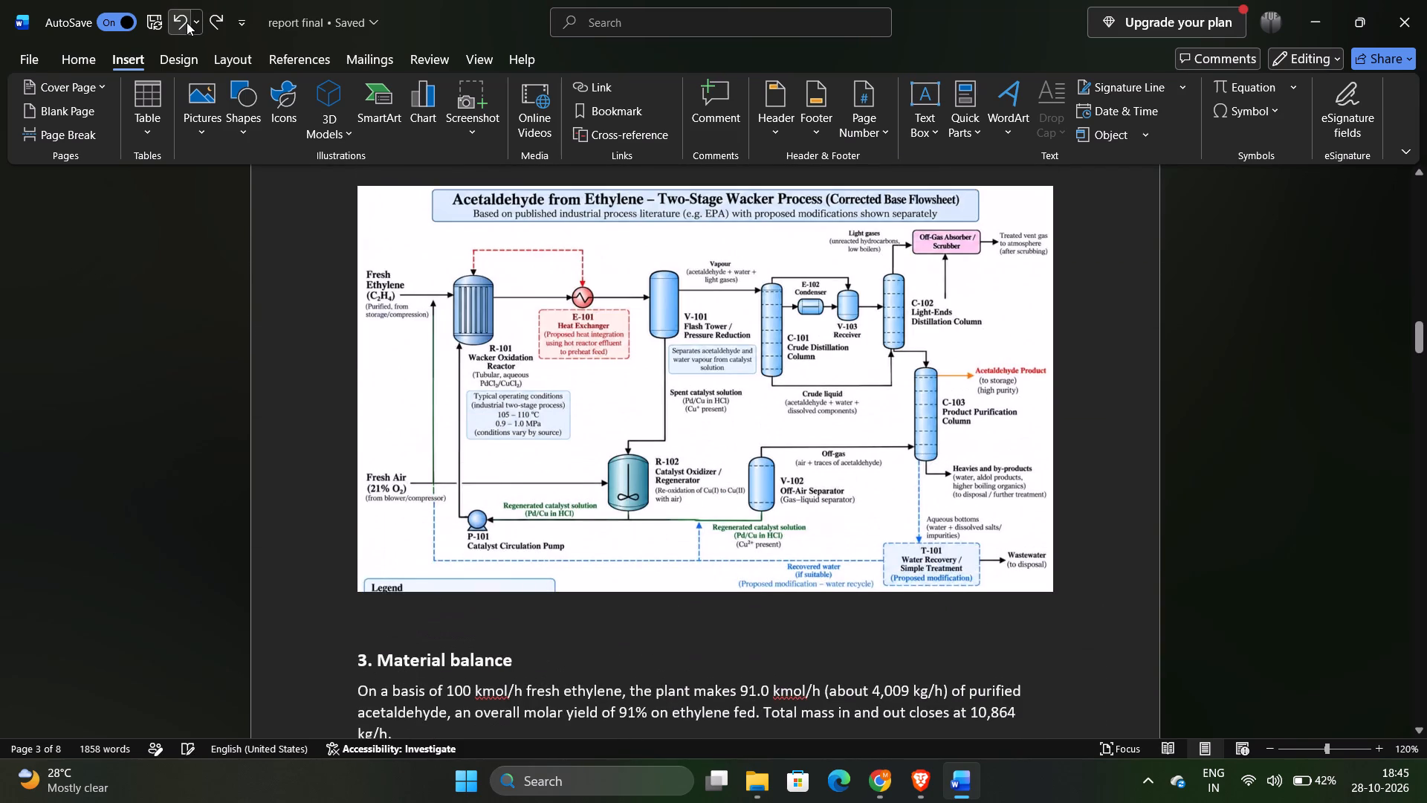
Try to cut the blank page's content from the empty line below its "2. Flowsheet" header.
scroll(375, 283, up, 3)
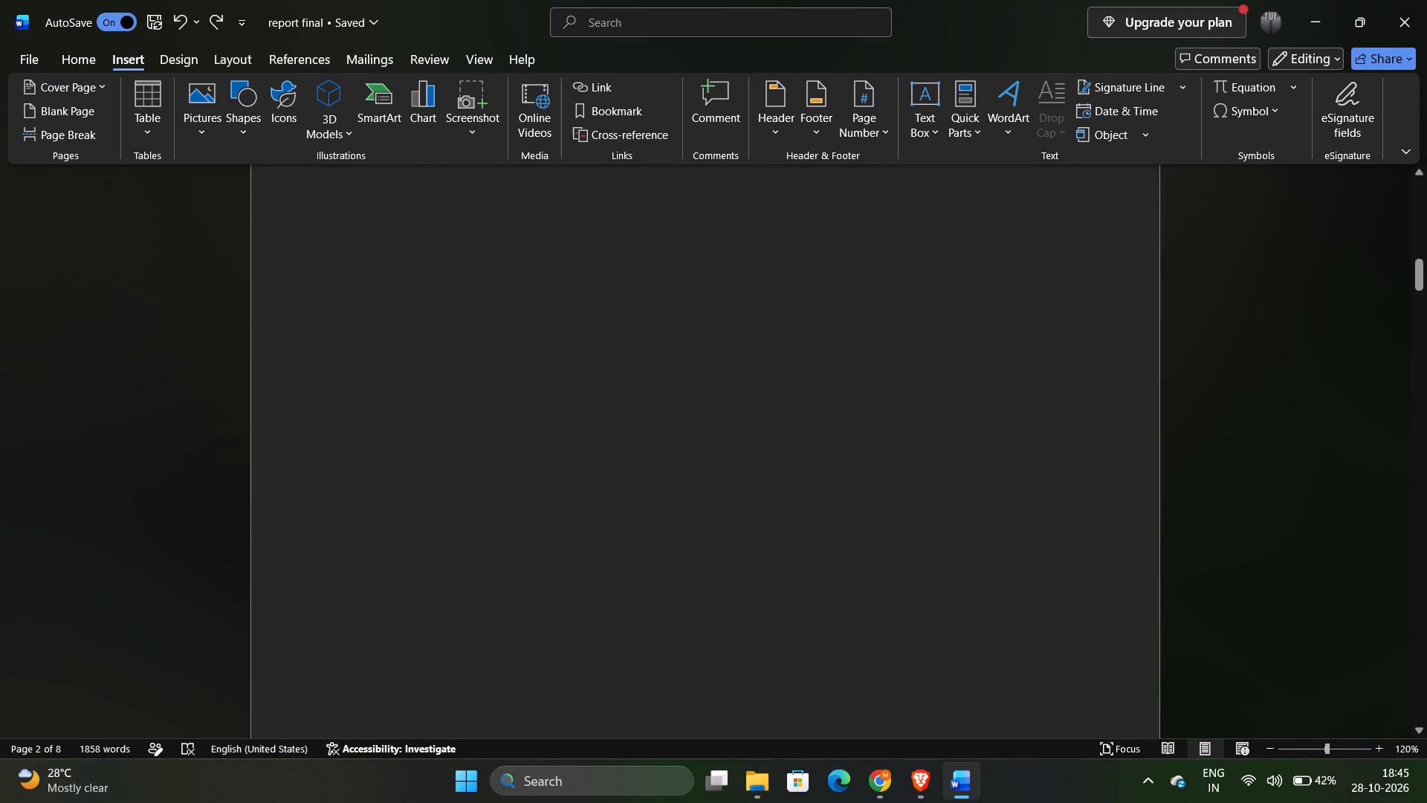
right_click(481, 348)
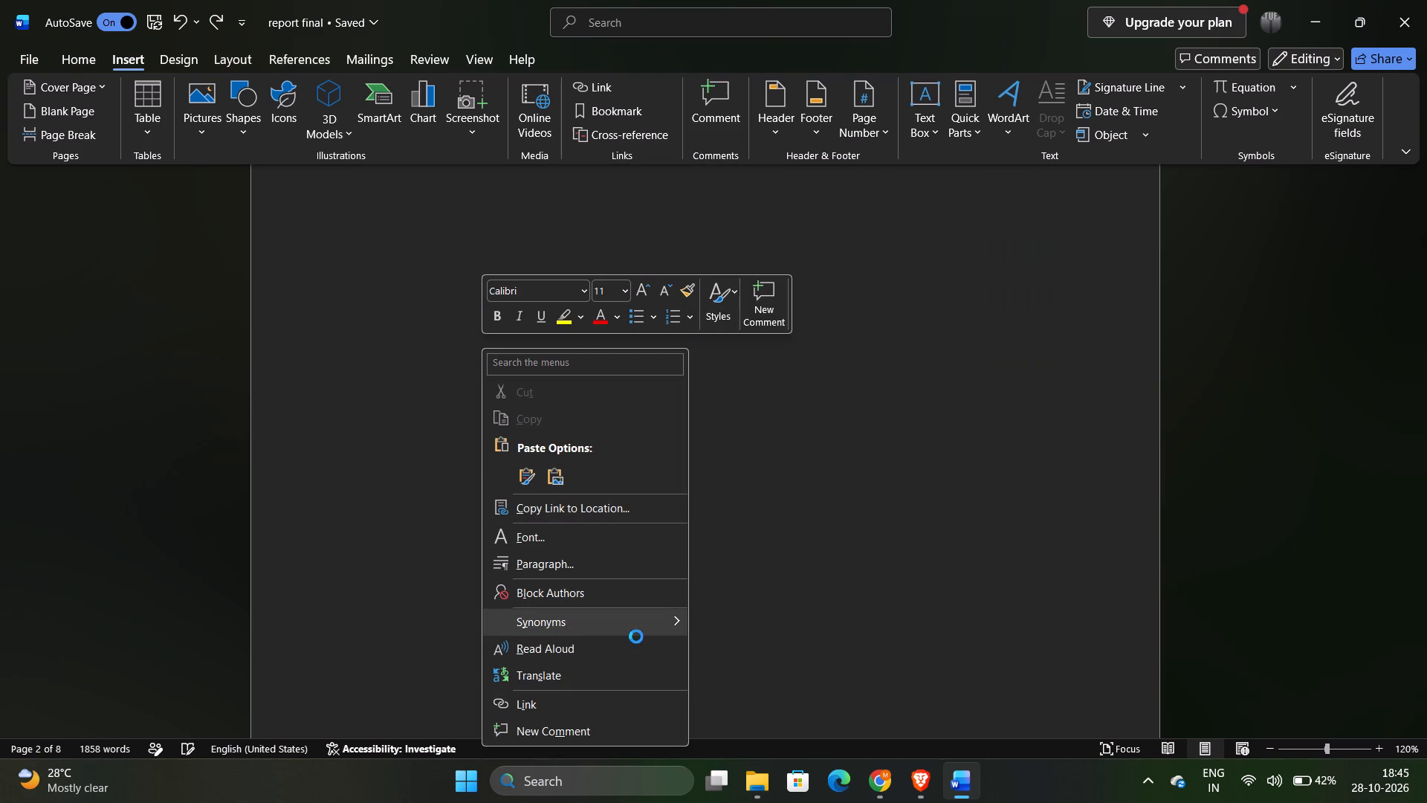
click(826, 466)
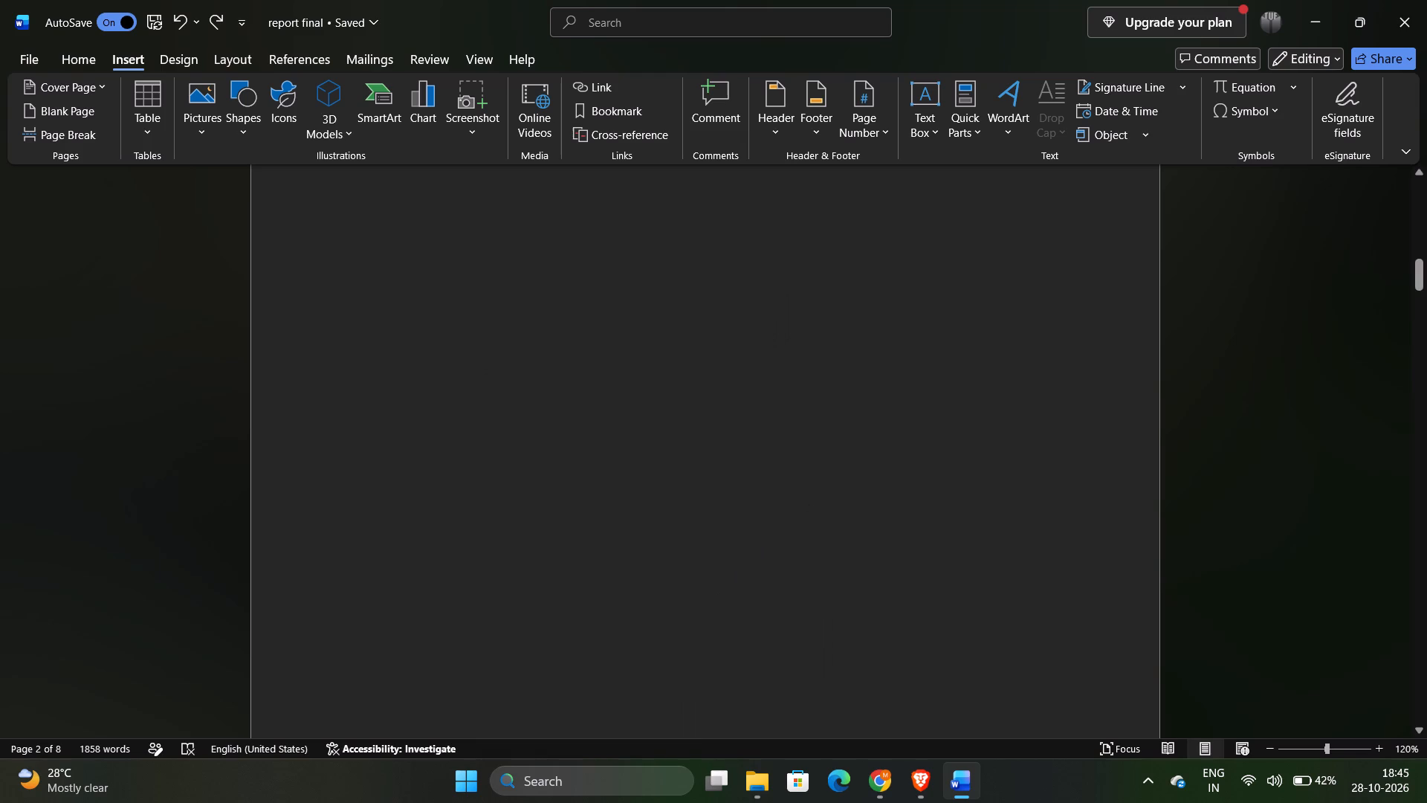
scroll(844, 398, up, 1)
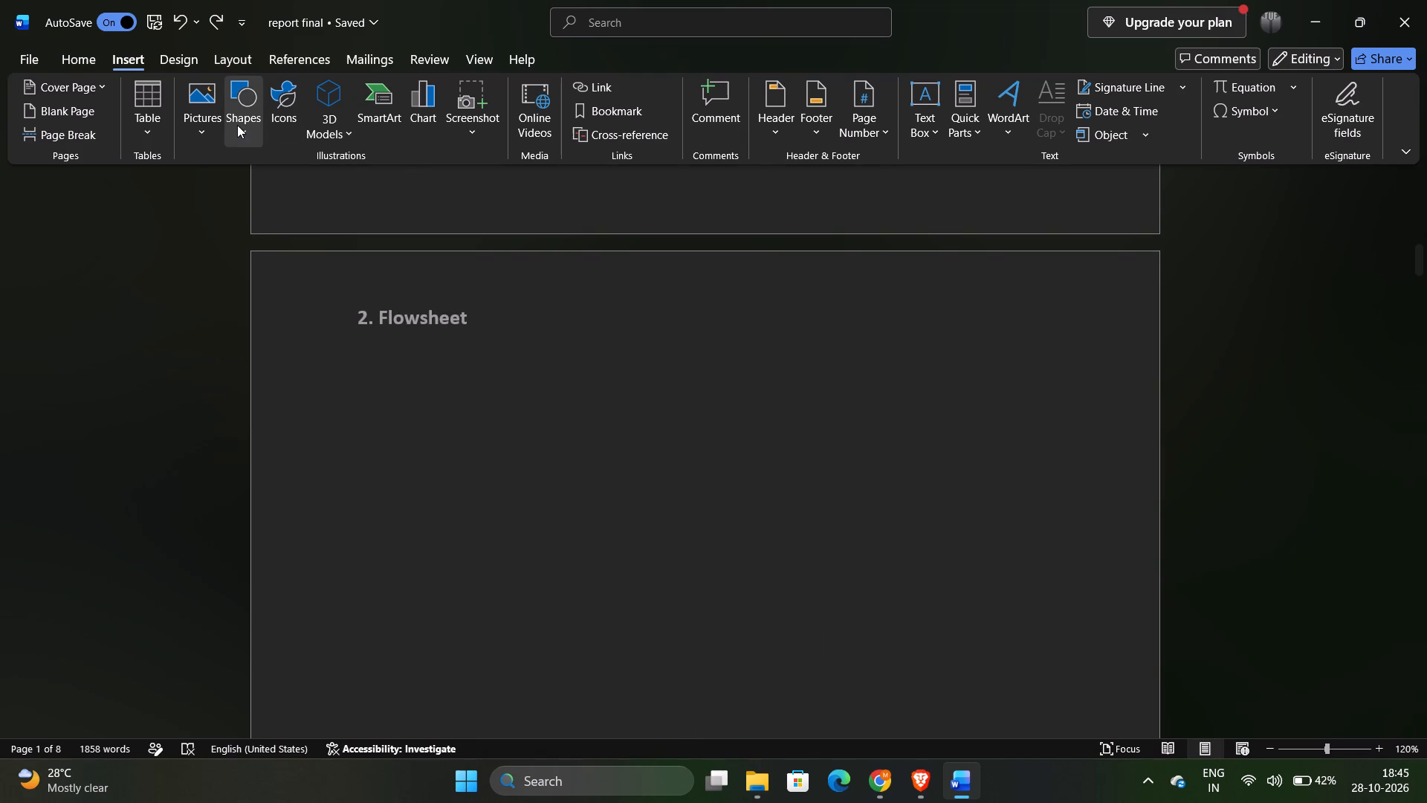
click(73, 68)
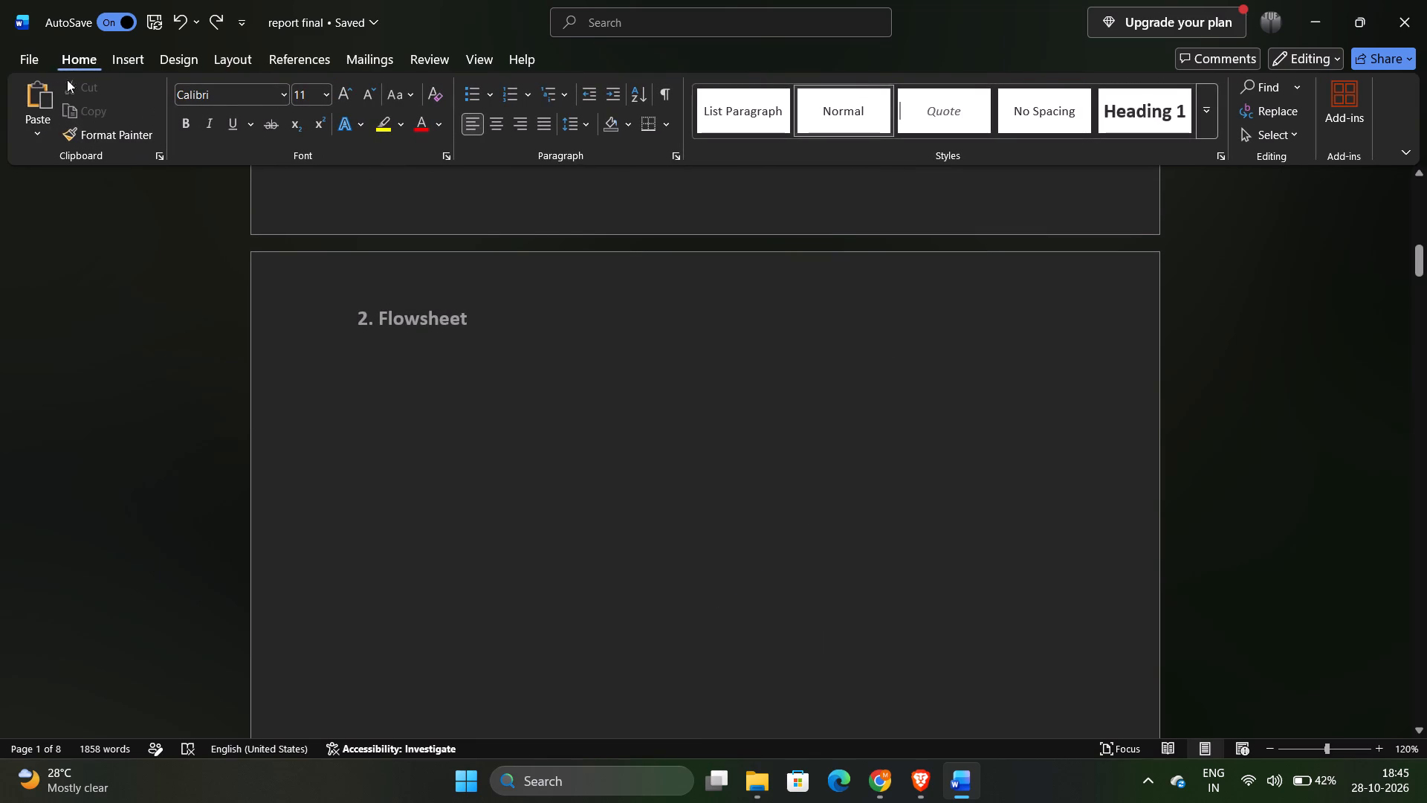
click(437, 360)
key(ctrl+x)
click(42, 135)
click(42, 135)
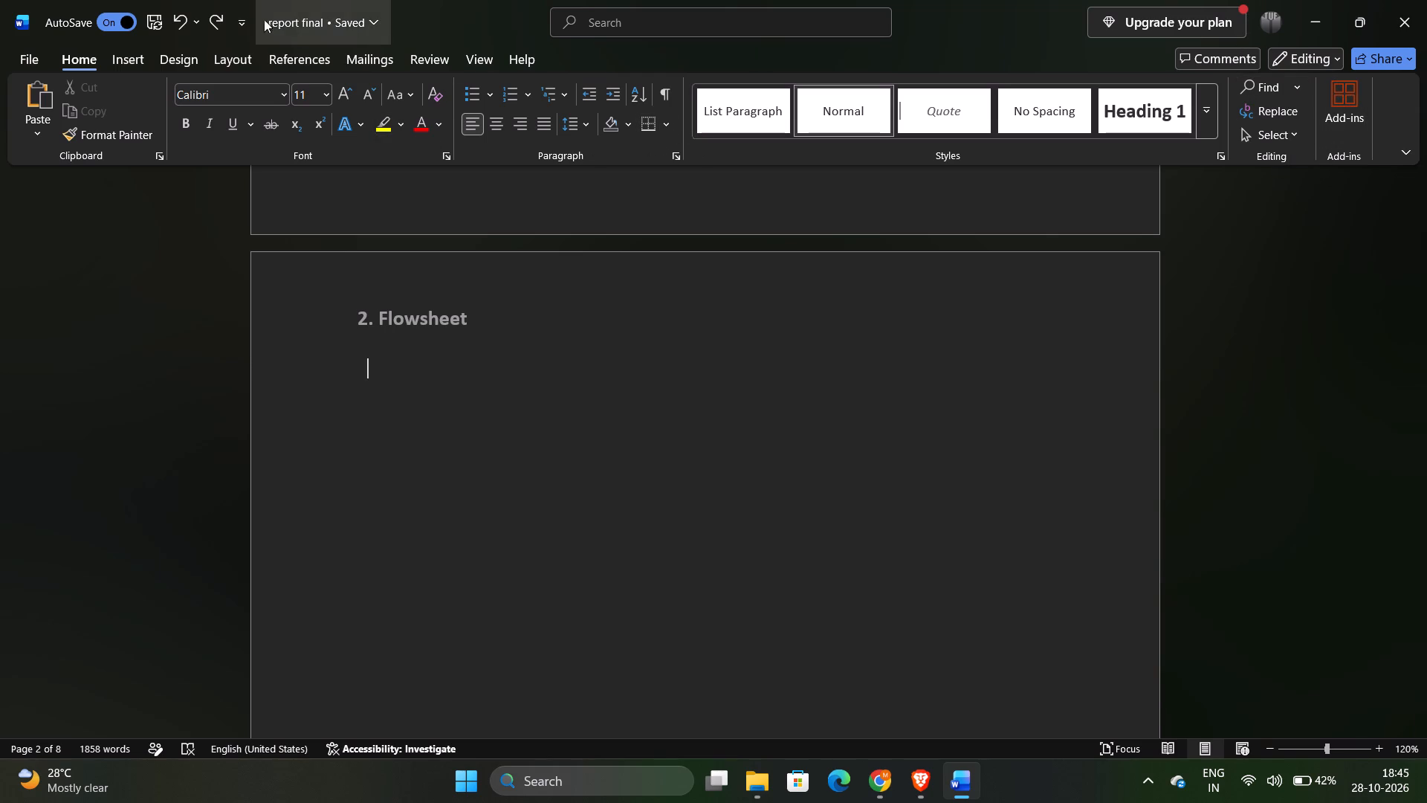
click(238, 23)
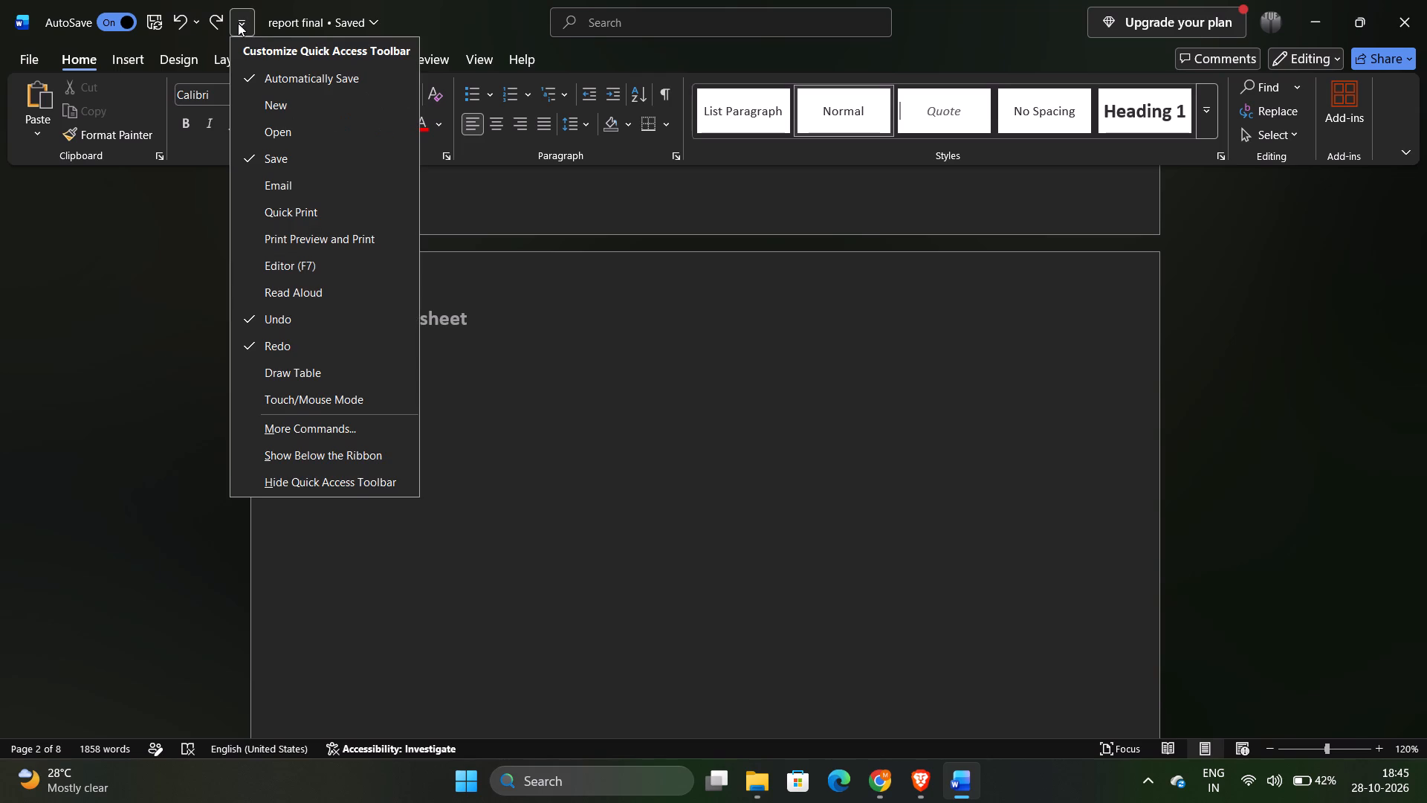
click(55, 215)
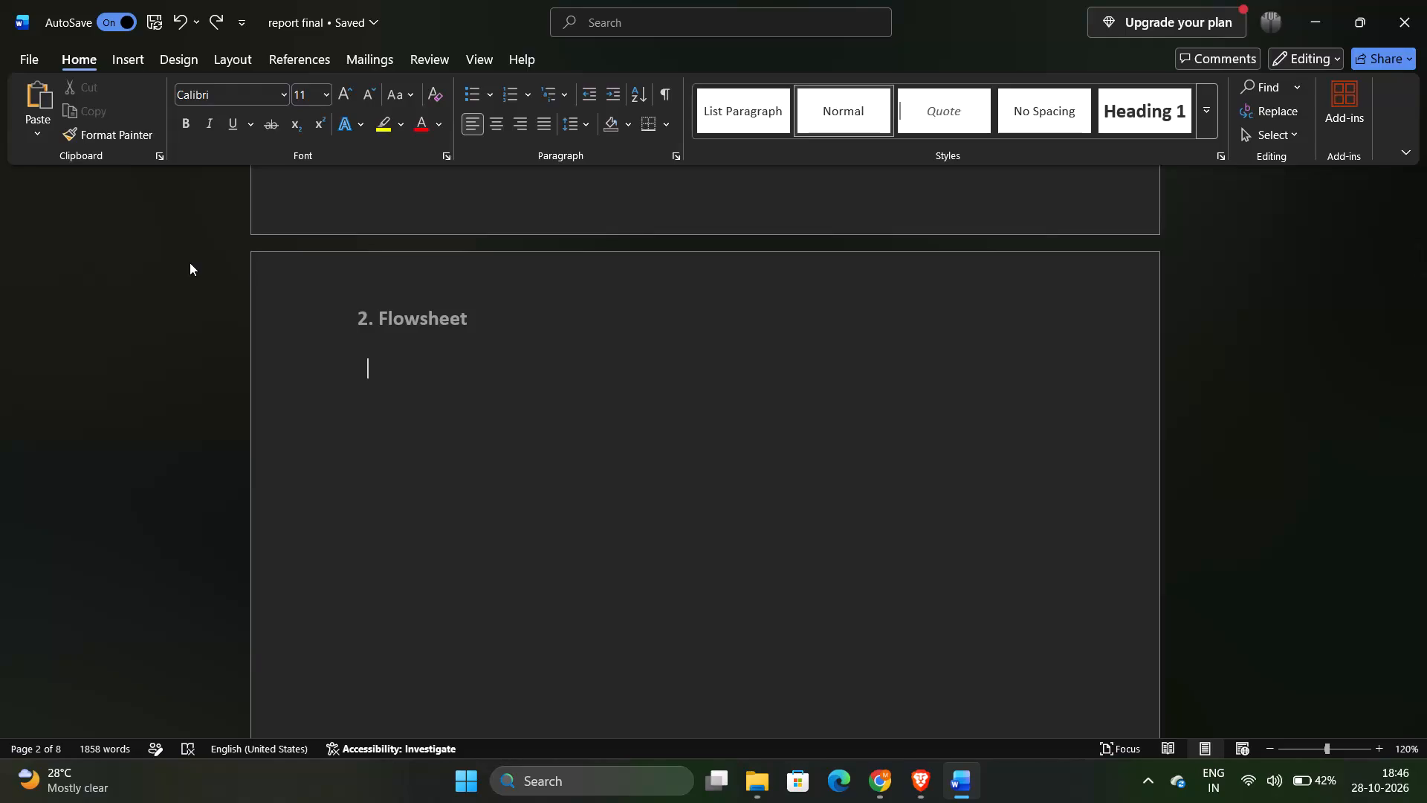
Examine the blank page and its boundary with the following page that holds the flowsheet picture.
scroll(190, 262, down, 1)
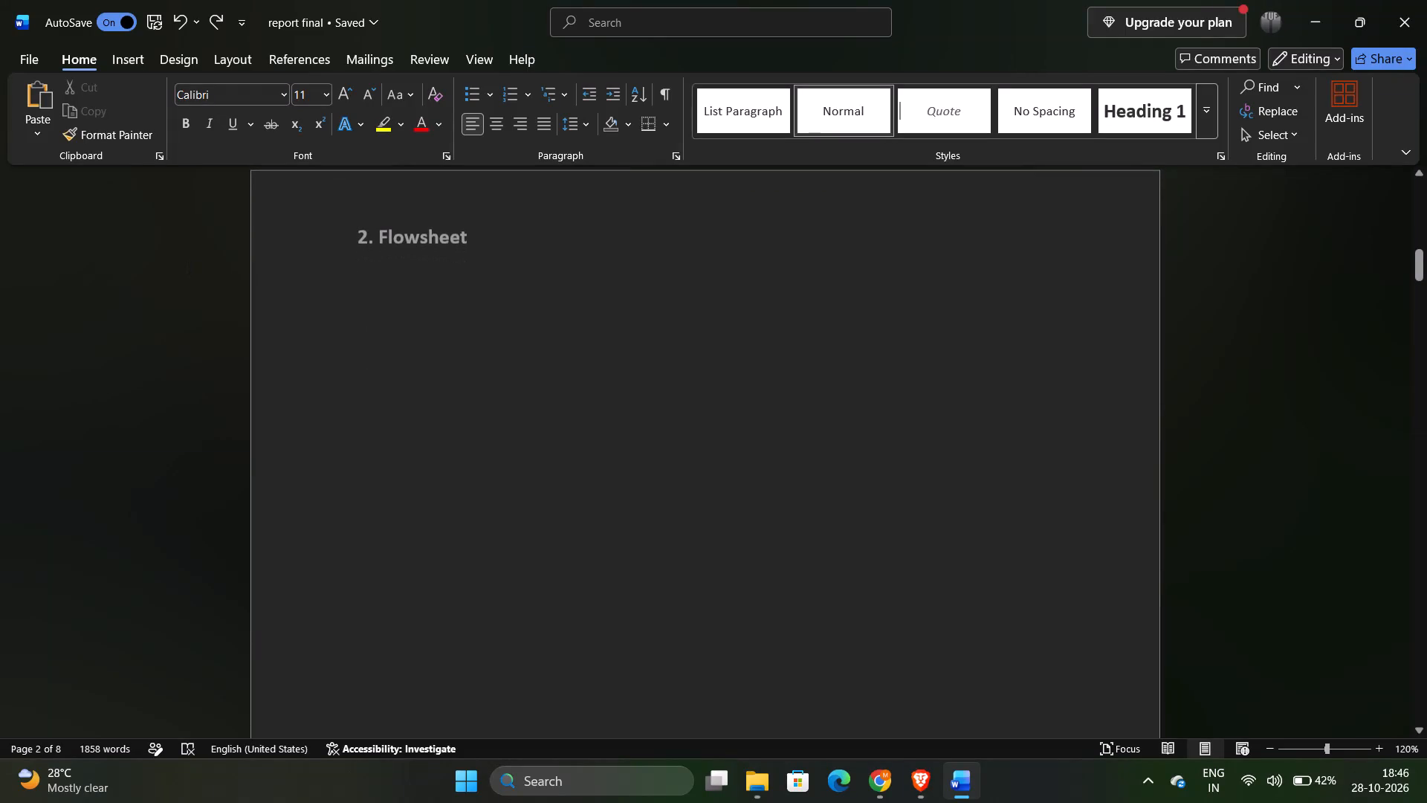
scroll(190, 262, down, 1)
scroll(559, 387, down, 2)
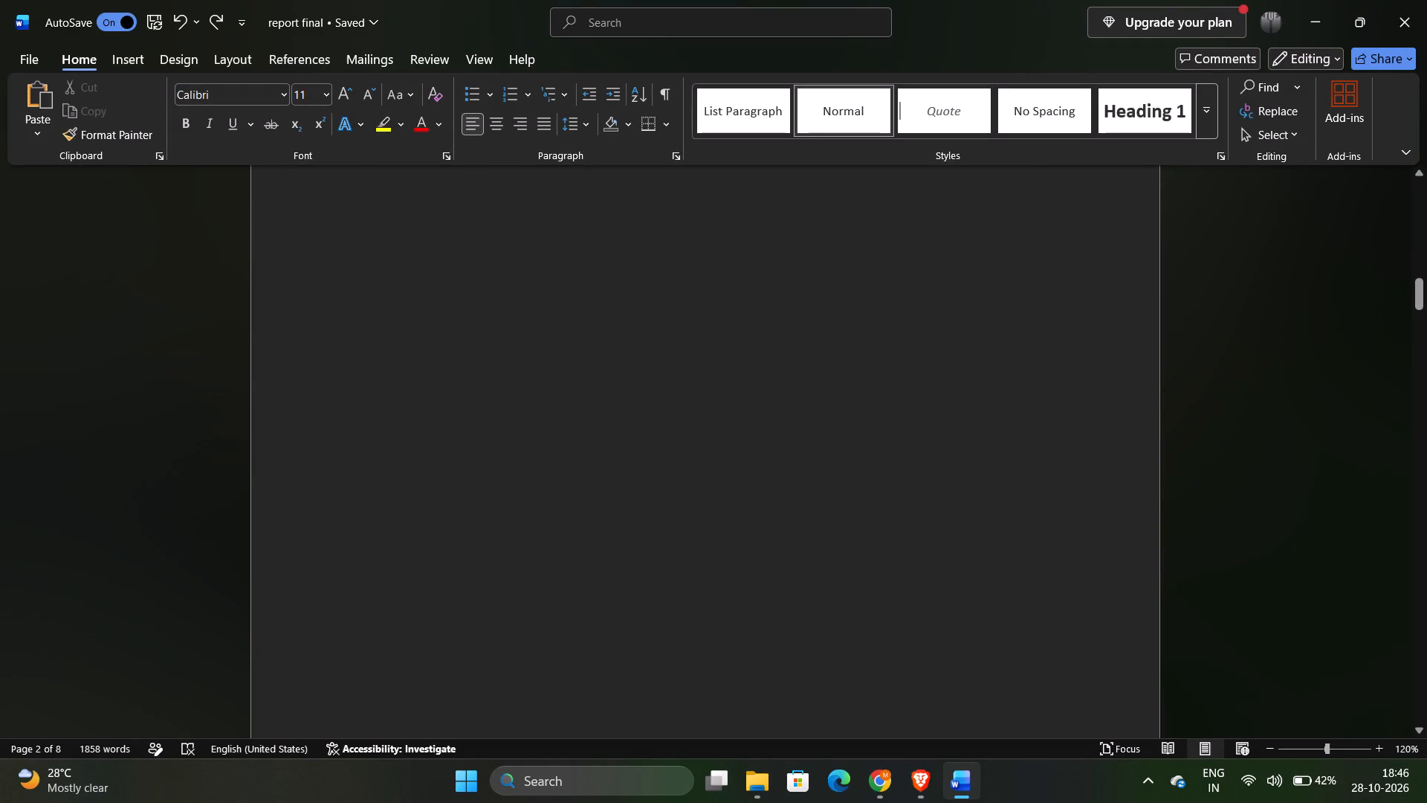
scroll(939, 556, down, 3)
scroll(939, 556, up, 5)
scroll(939, 556, down, 1)
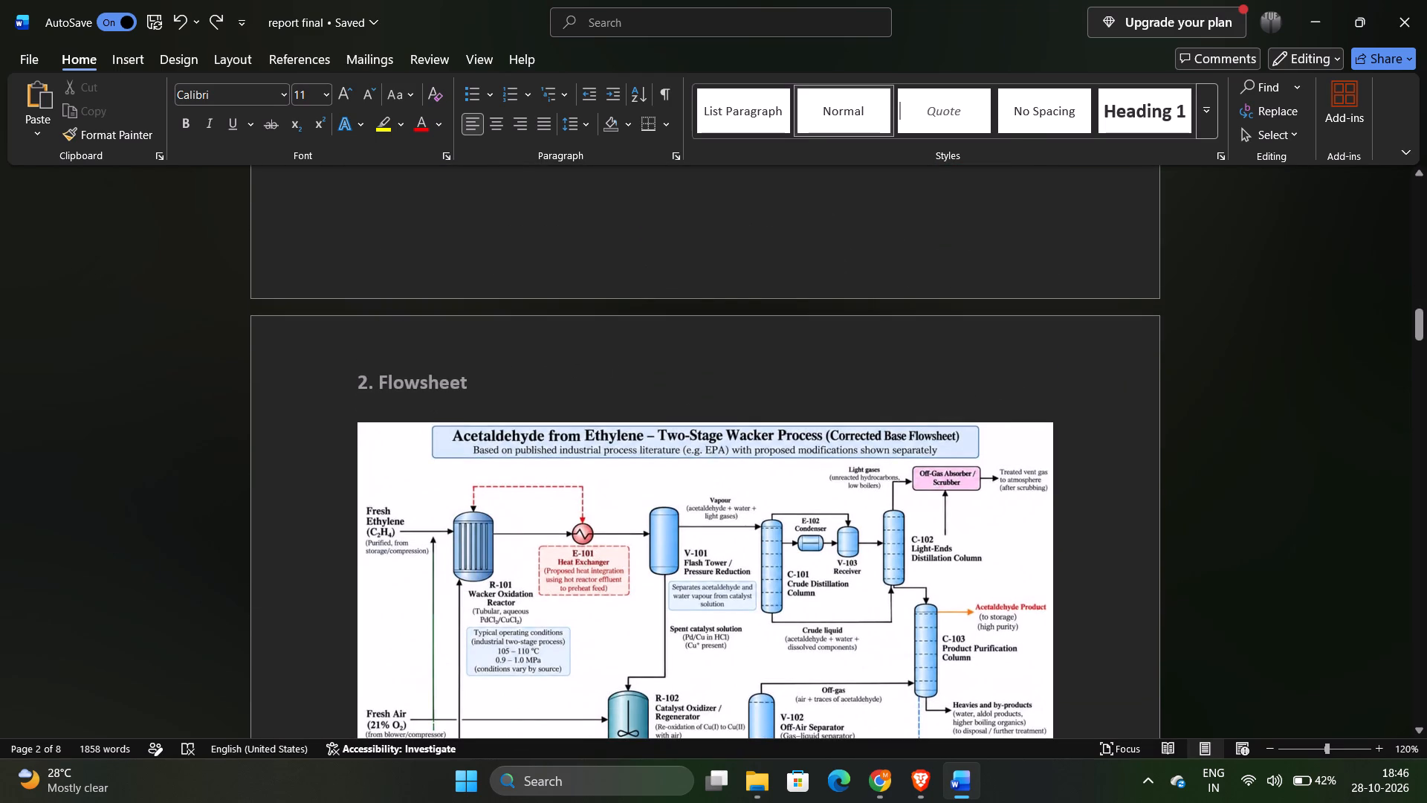
scroll(1151, 291, down, 1)
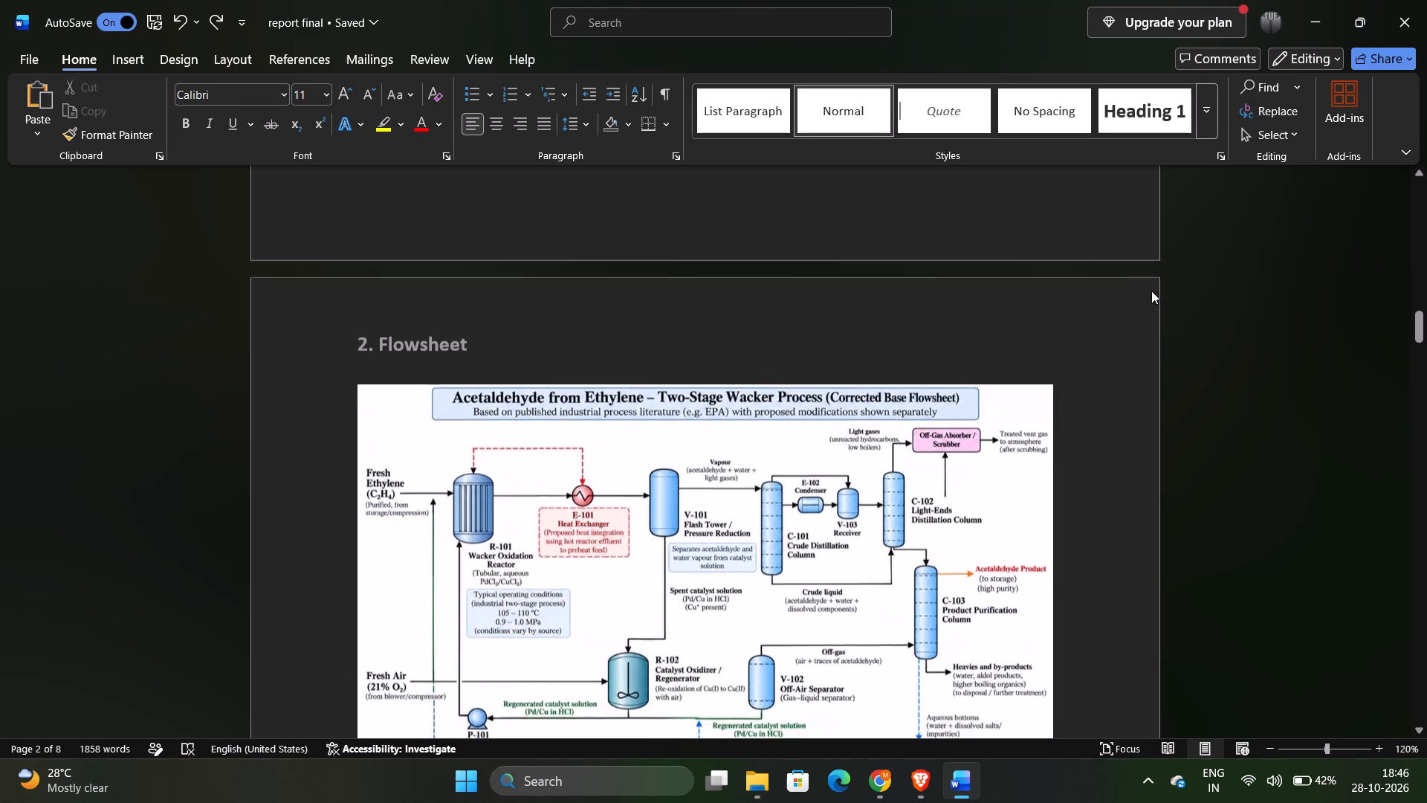
scroll(1151, 291, down, 5)
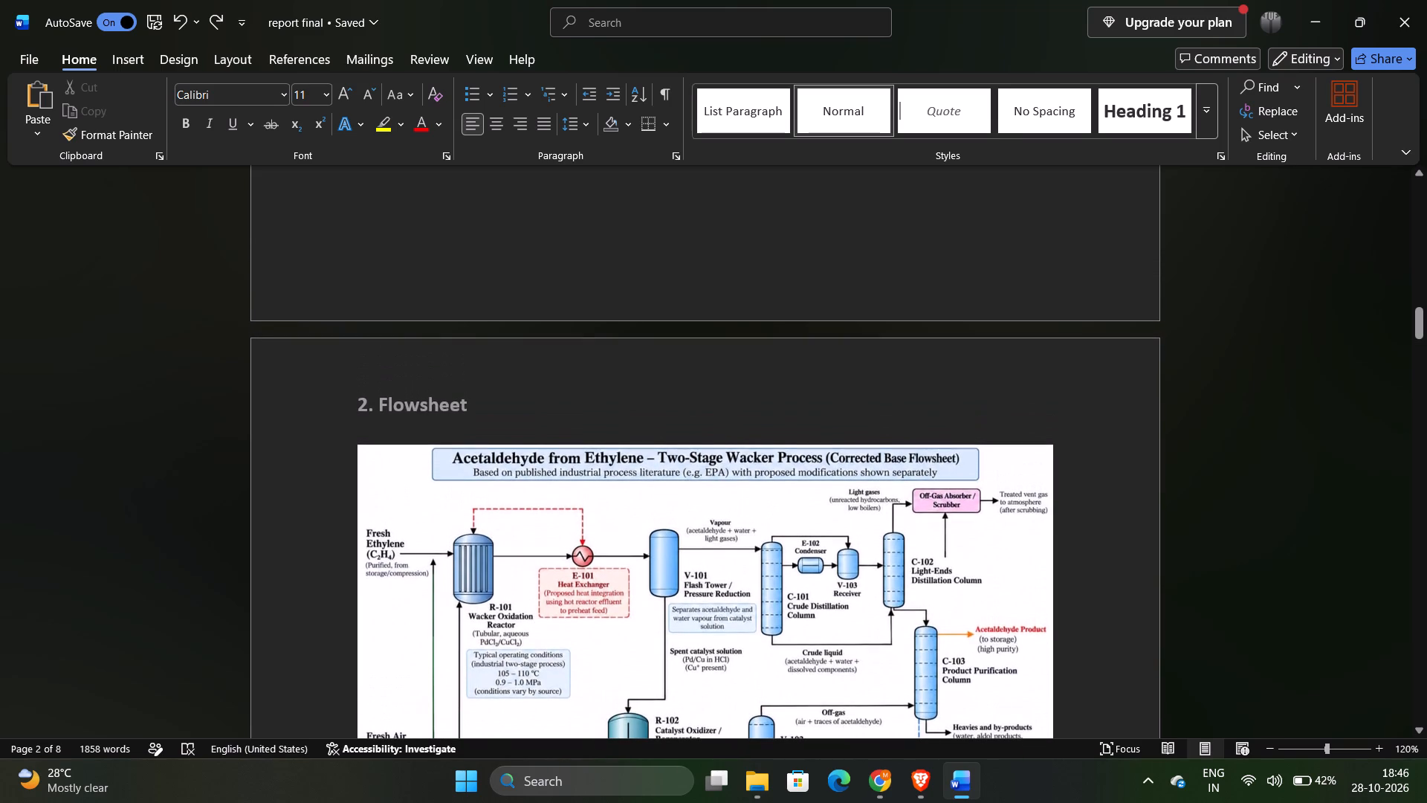
scroll(1151, 291, down, 2)
scroll(1151, 291, up, 9)
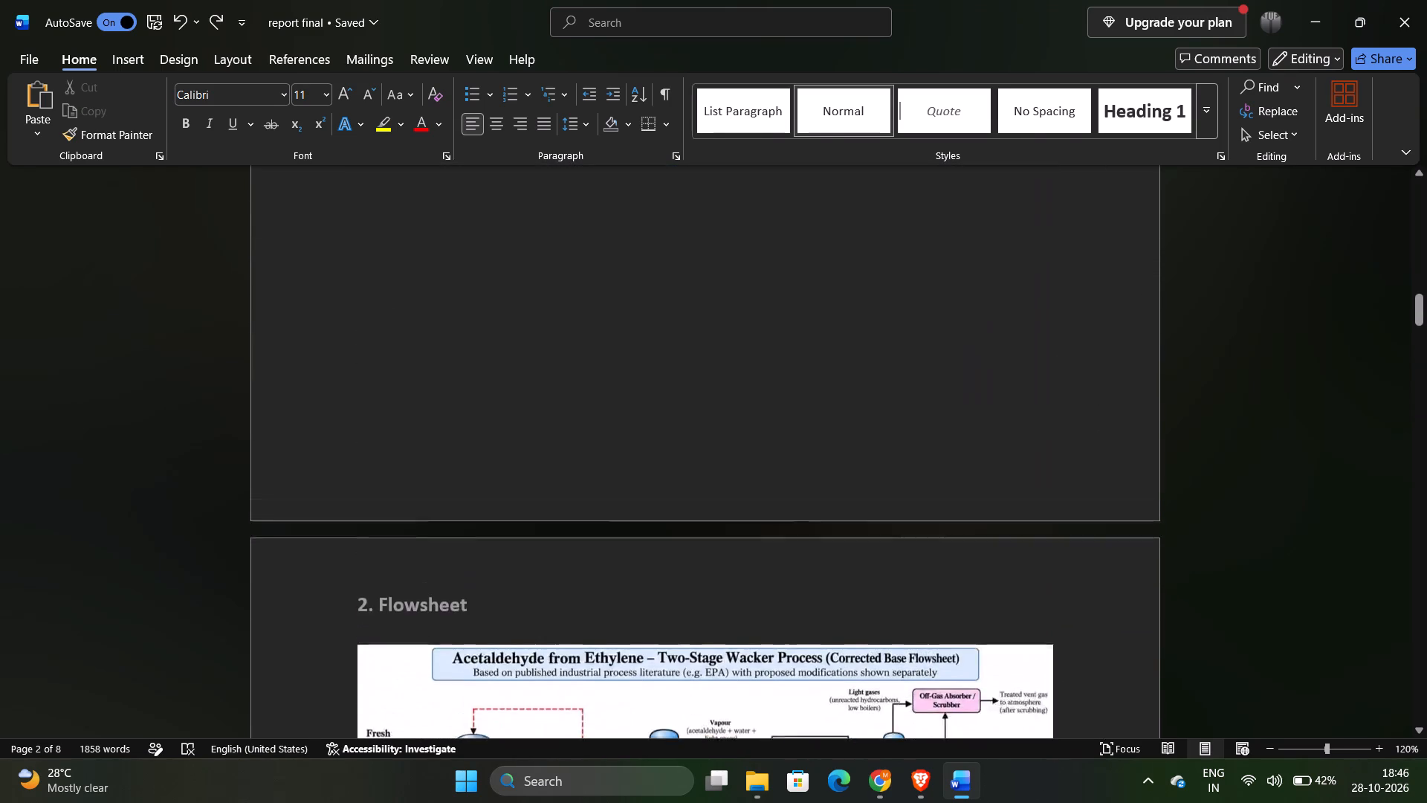
scroll(1151, 291, up, 1)
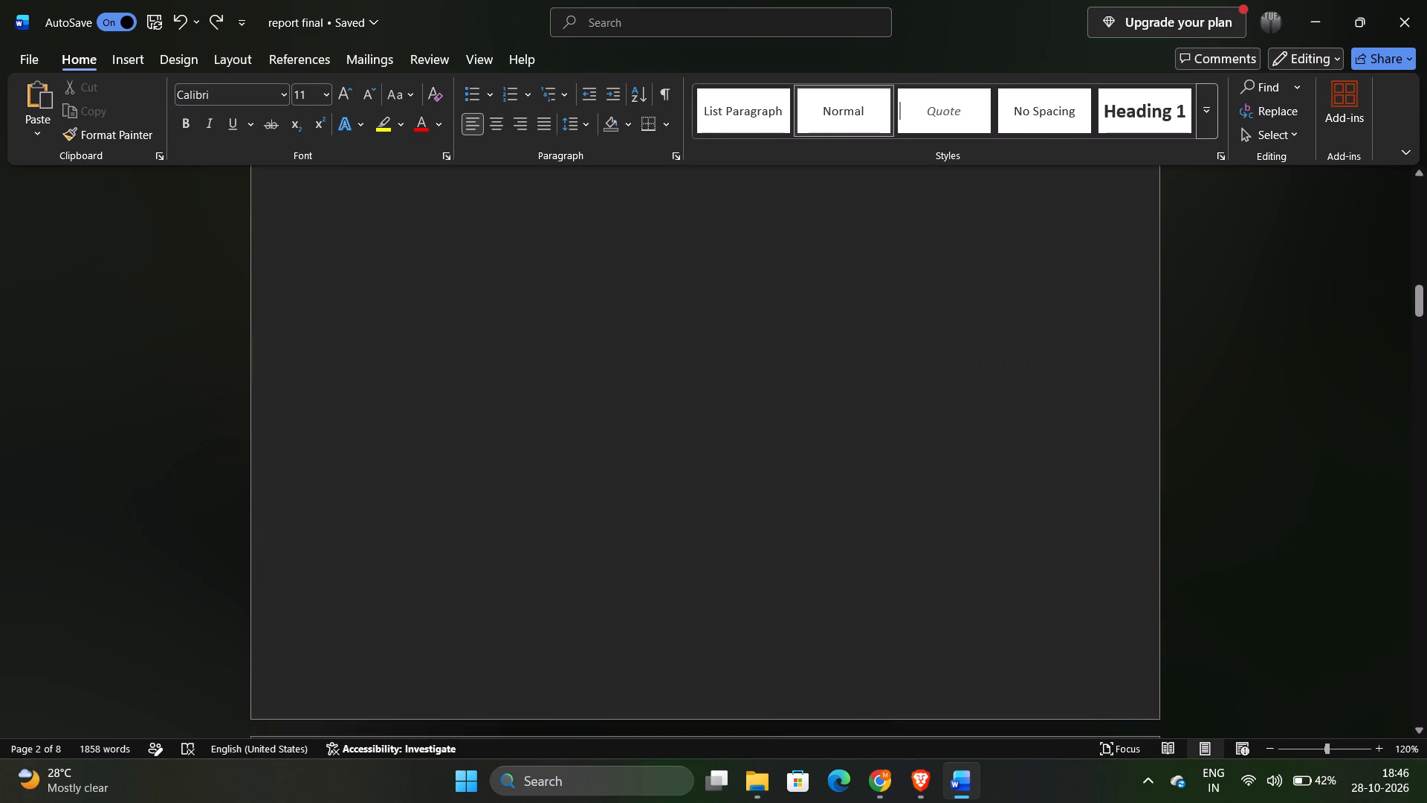
scroll(1151, 291, up, 1)
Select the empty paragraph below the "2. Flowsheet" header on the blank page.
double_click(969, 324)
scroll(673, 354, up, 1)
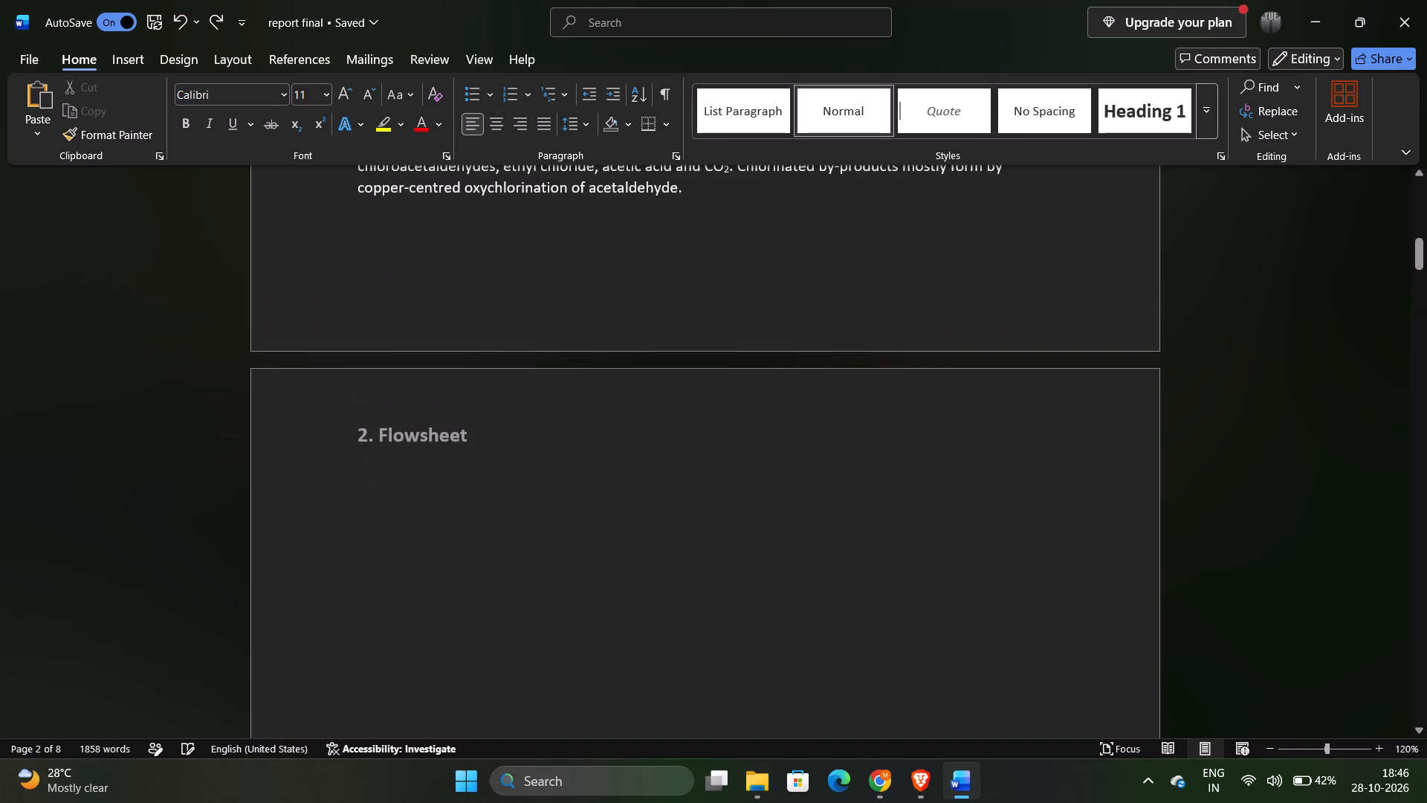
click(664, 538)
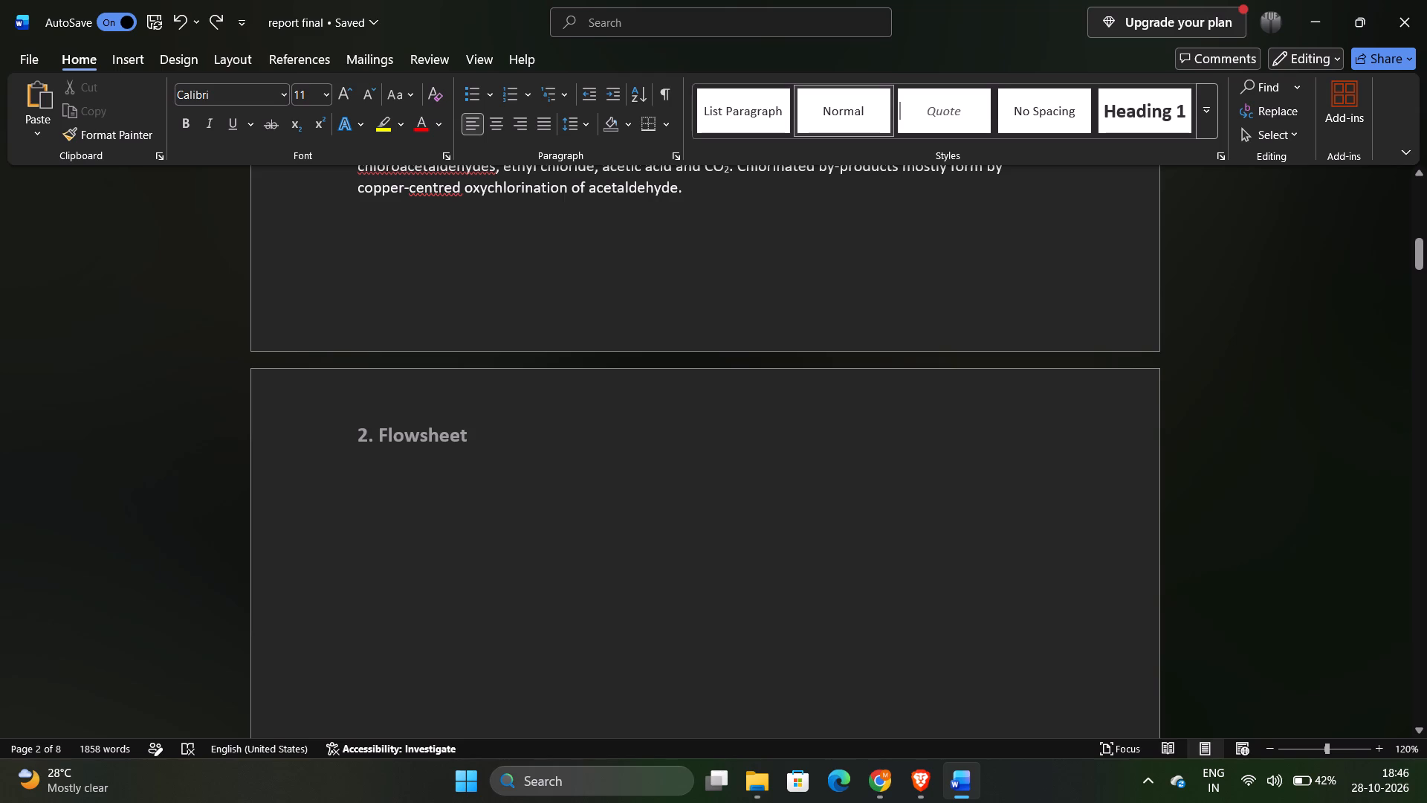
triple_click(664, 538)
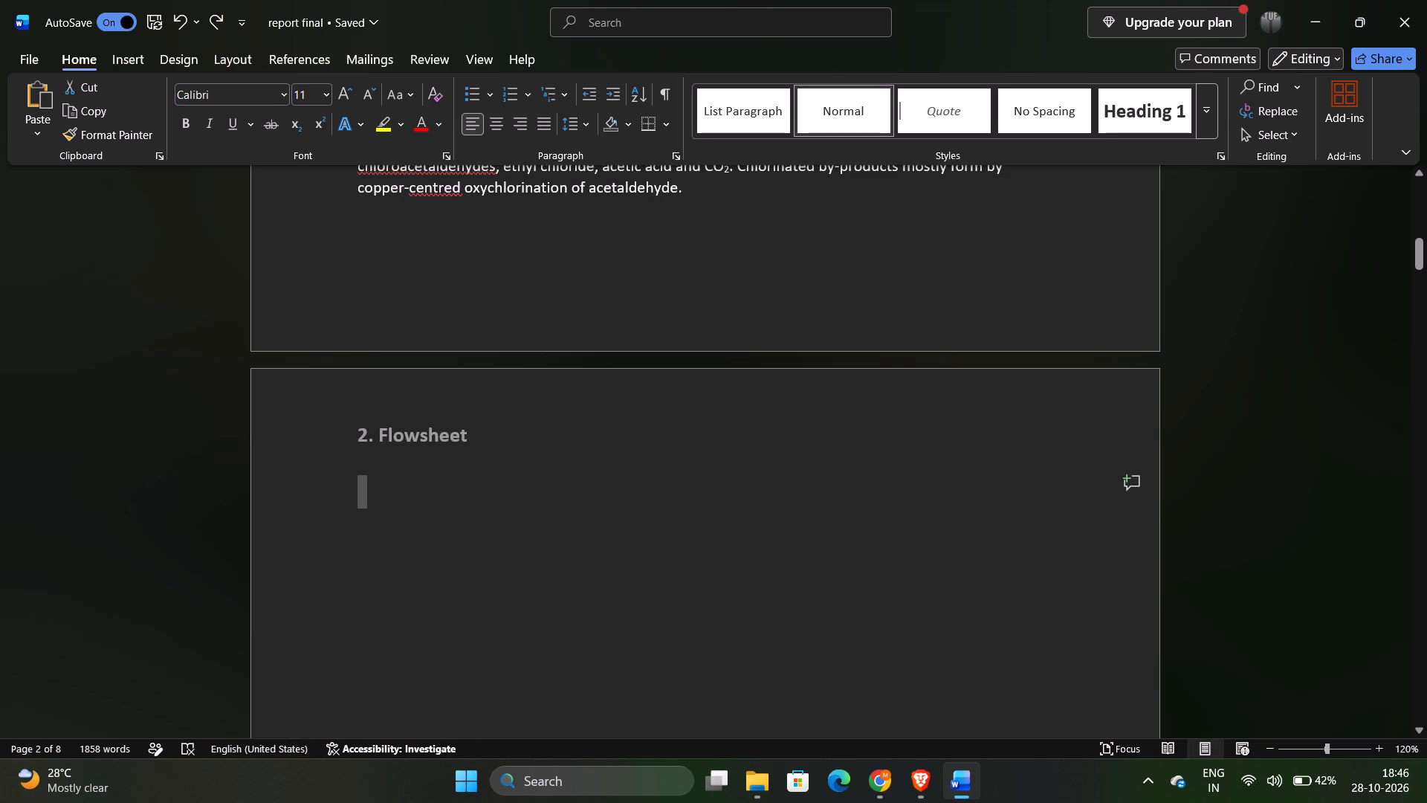
Go to page 2 and delete the empty content there so the blank page before the flowsheet picture is removed.
key(ctrl+g)
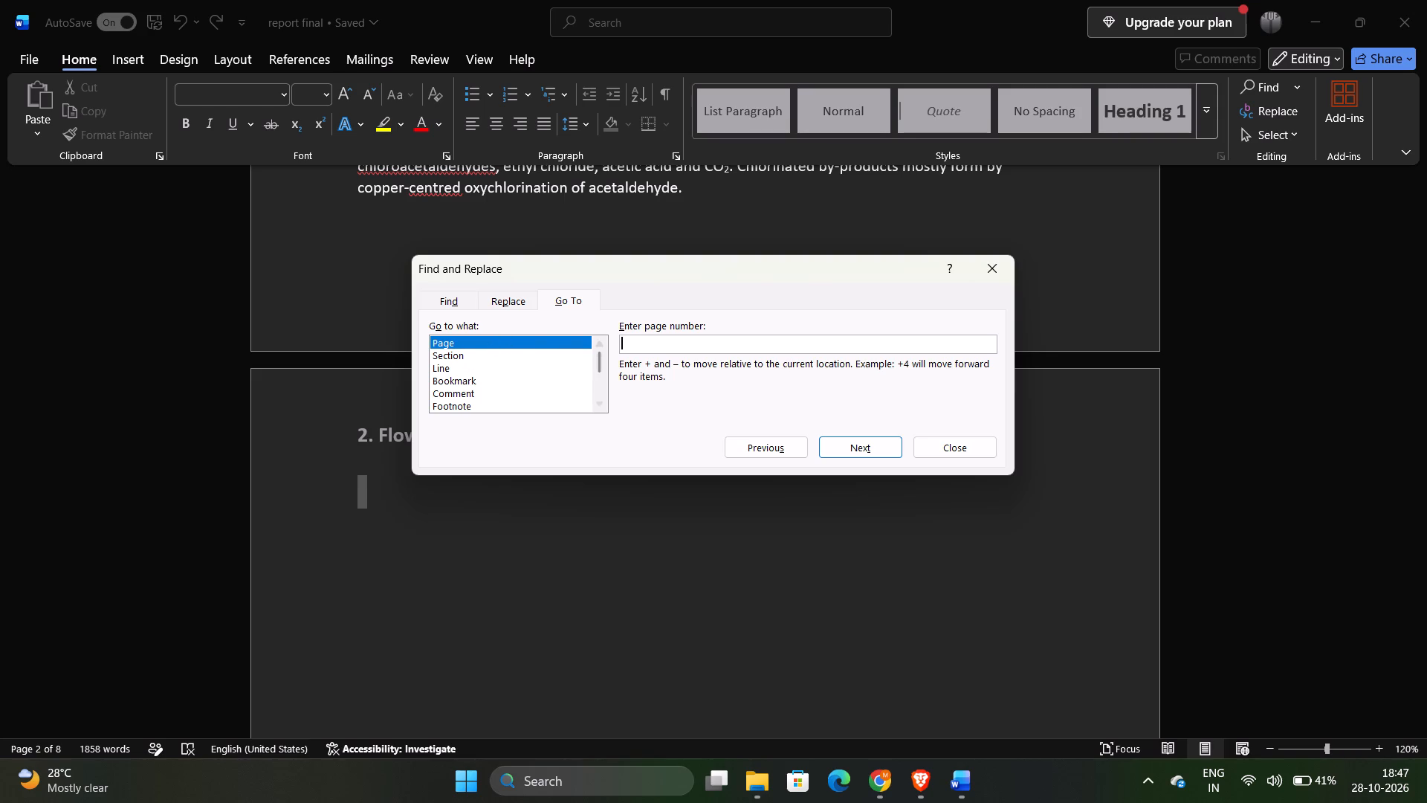
key(2)
key(Return)
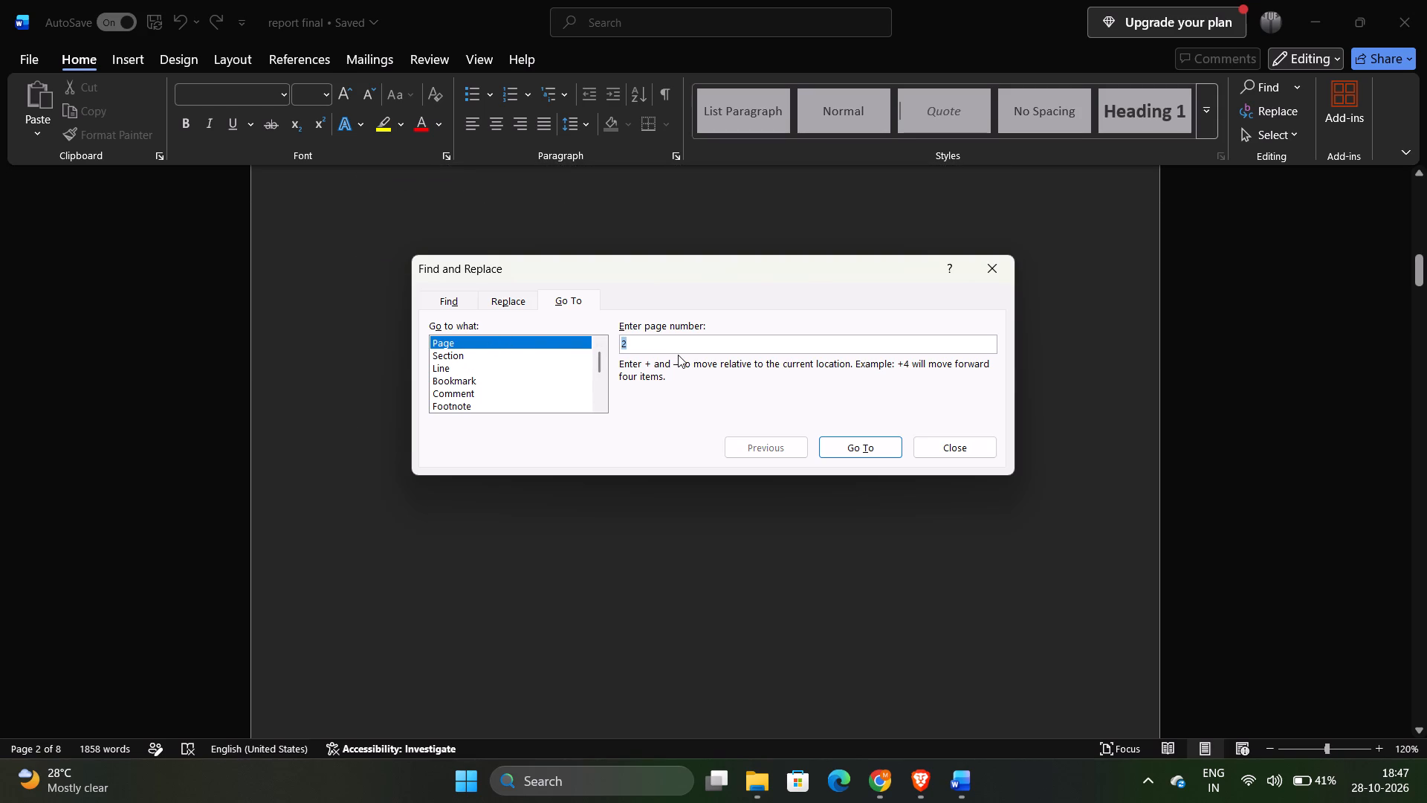
click(861, 445)
click(920, 442)
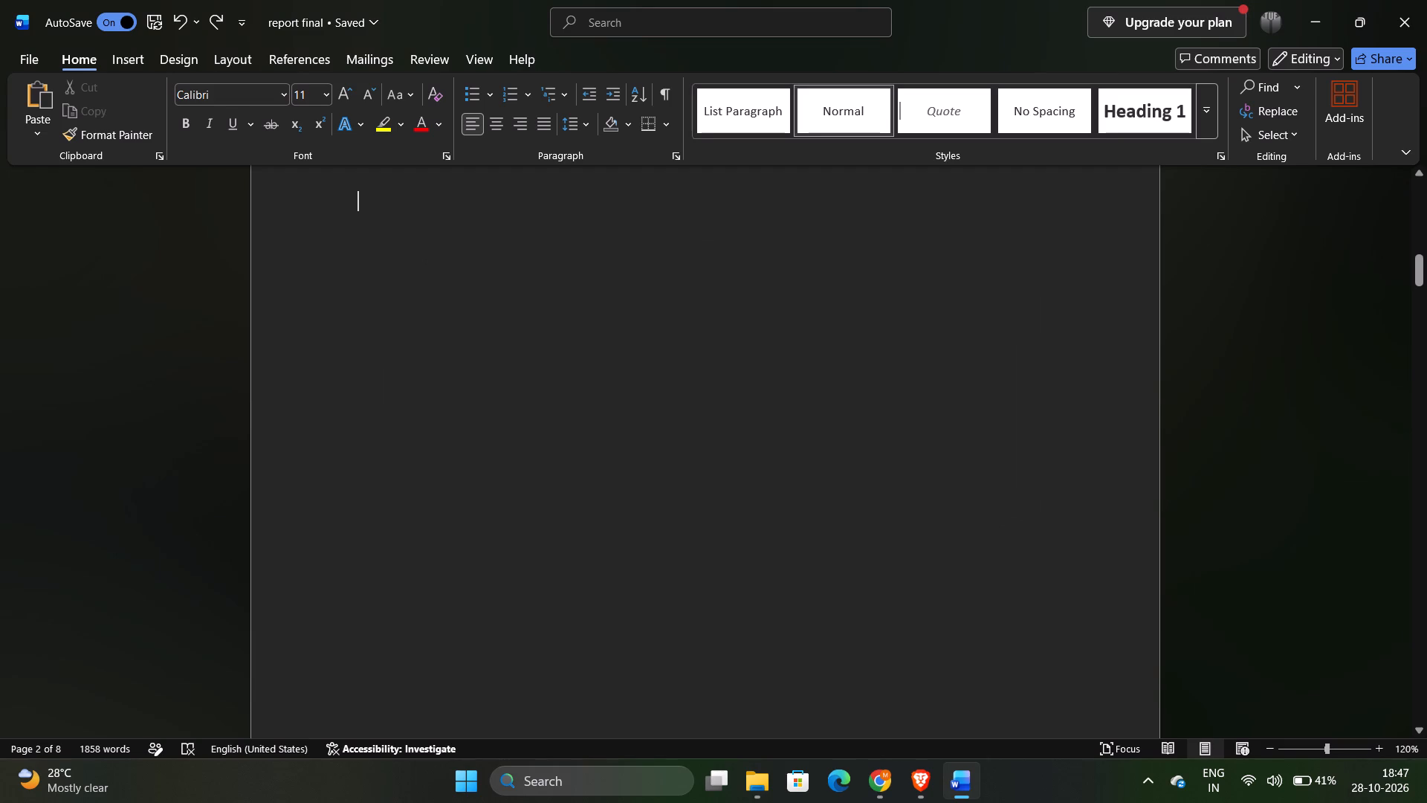
key(Delete)
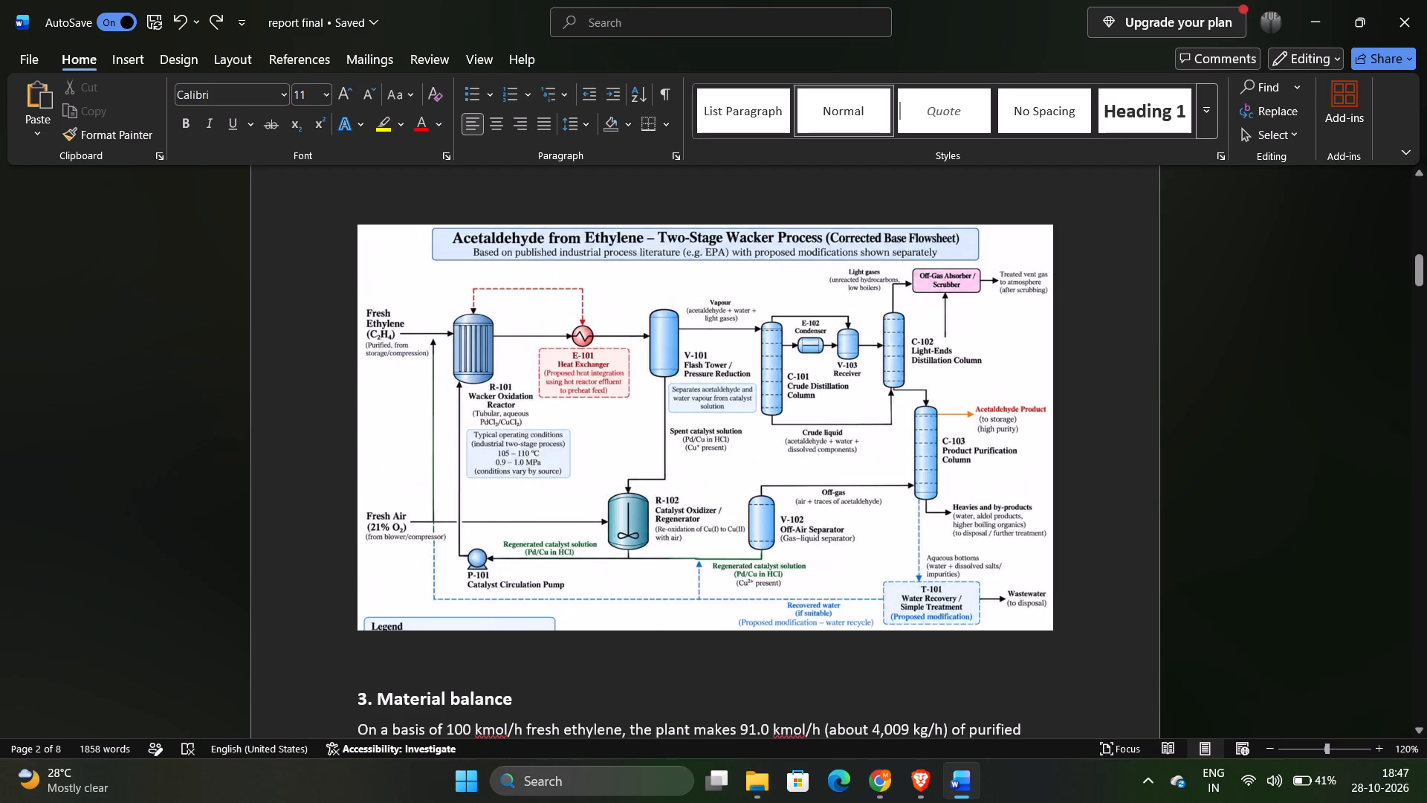
Check page 1 and its boundary with page 2, including the "2. Flowsheet" header text above the report title.
scroll(799, 447, up, 2)
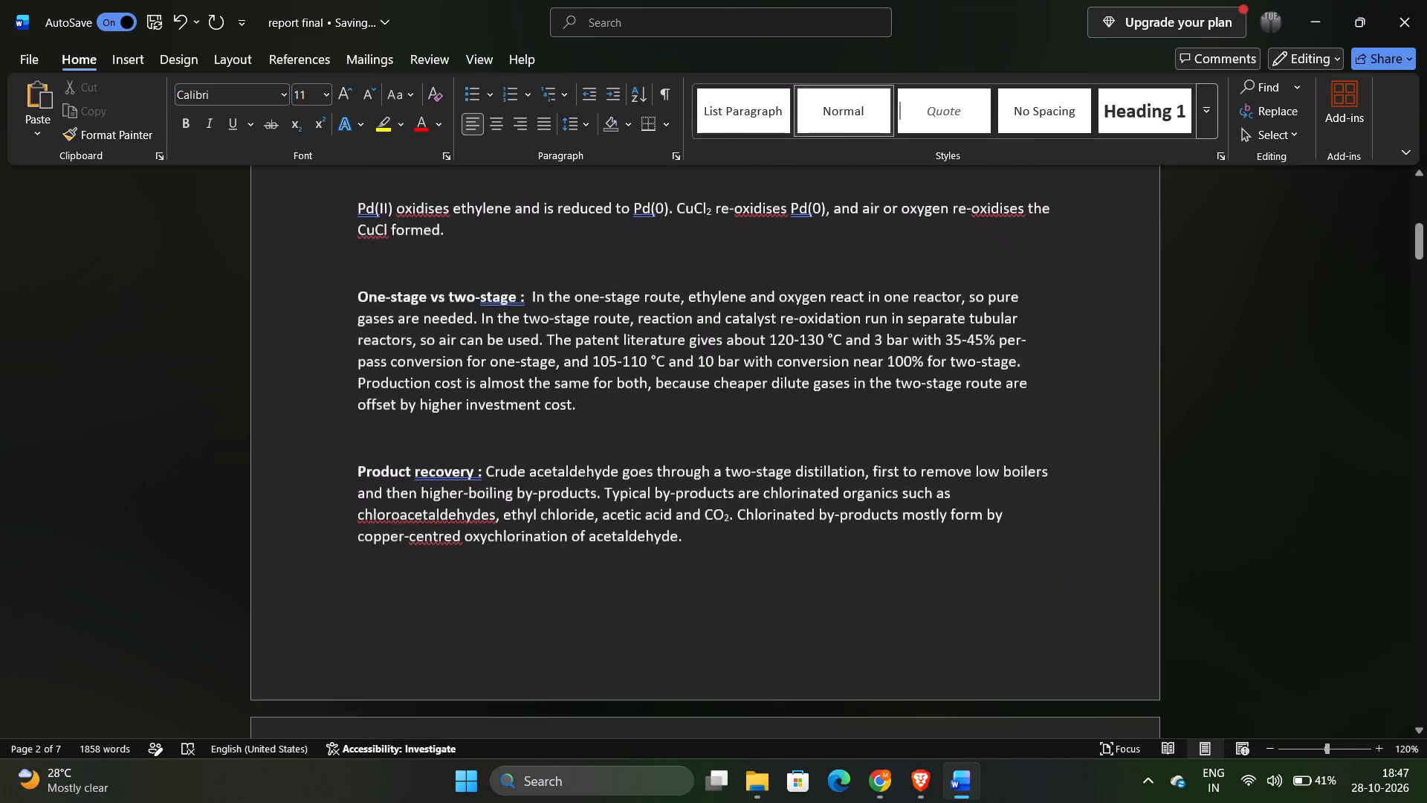
scroll(799, 447, up, 1)
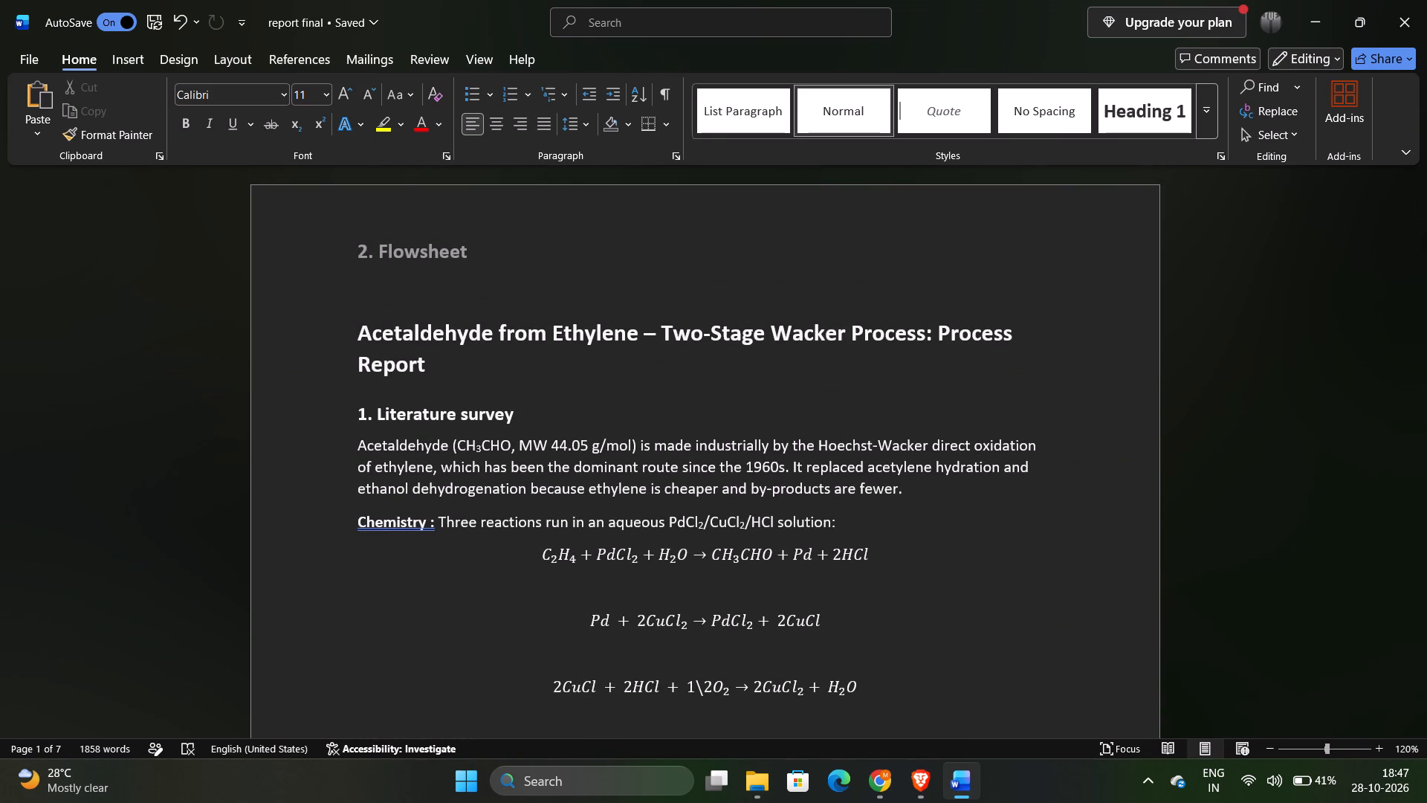
scroll(799, 447, up, 6)
scroll(799, 447, down, 4)
scroll(799, 447, up, 3)
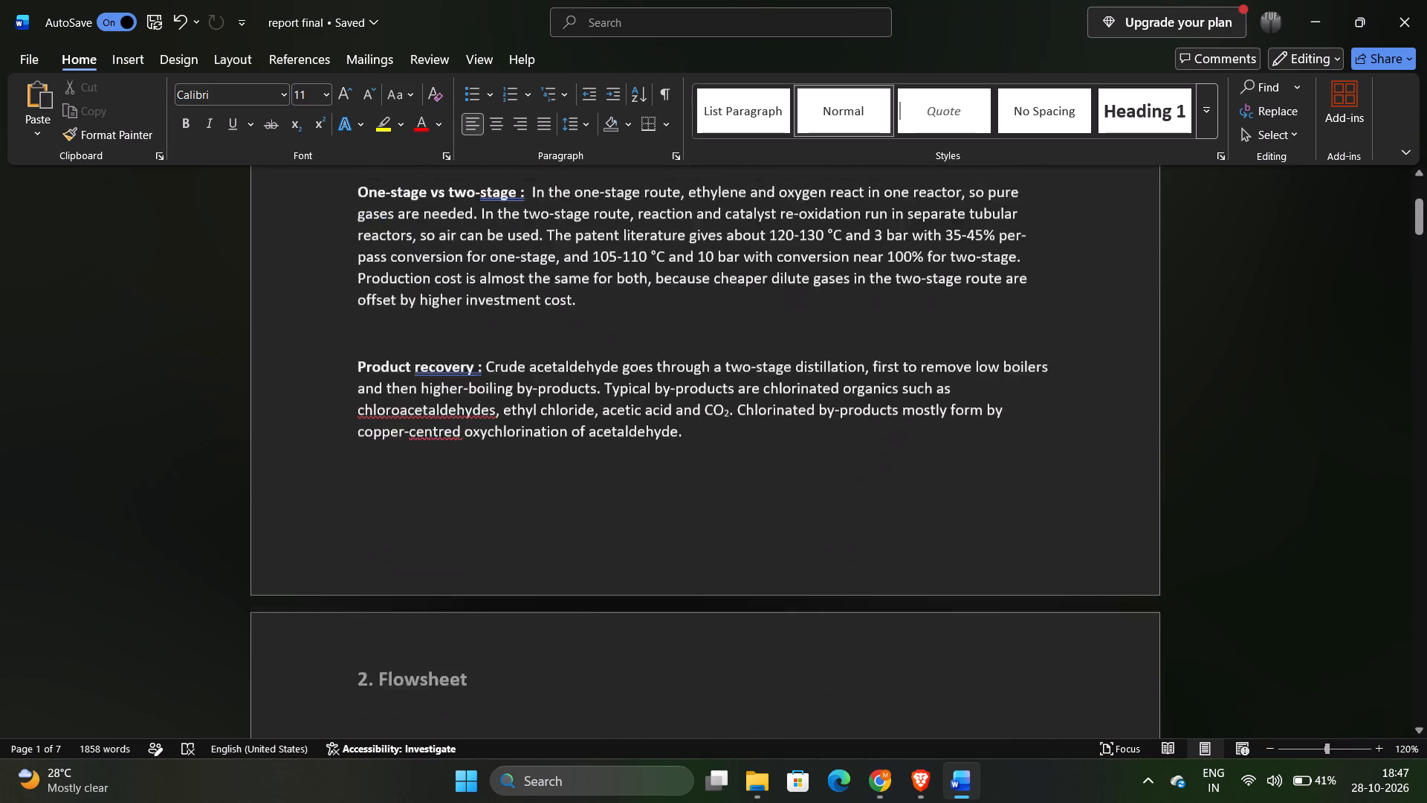
scroll(799, 447, up, 3)
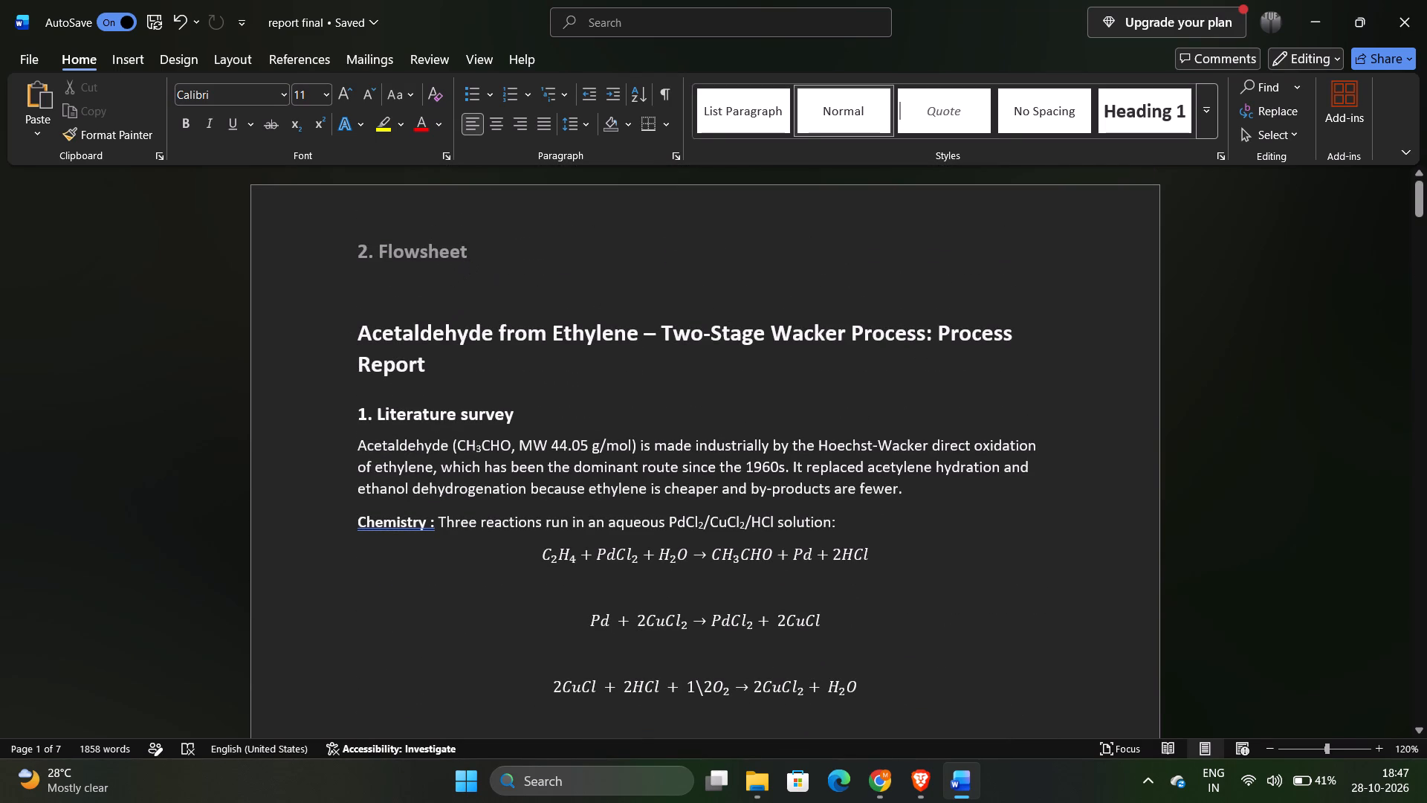
scroll(564, 515, down, 5)
scroll(564, 515, up, 5)
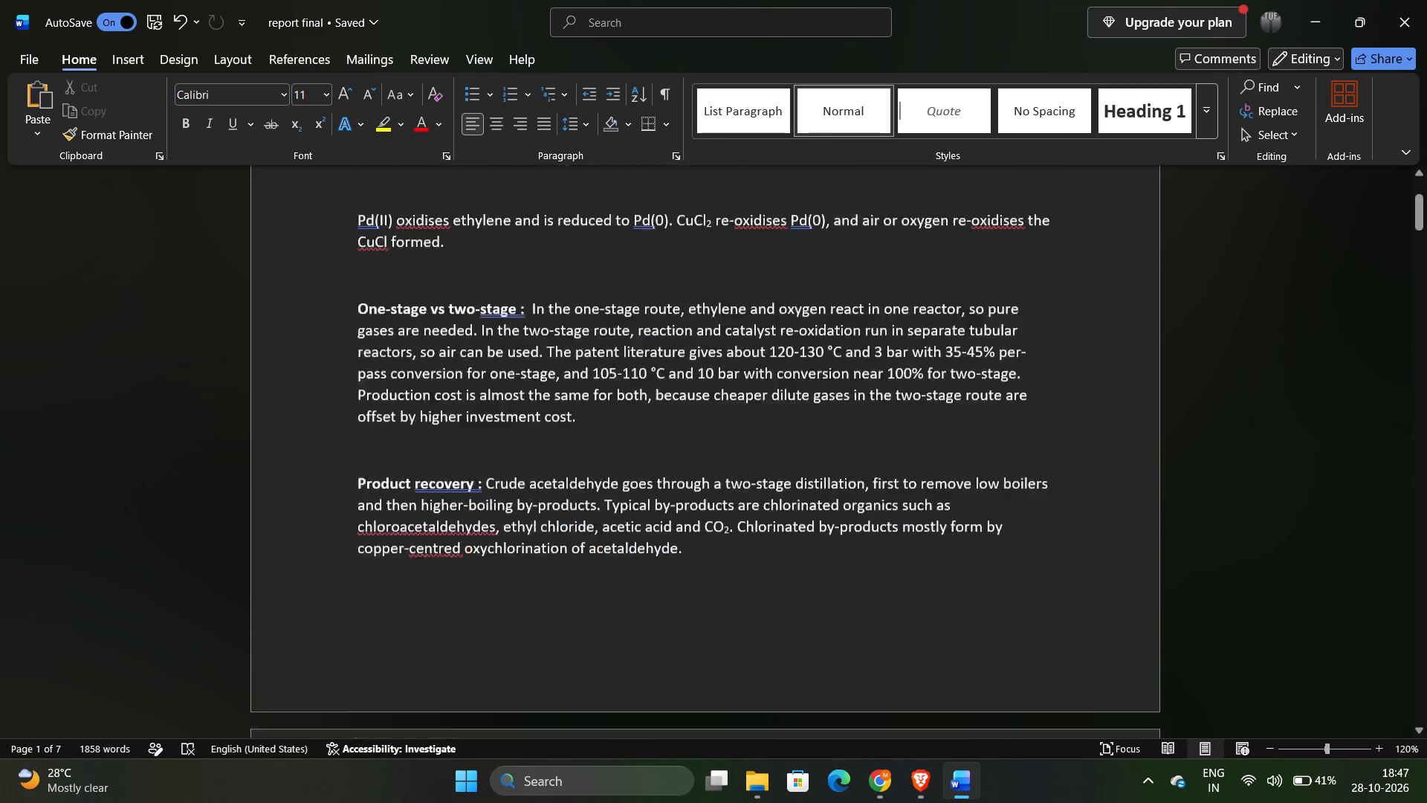
Remove the "2. Flowsheet" page header from the report and return to the body text.
double_click(493, 286)
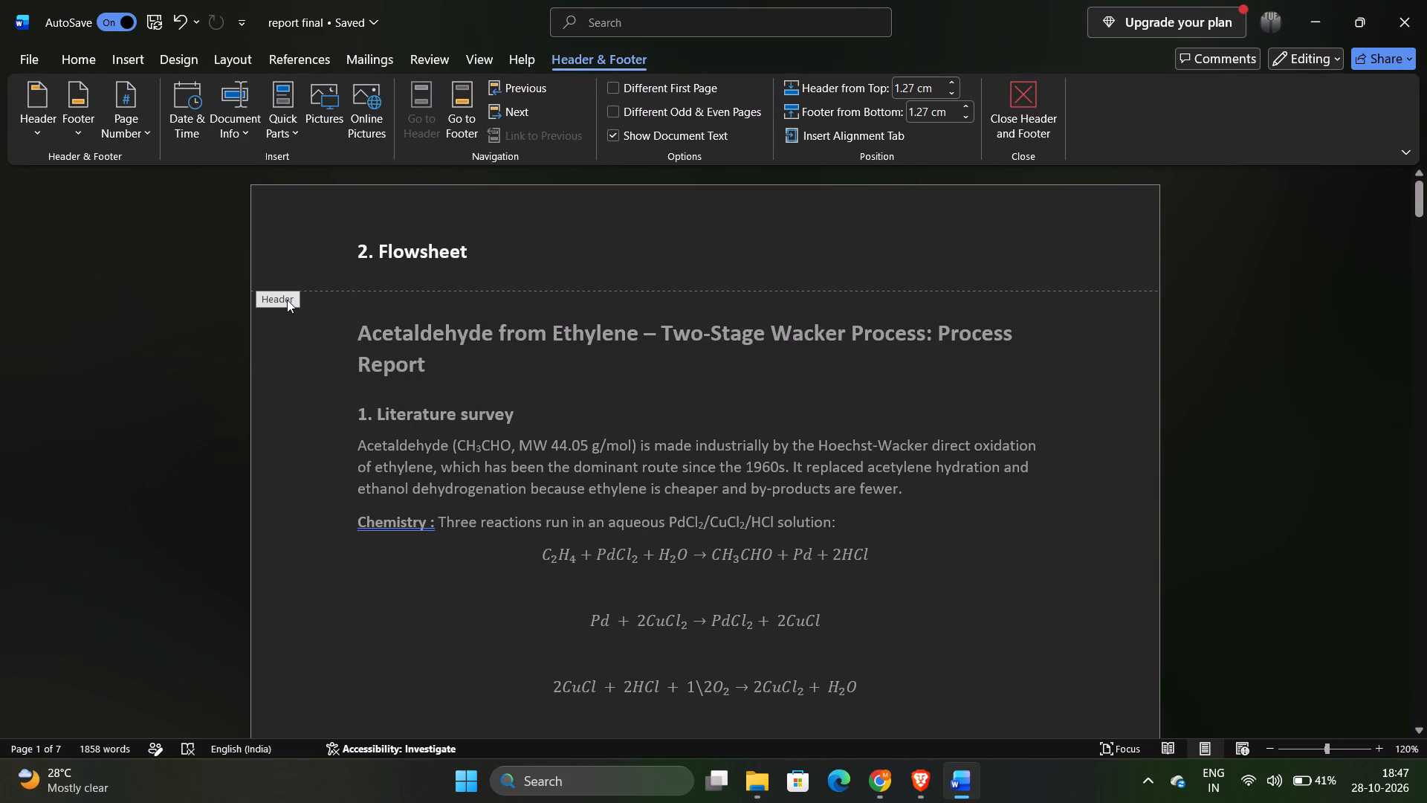
right_click(470, 239)
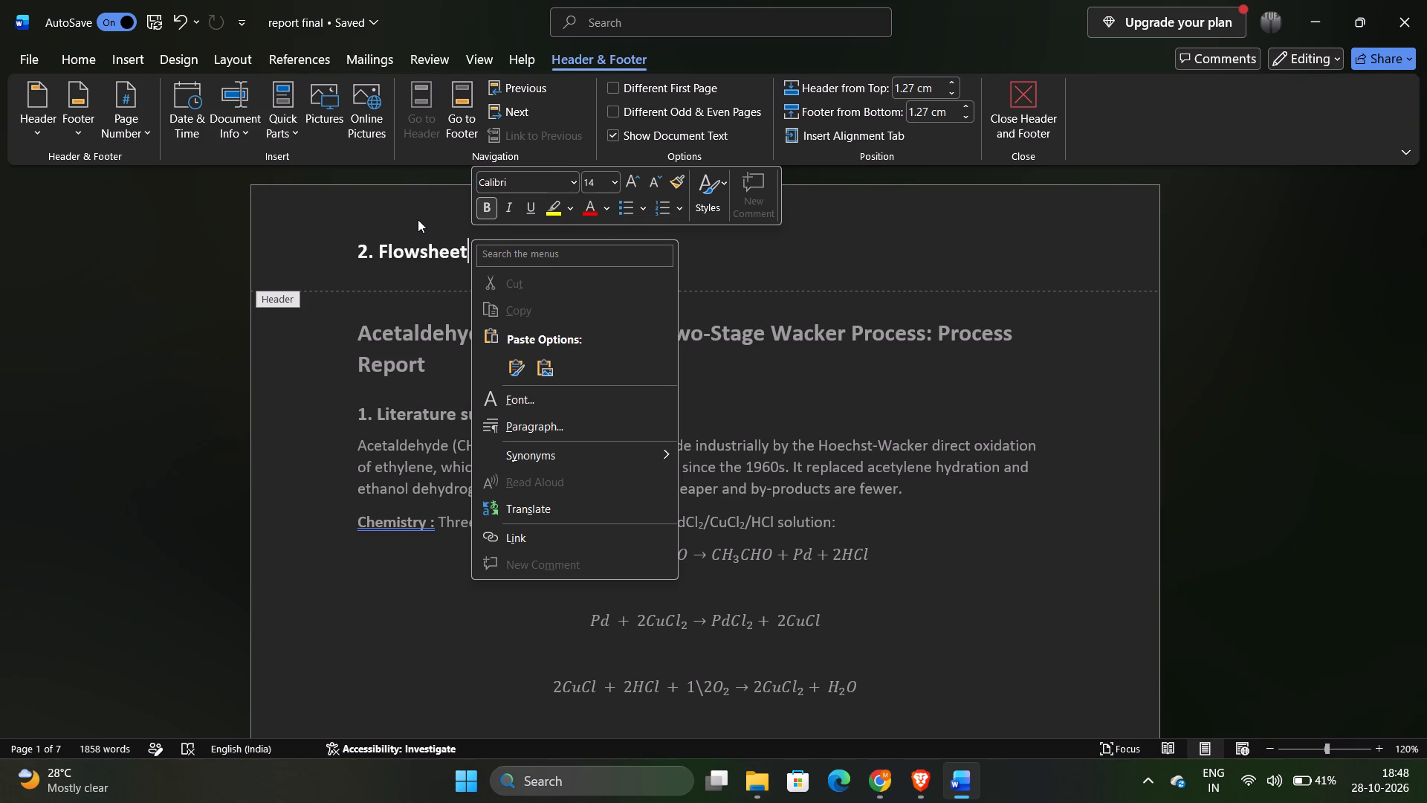
click(38, 133)
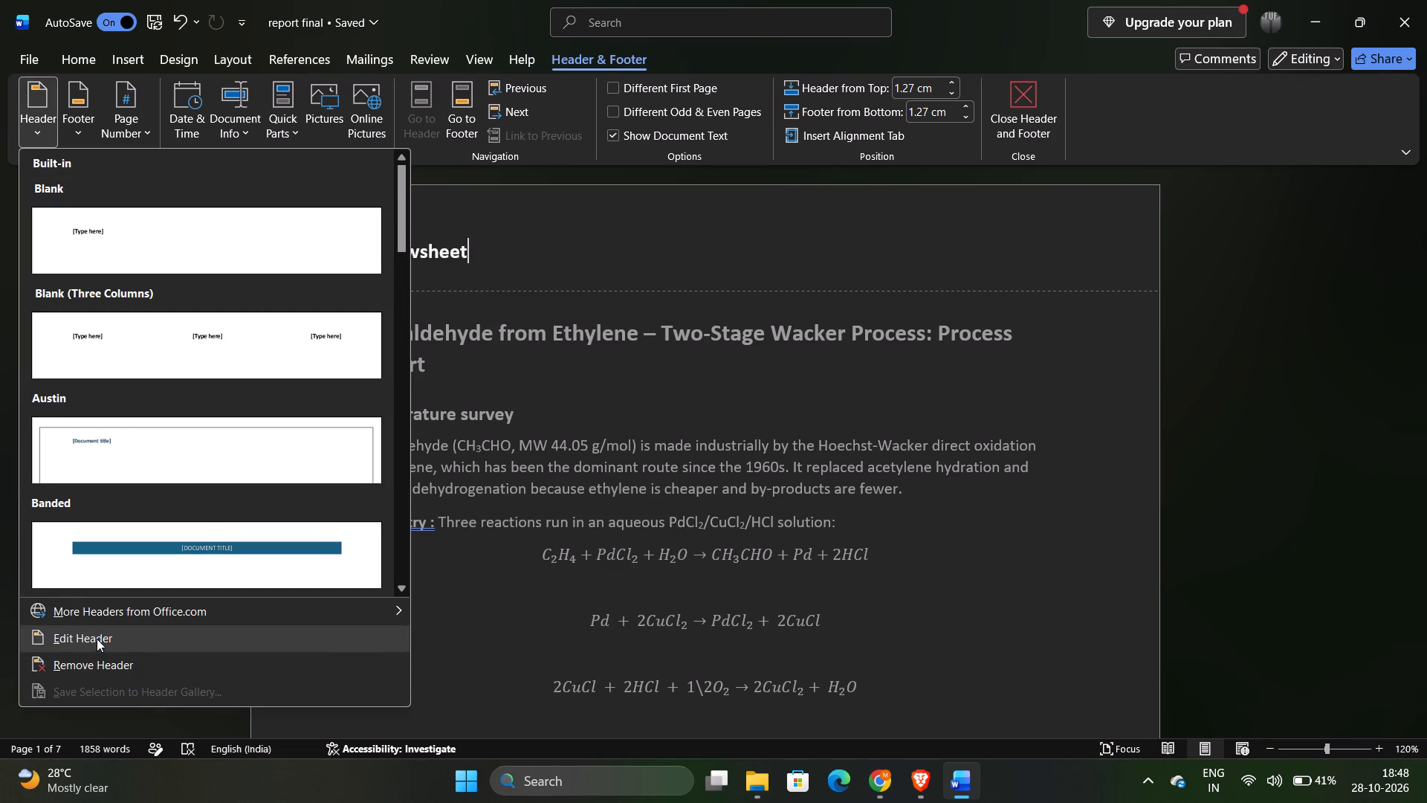
click(101, 675)
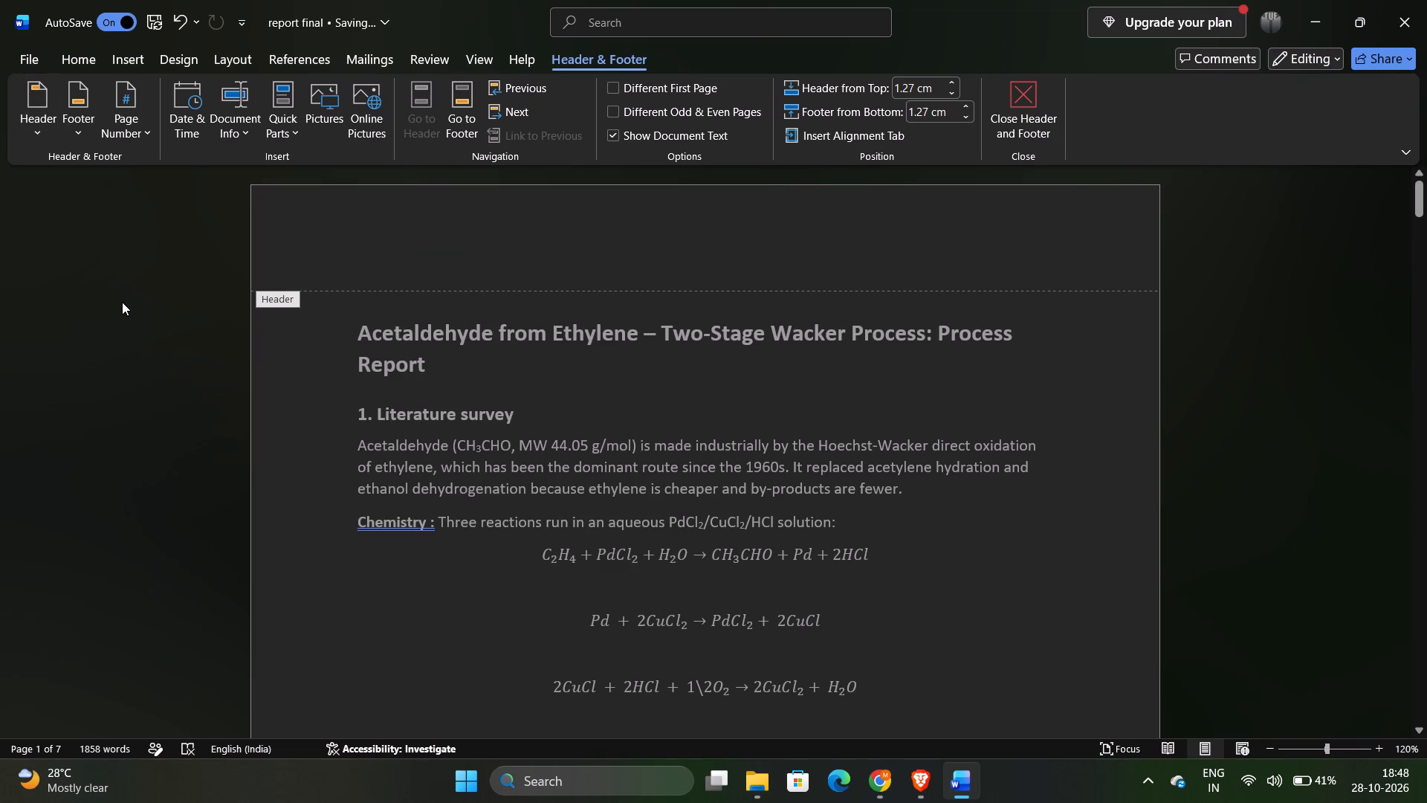
click(122, 302)
click(91, 60)
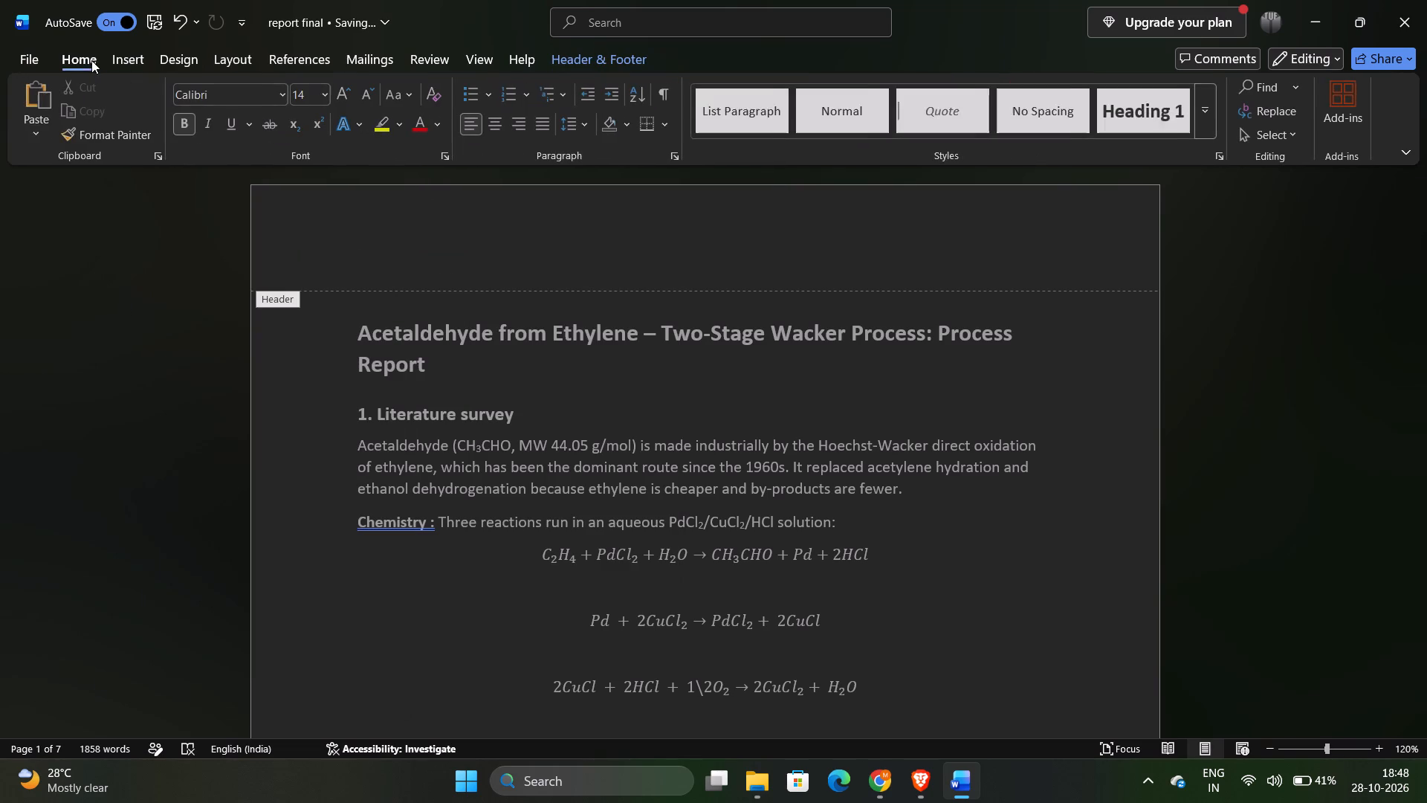
click(365, 564)
click(429, 277)
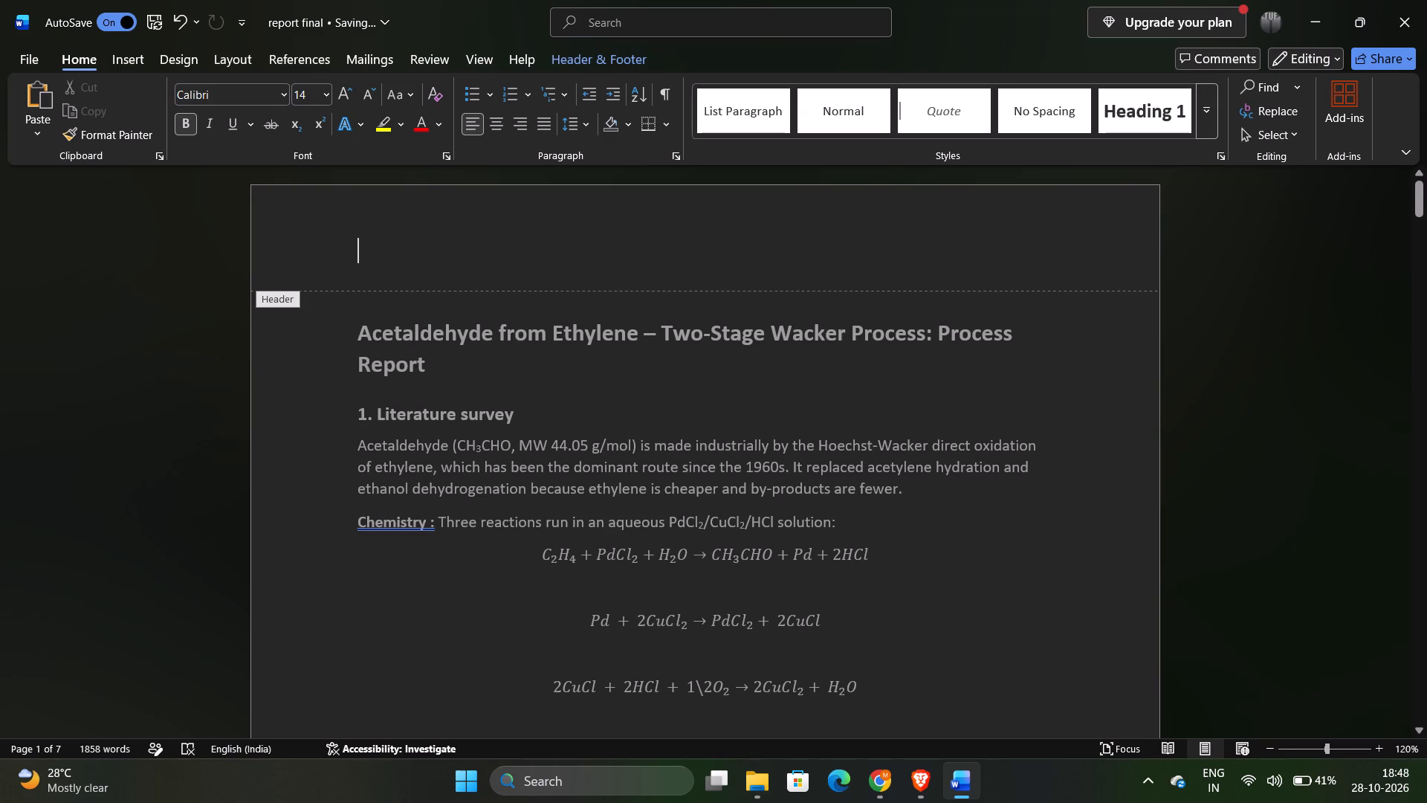
triple_click(235, 471)
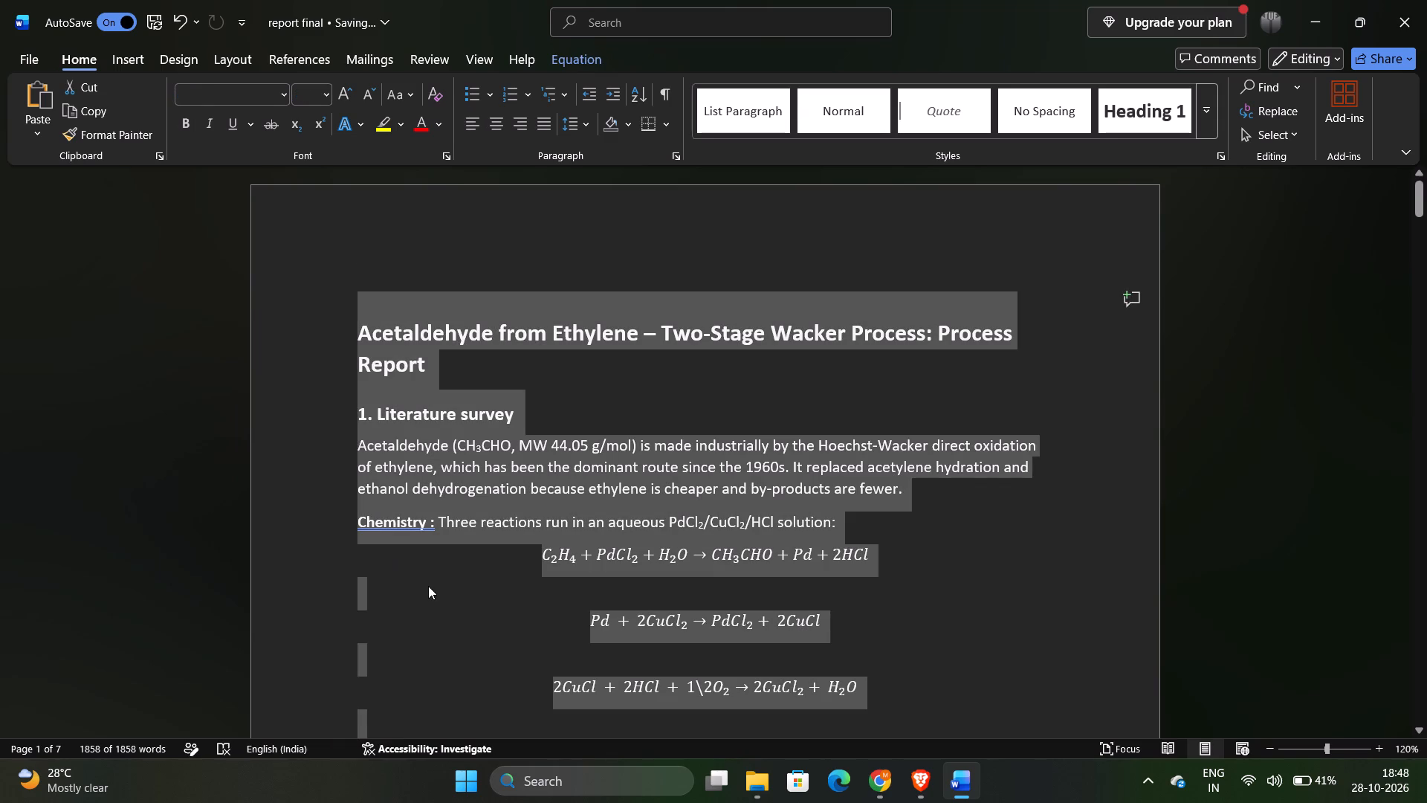
double_click(428, 586)
click(428, 586)
Export the report as a PDF/XPS document.
scroll(428, 586, down, 3)
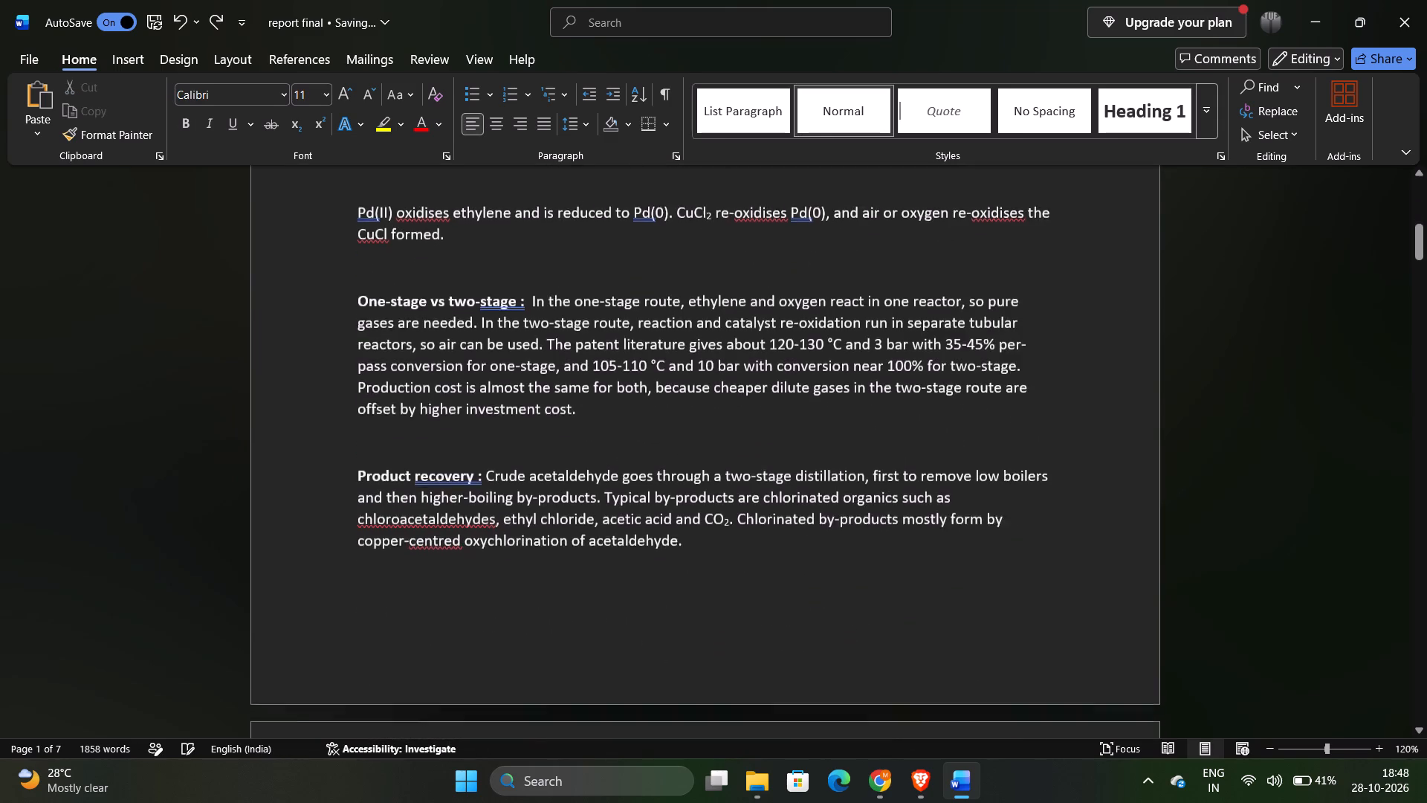
scroll(428, 586, down, 5)
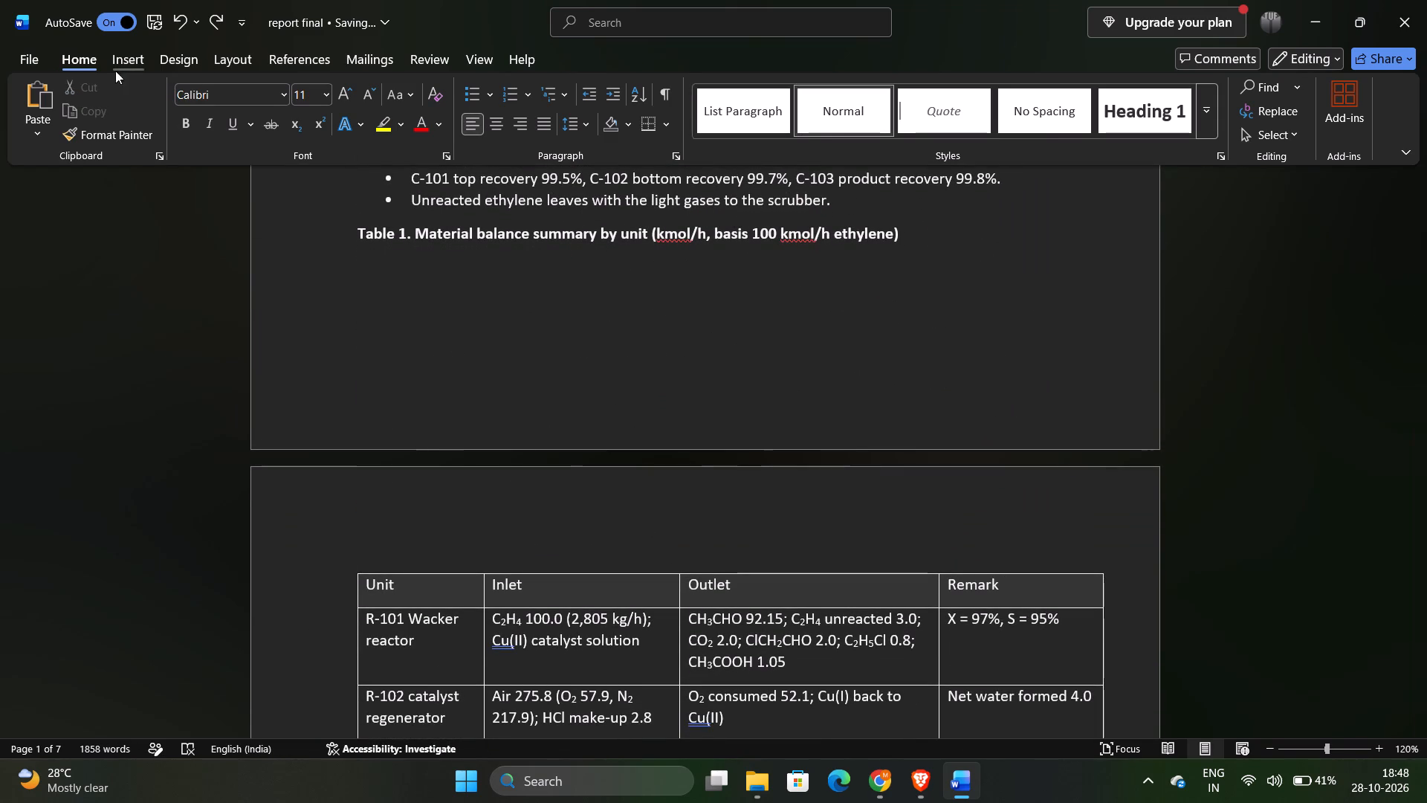
click(39, 57)
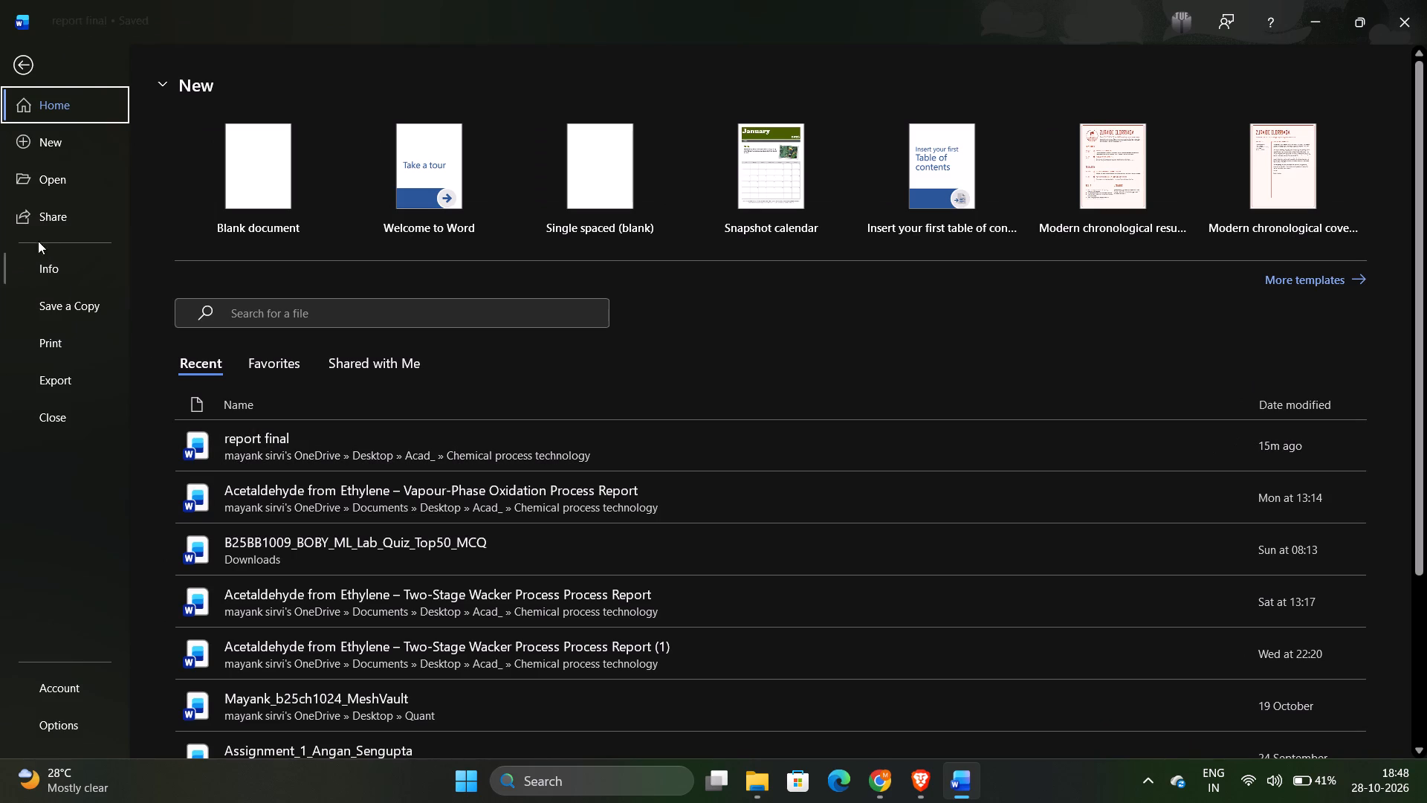
click(61, 381)
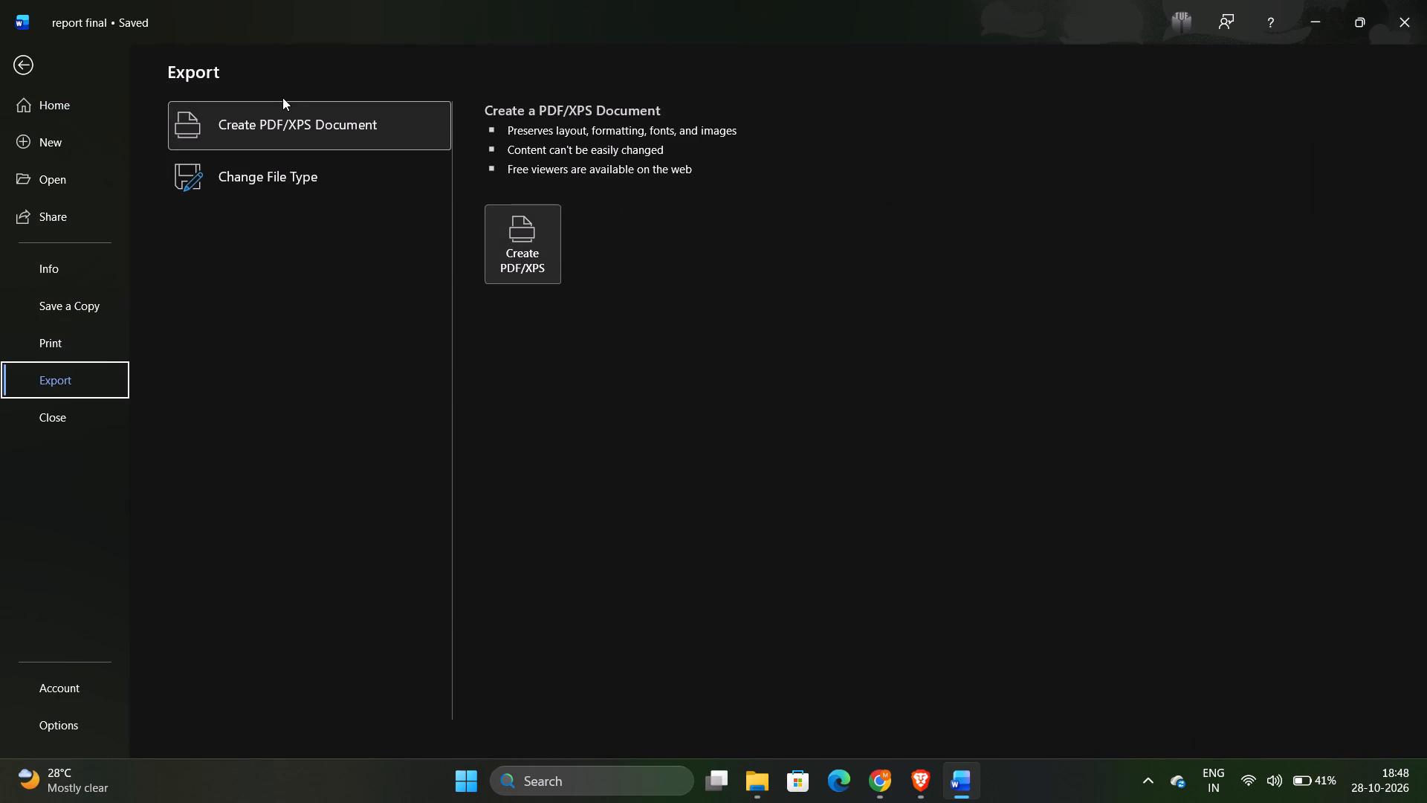
double_click(291, 117)
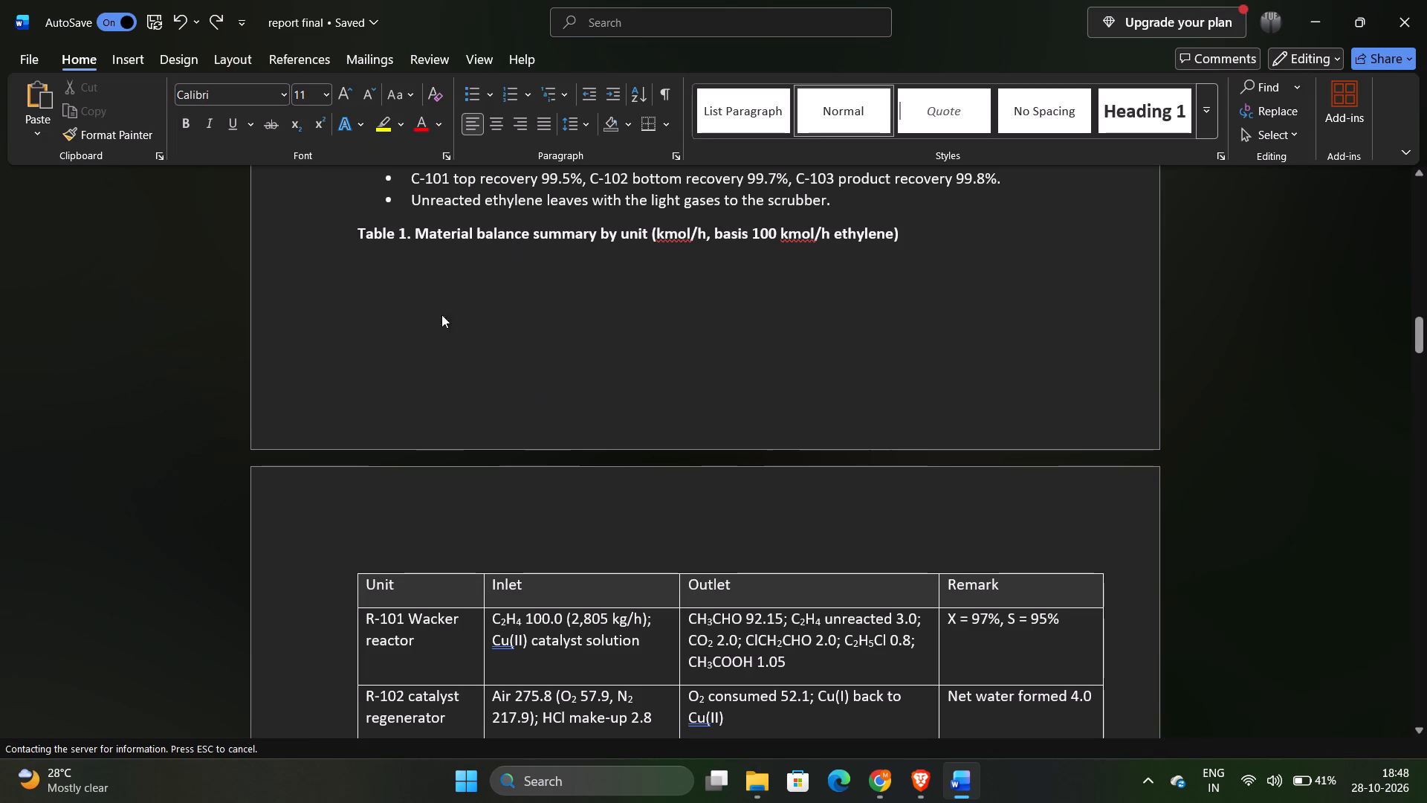
click(31, 61)
click(31, 61)
click(369, 262)
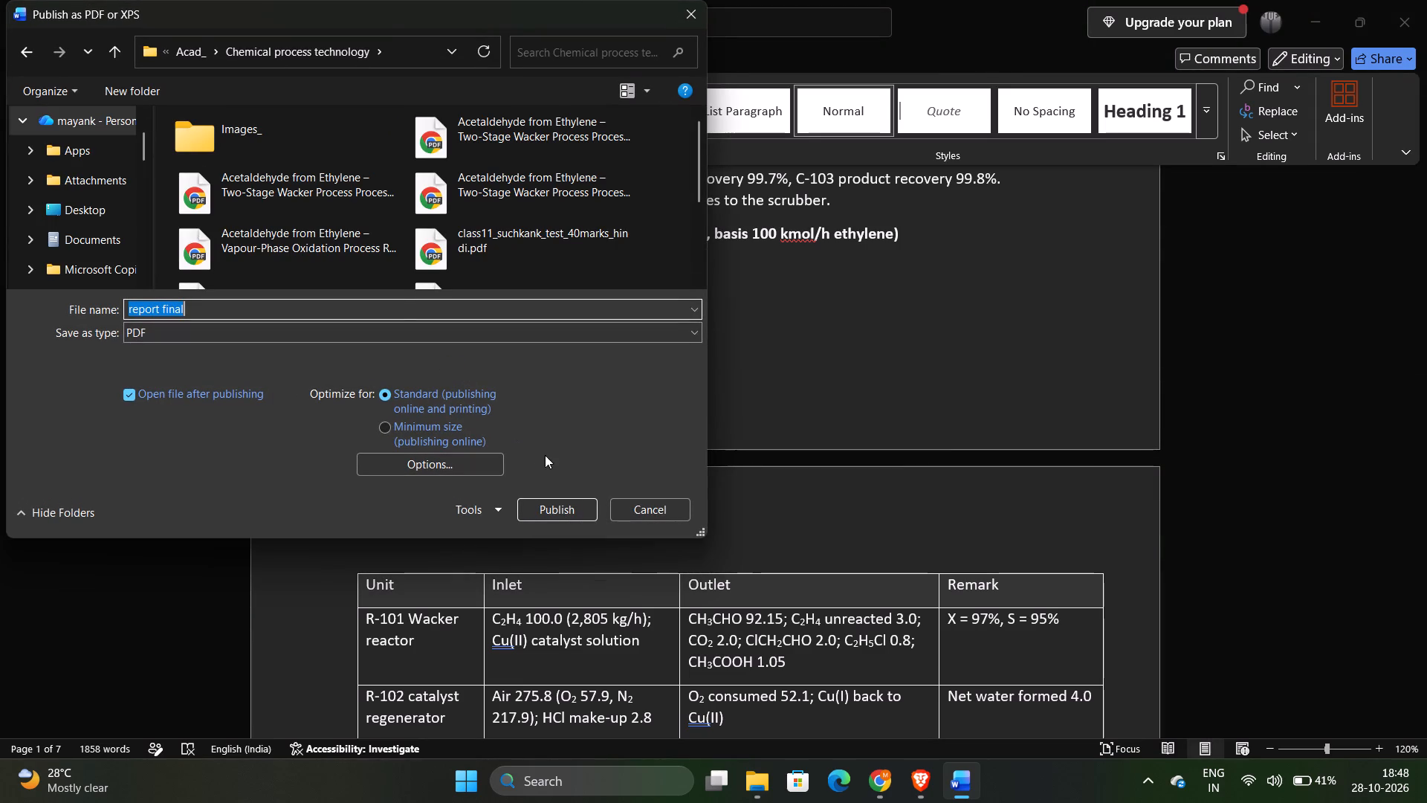
Name the PDF export "report final 3" and publish it in the Chemical process technology folder.
click(204, 311)
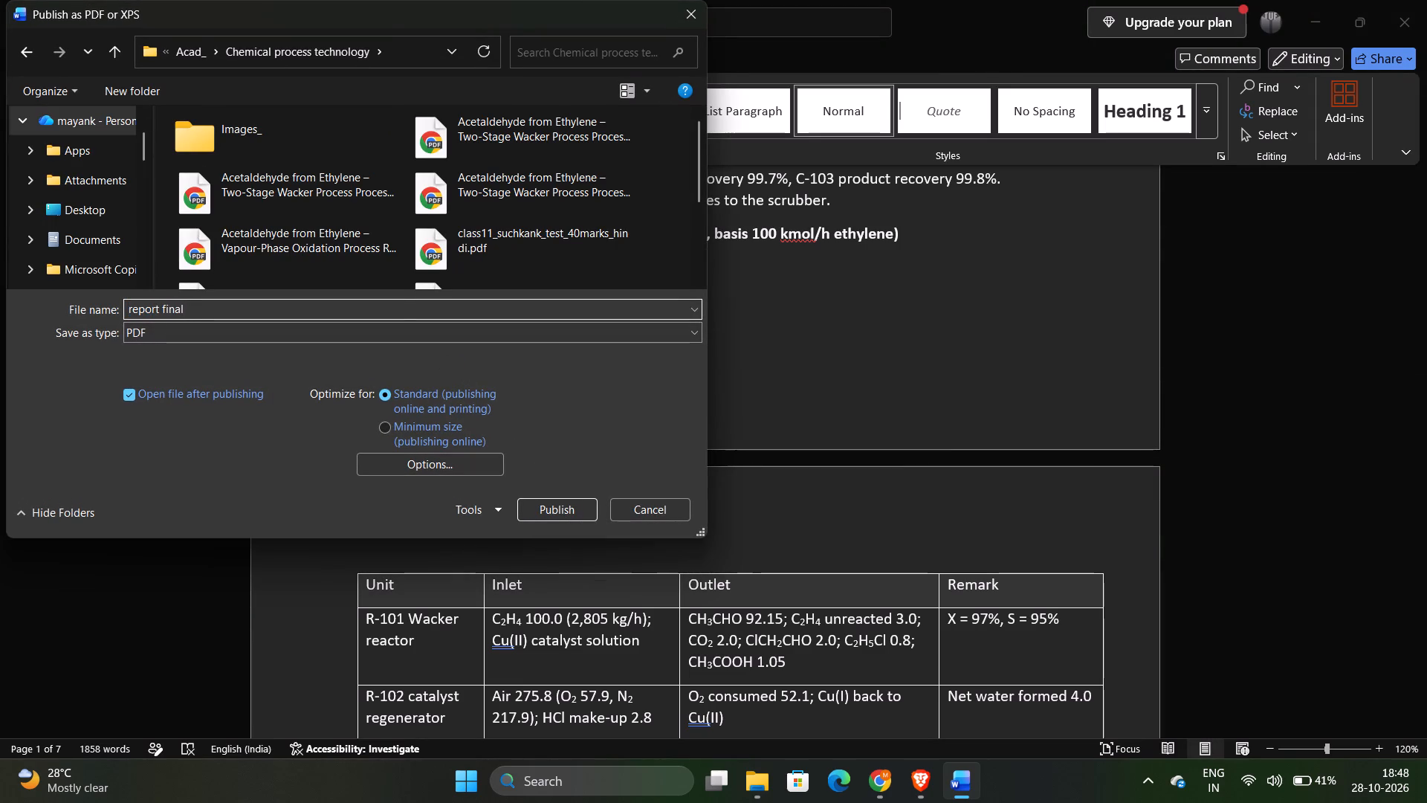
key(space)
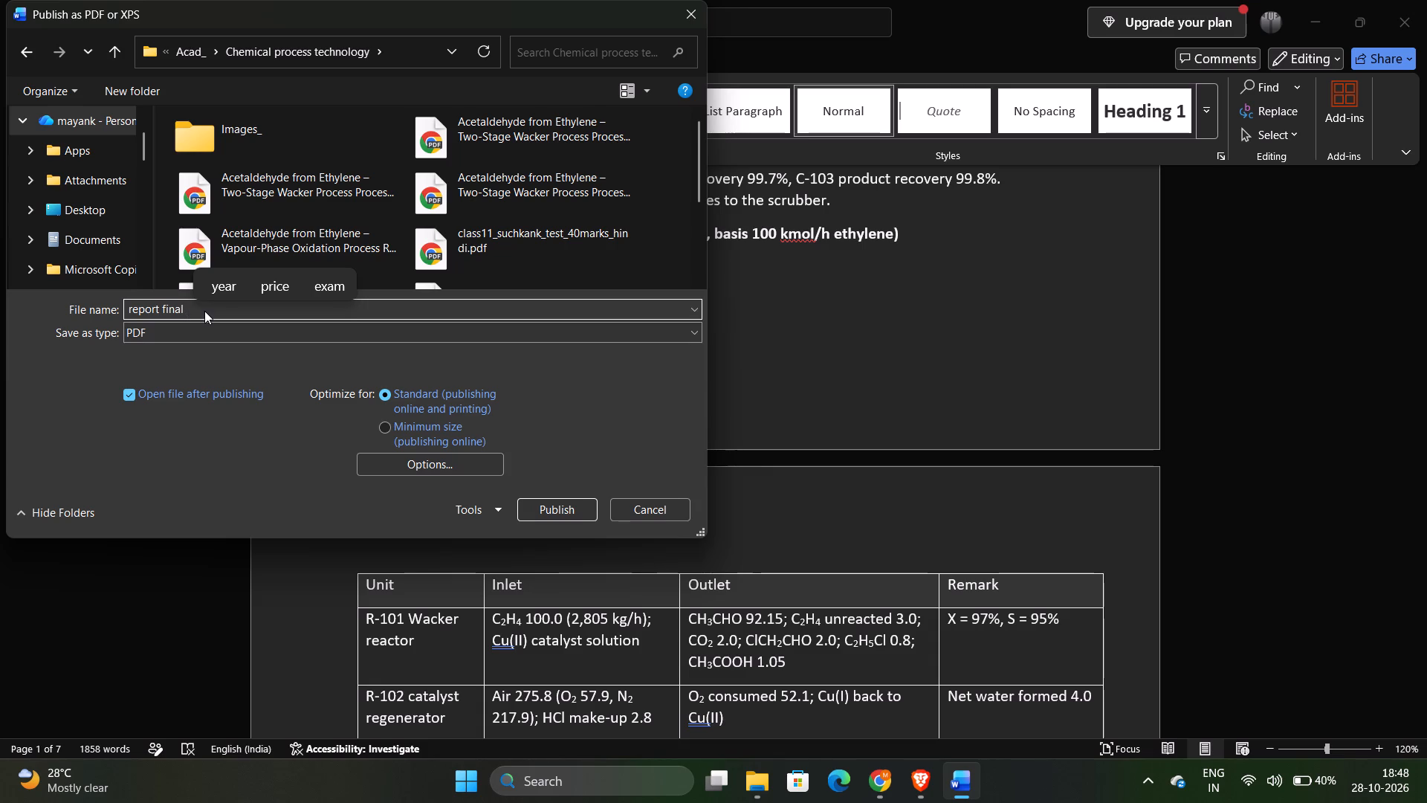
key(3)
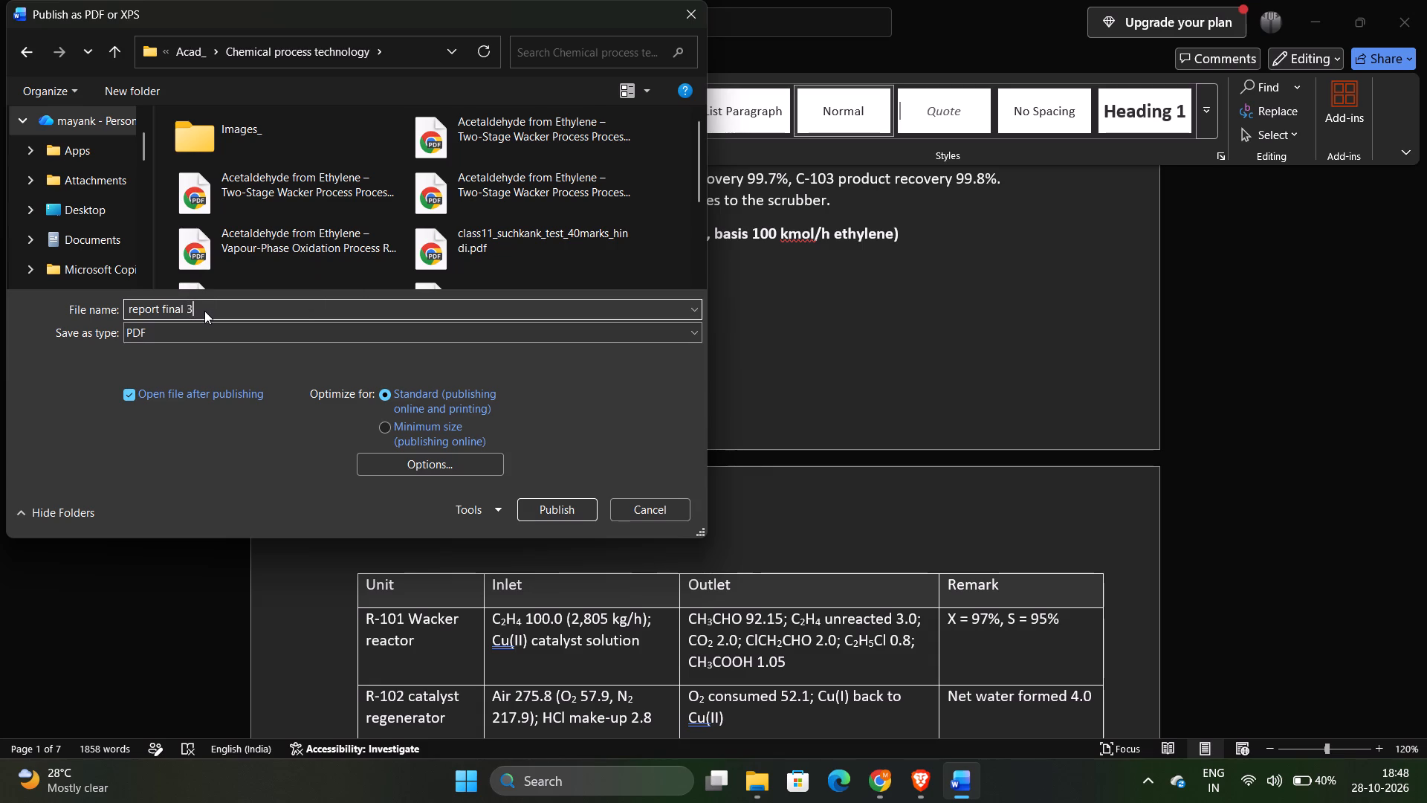
click(548, 513)
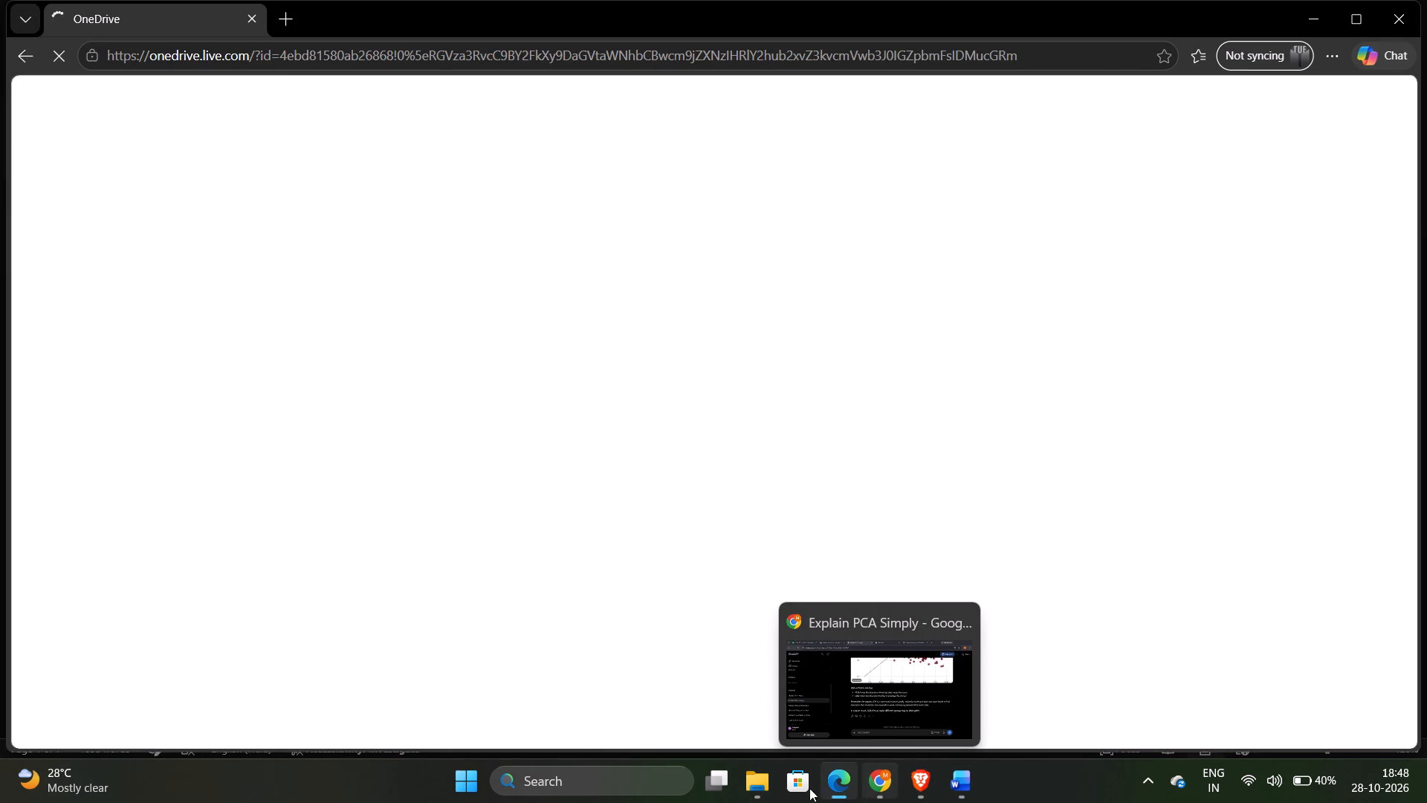
Open File Explorer to get to the exported report PDF.
click(441, 779)
click(462, 780)
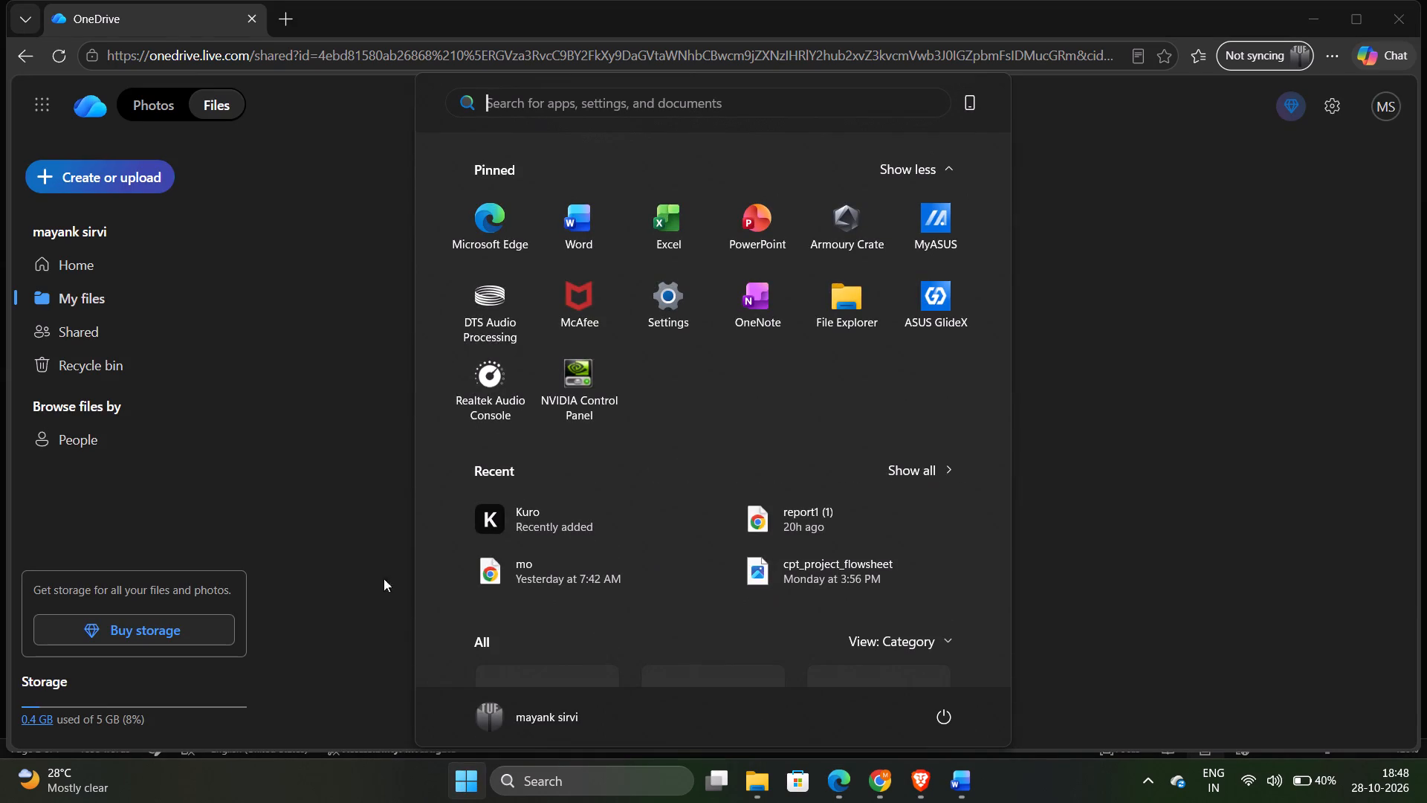
click(834, 285)
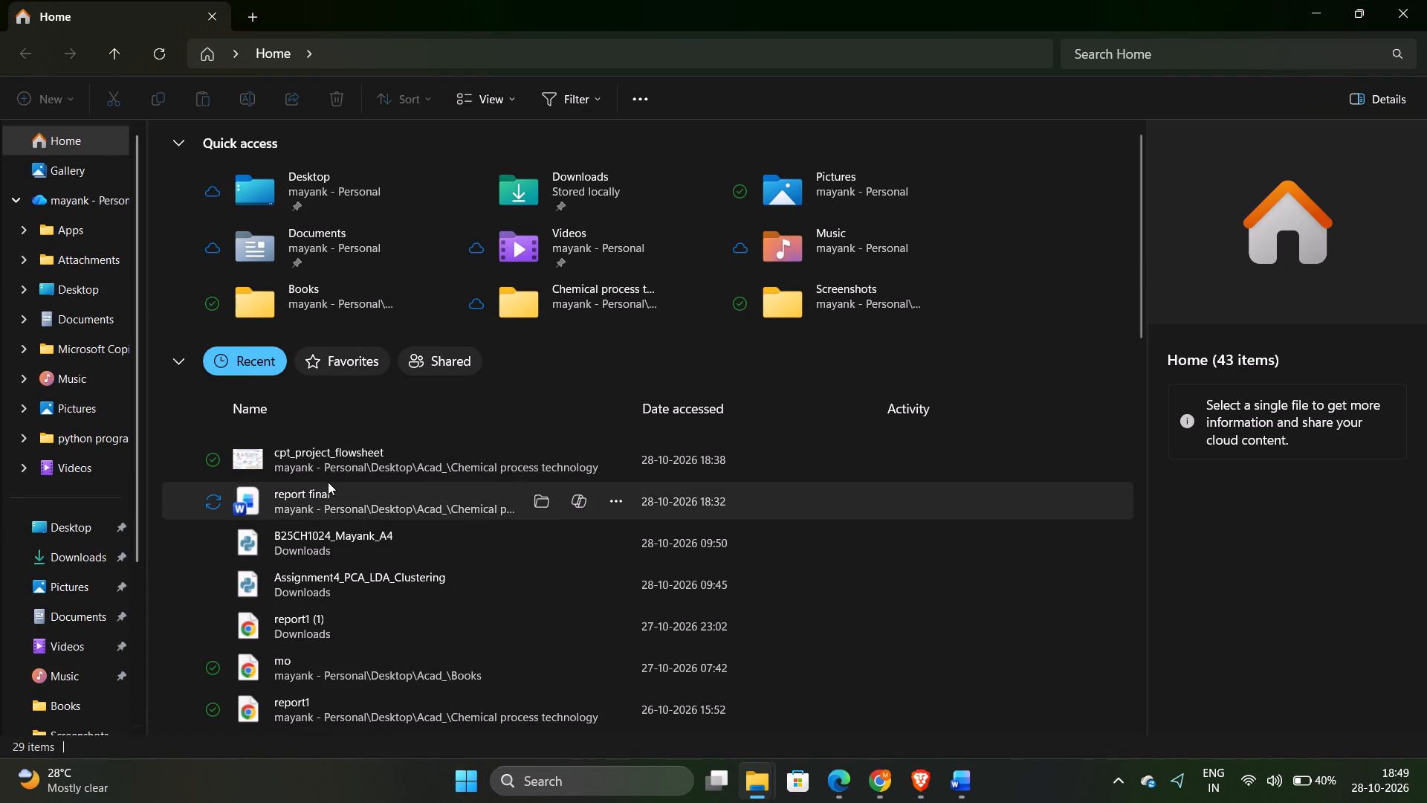
Switch to File Explorer and open the Downloads folder.
click(100, 561)
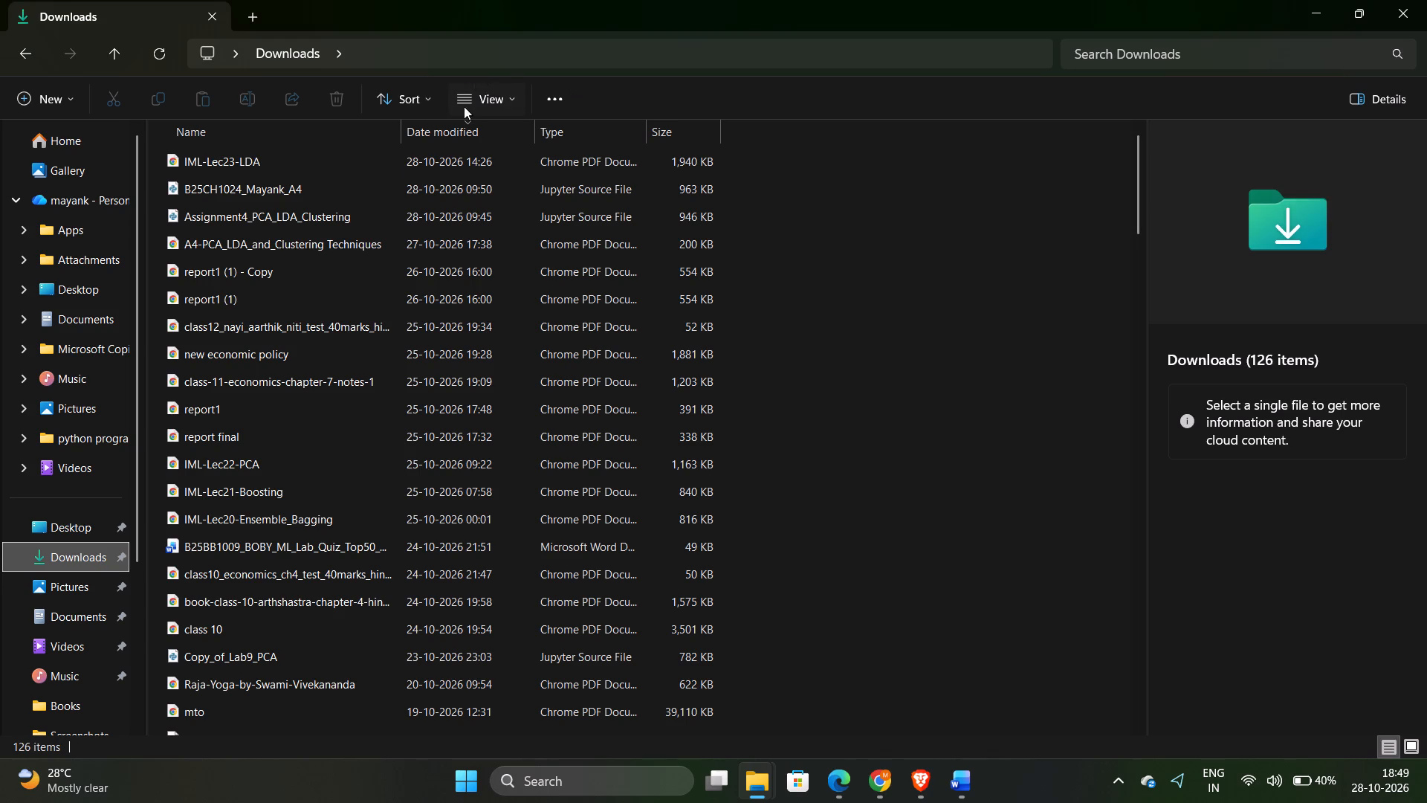
Sort the Downloads folder by date modified, oldest first, to look for the exported report.
click(457, 128)
click(457, 128)
click(457, 128)
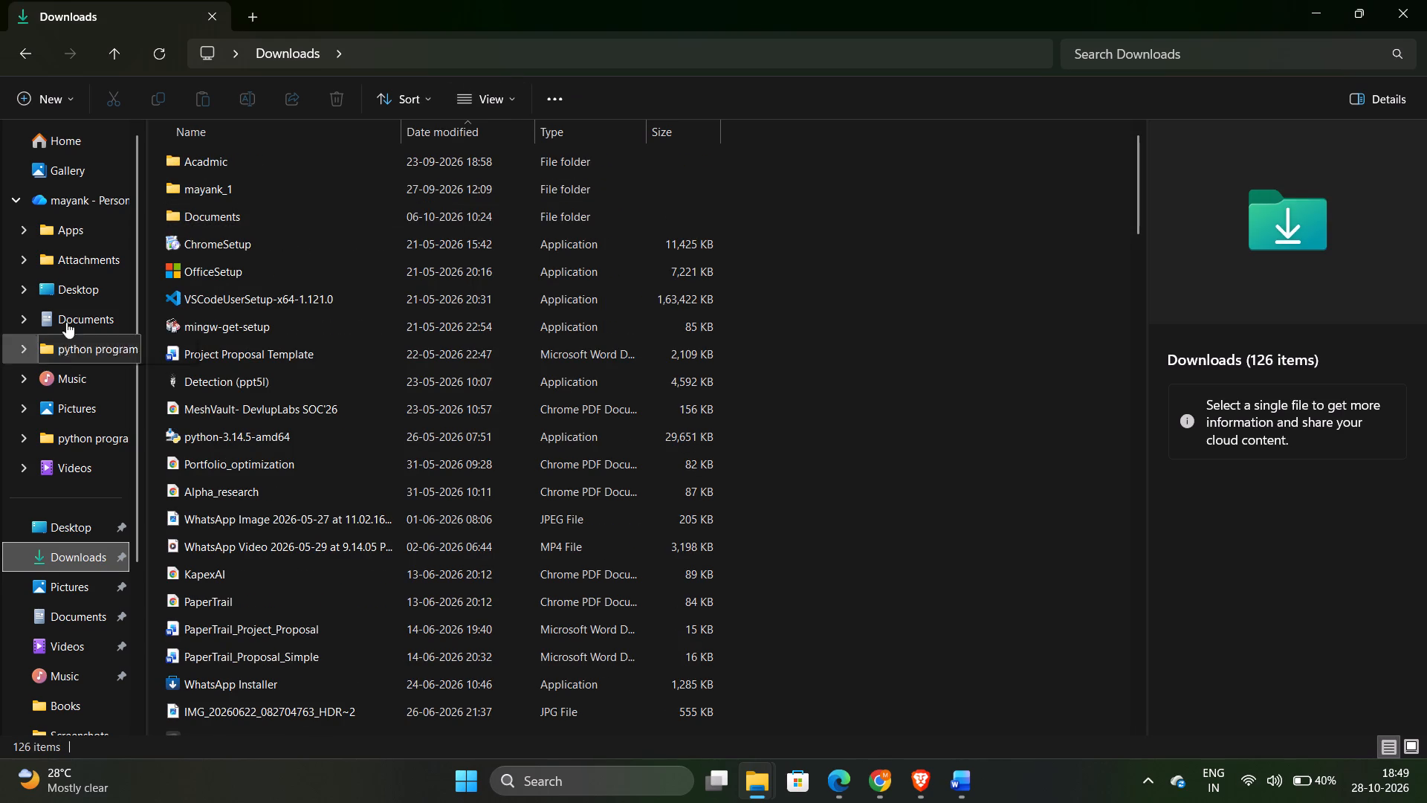
Leave Downloads, check the Desktop folder, and open the Chemical process technology folder.
double_click(77, 519)
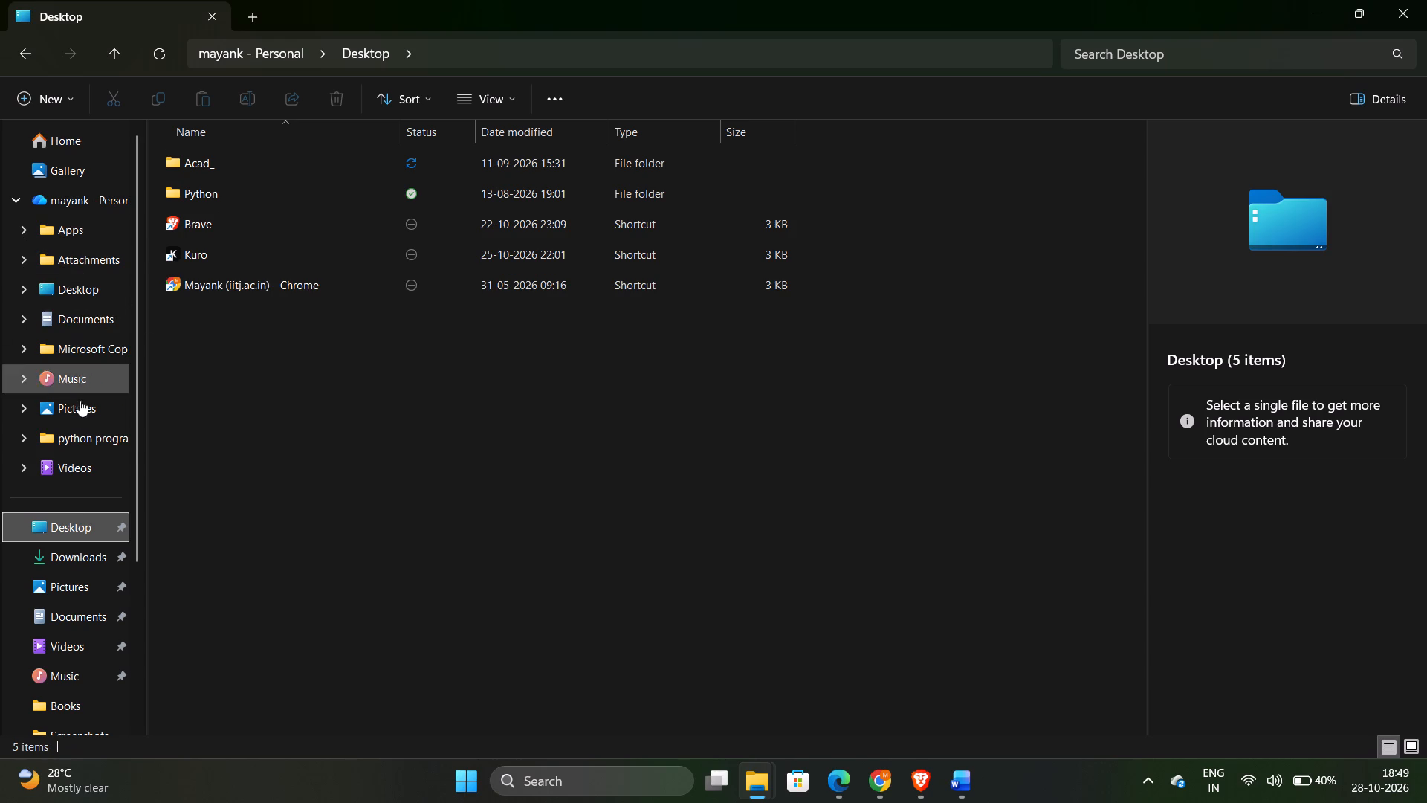
scroll(82, 432, down, 1)
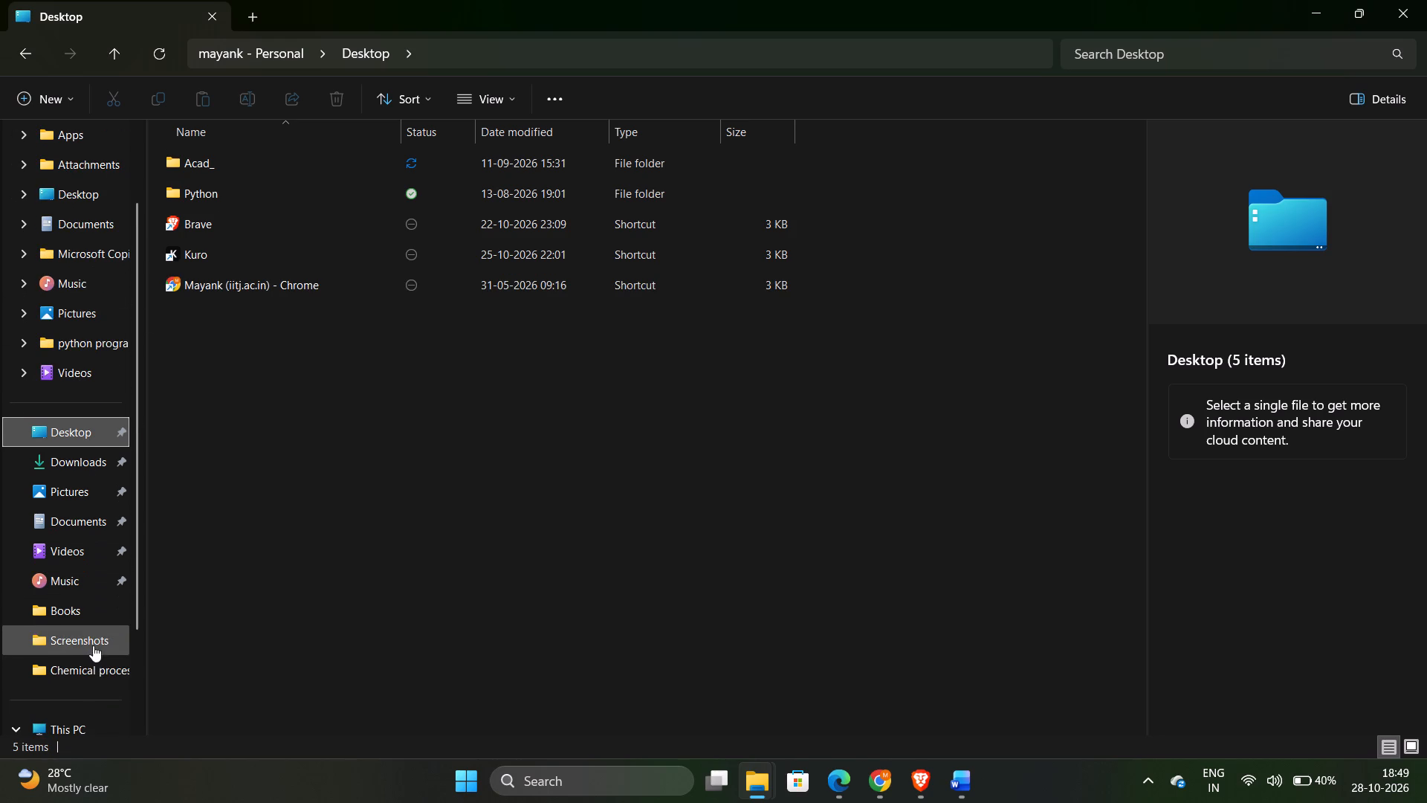
double_click(90, 668)
Copy the "report final 3" PDF from the Chemical process technology folder to the clipboard.
scroll(286, 445, down, 4)
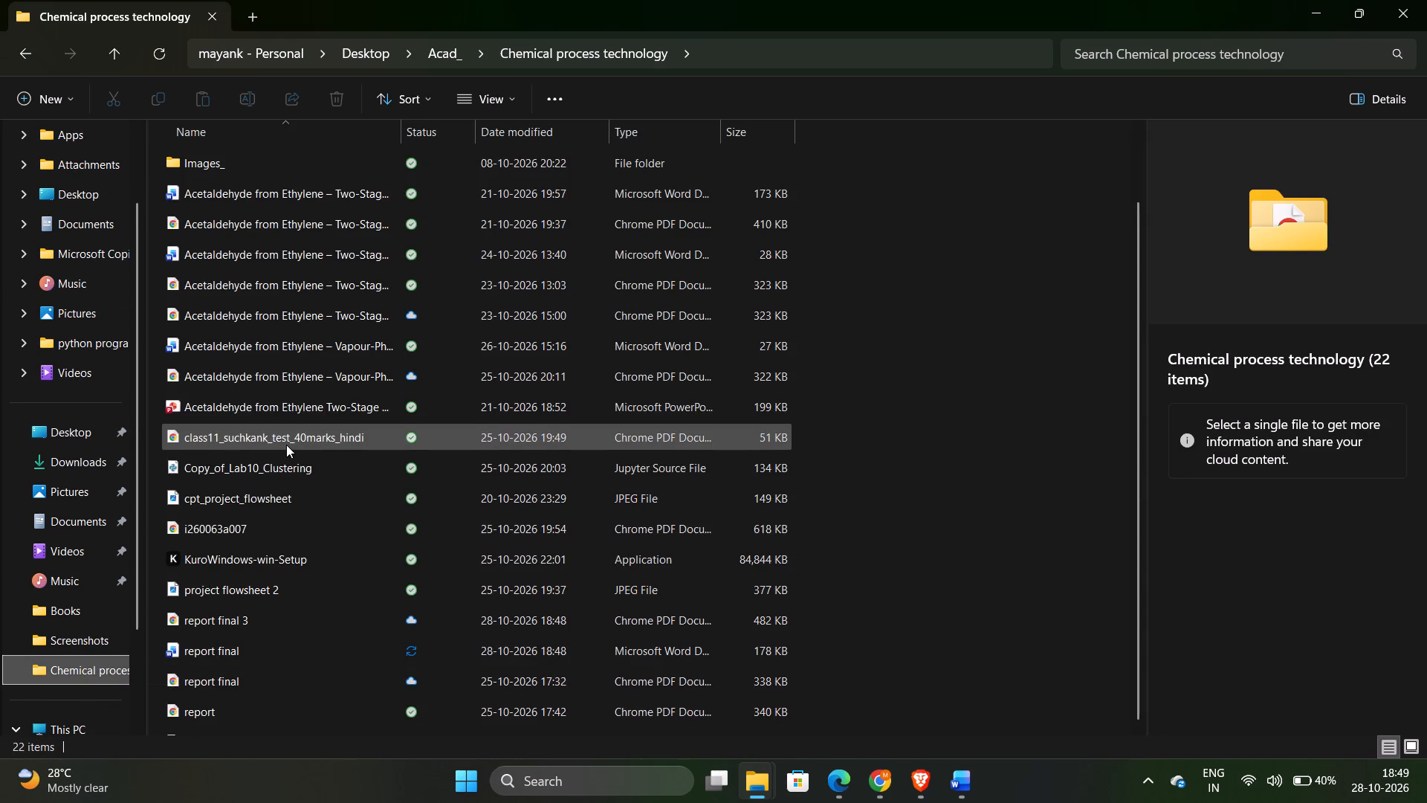
click(273, 535)
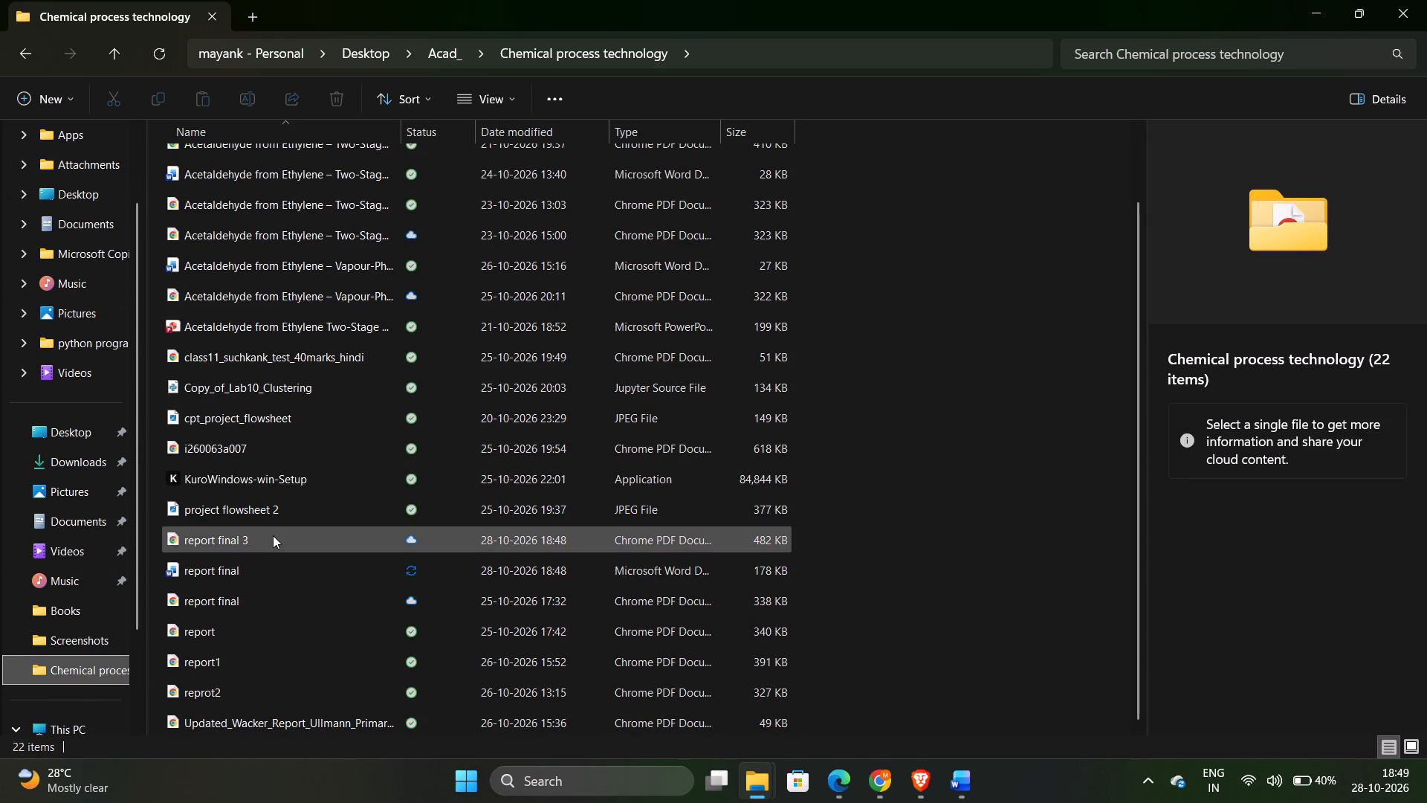
scroll(280, 607, down, 3)
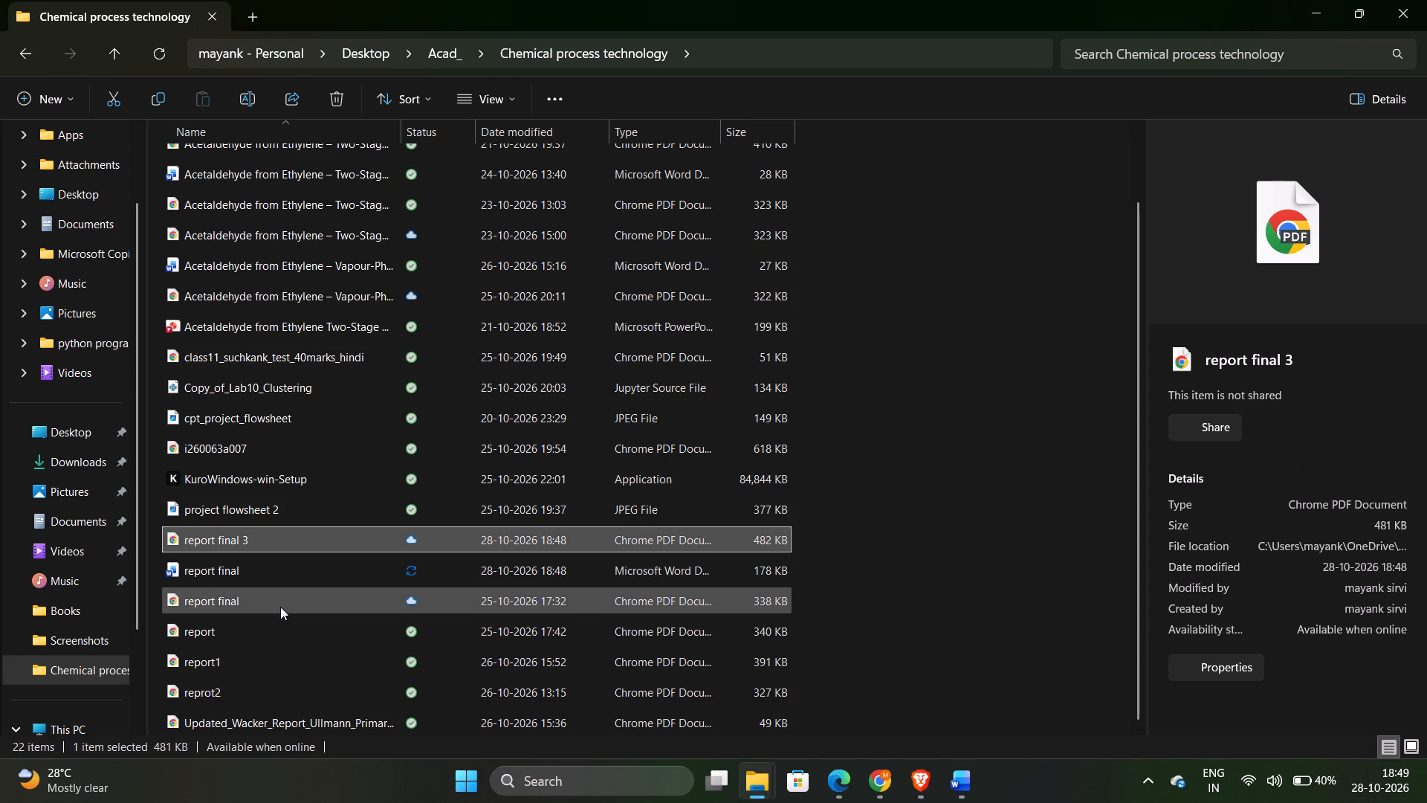
scroll(280, 607, up, 1)
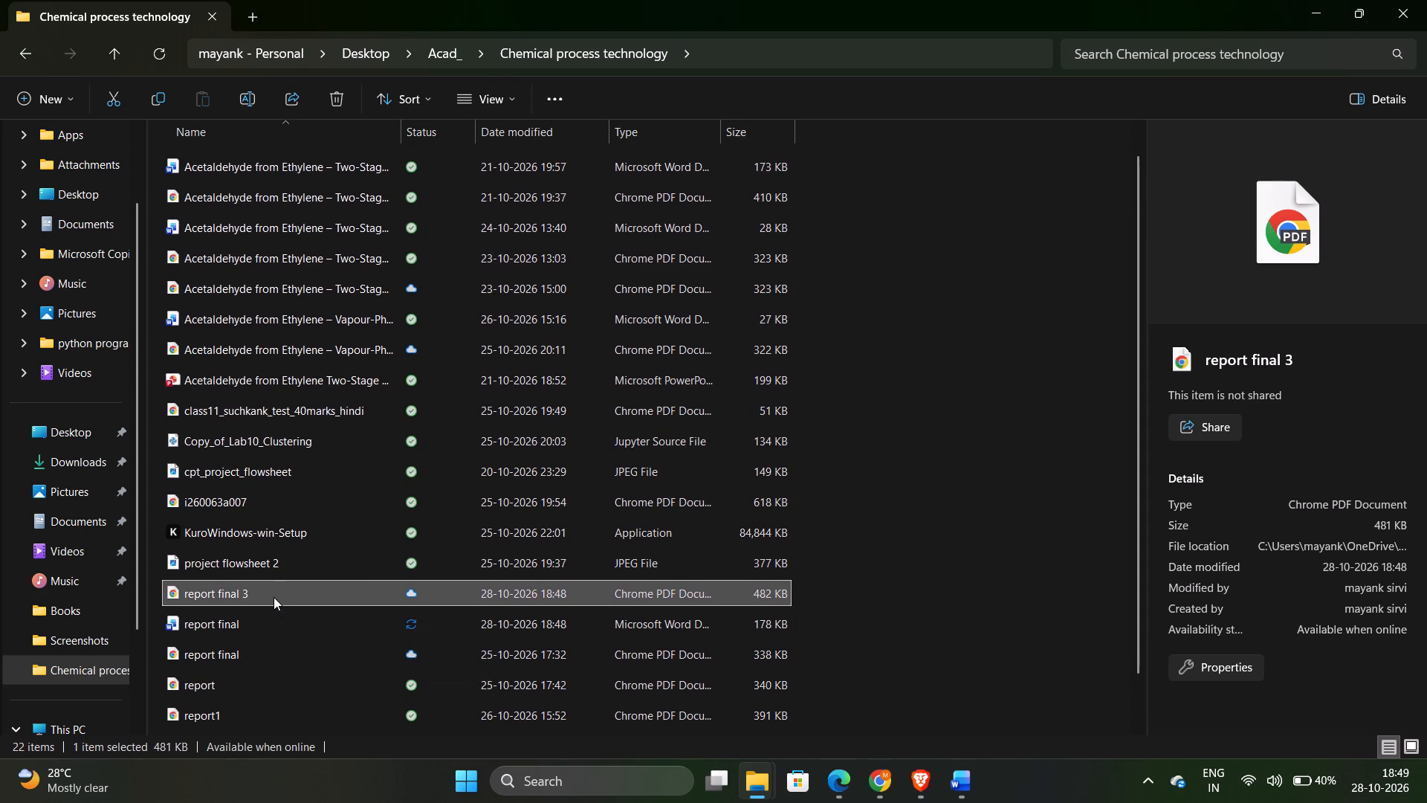
key(ctrl+c)
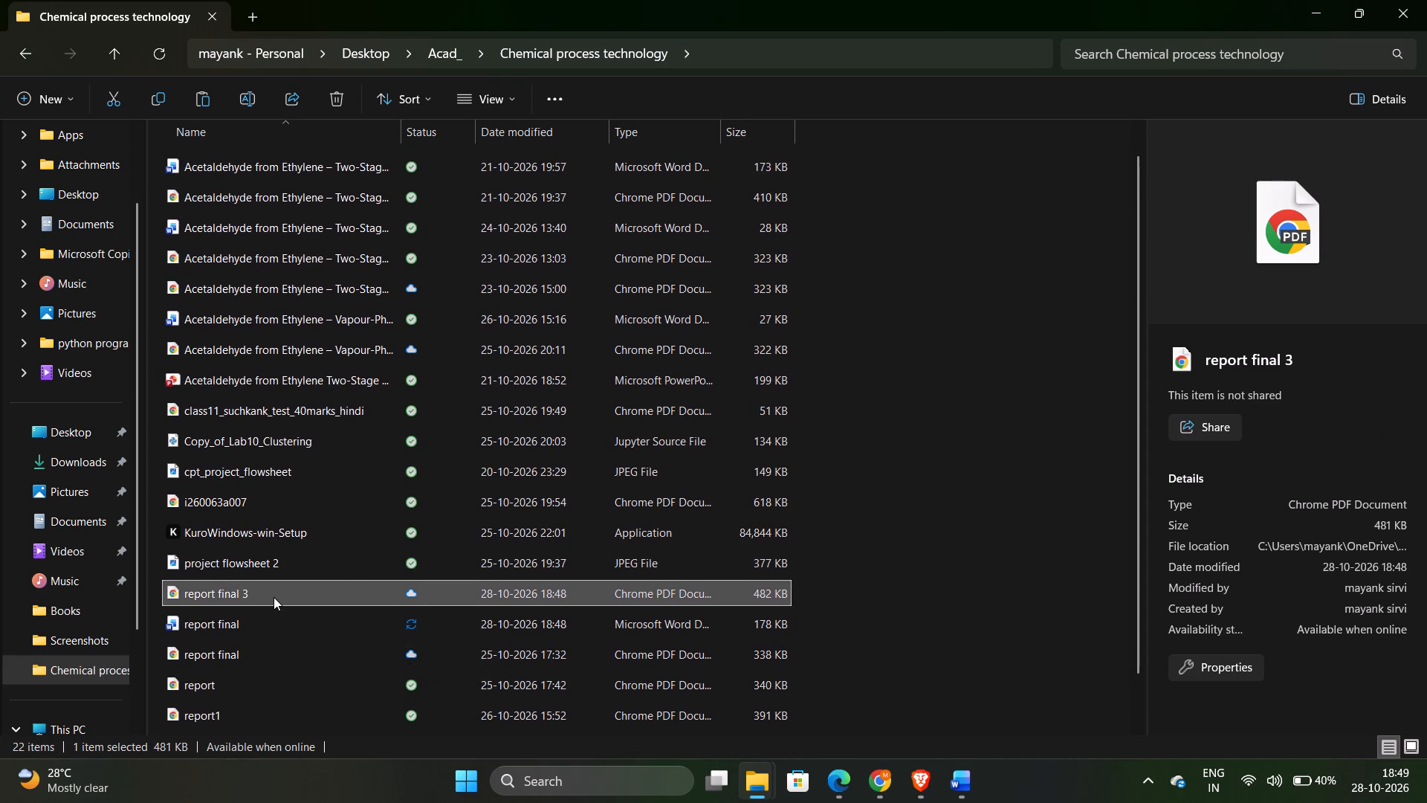